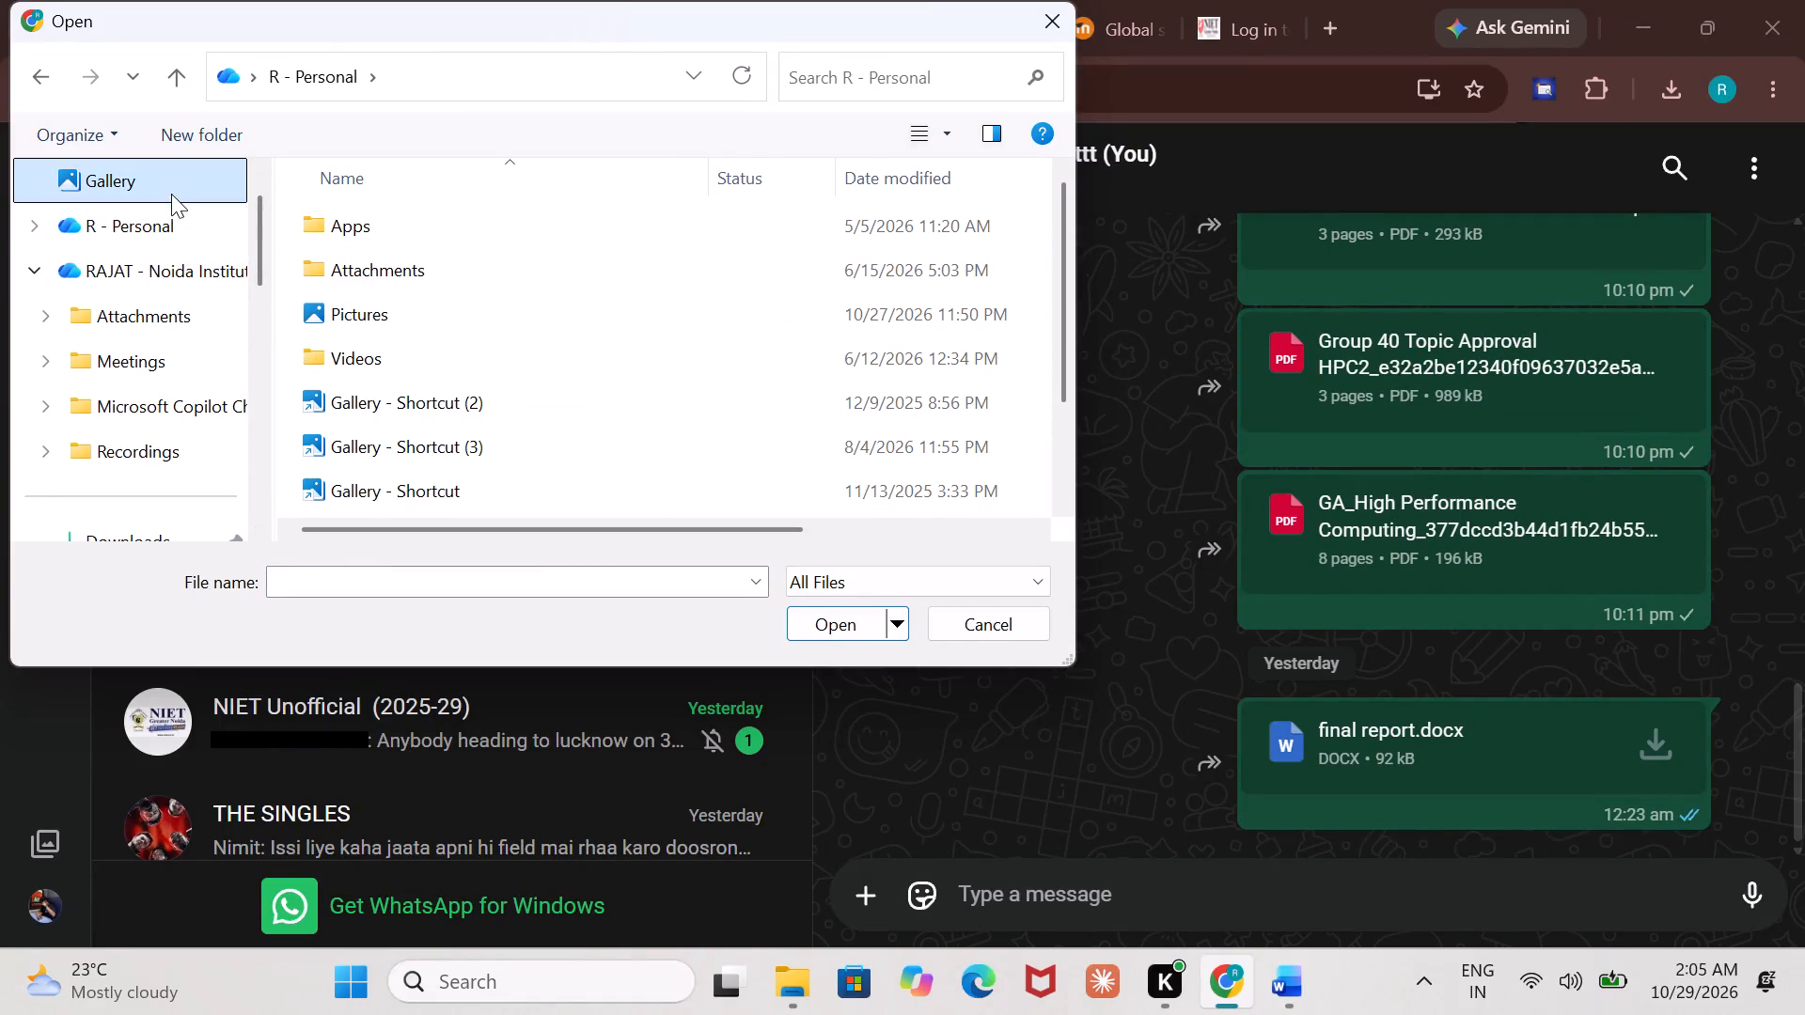
Look through the Noida Institute and Personal OneDrive folders for the file to attach to the chat.
click(185, 269)
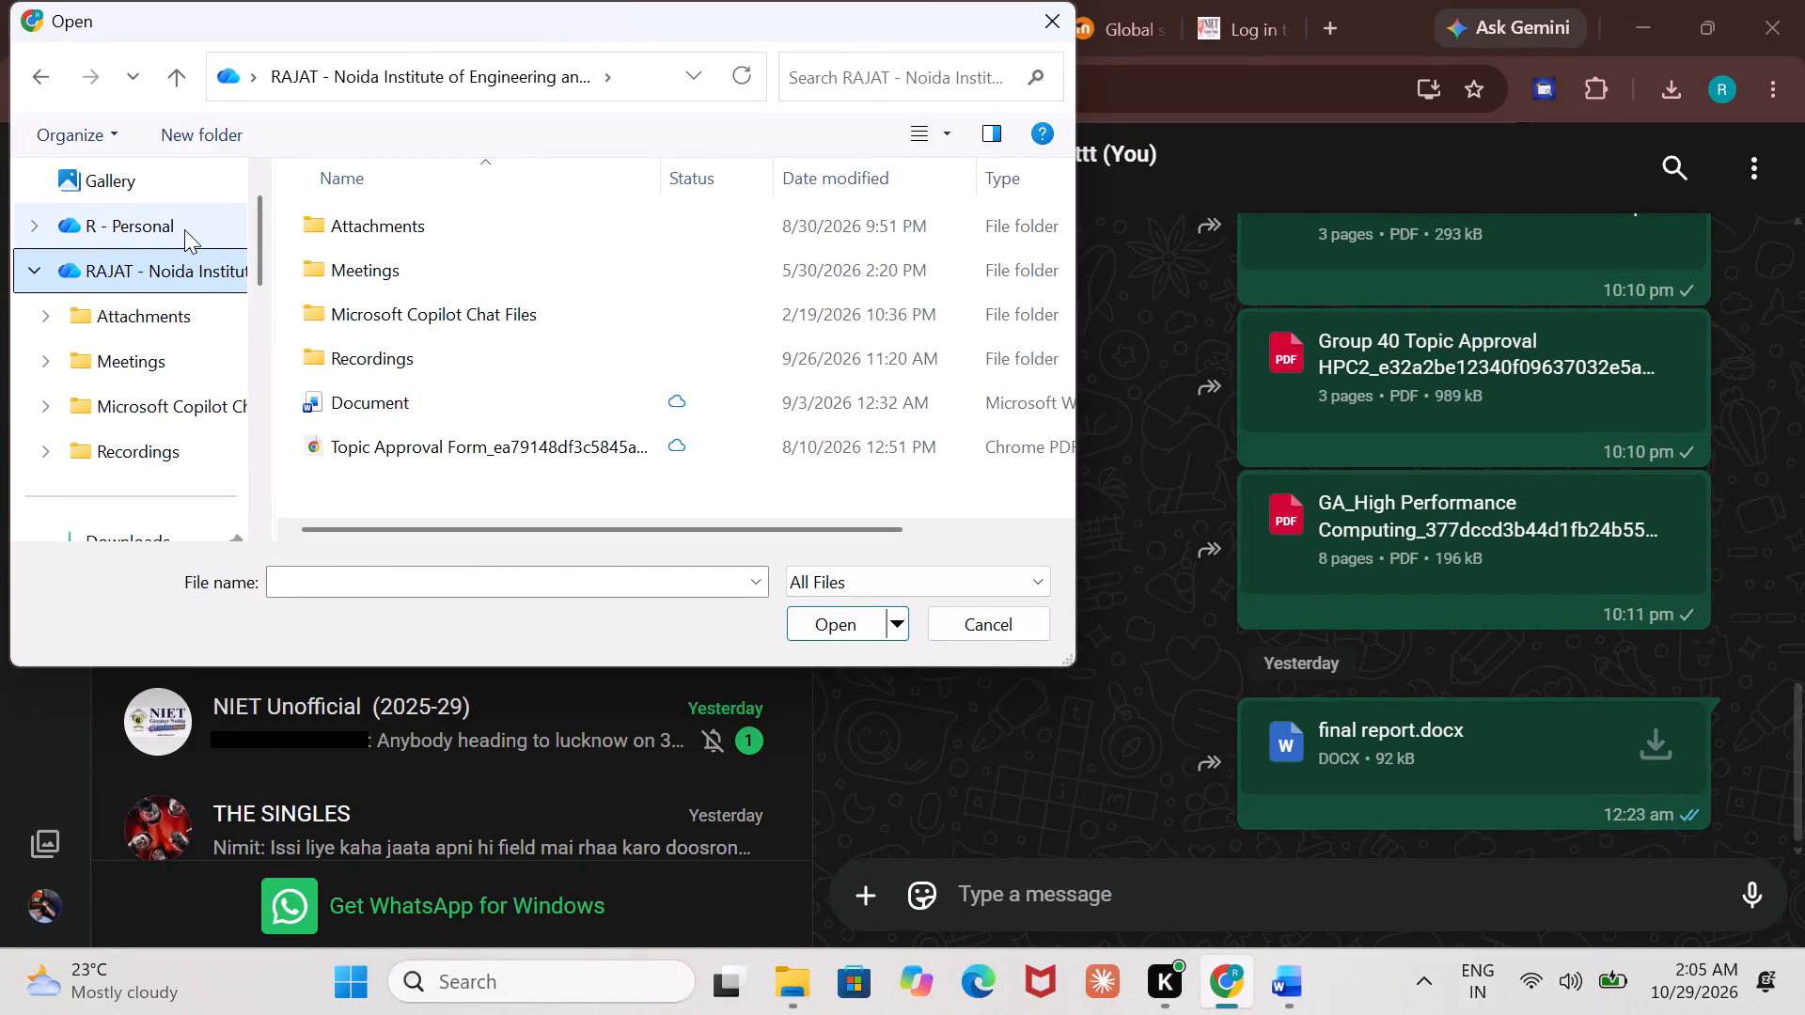
click(184, 229)
scroll(458, 351, down, 2)
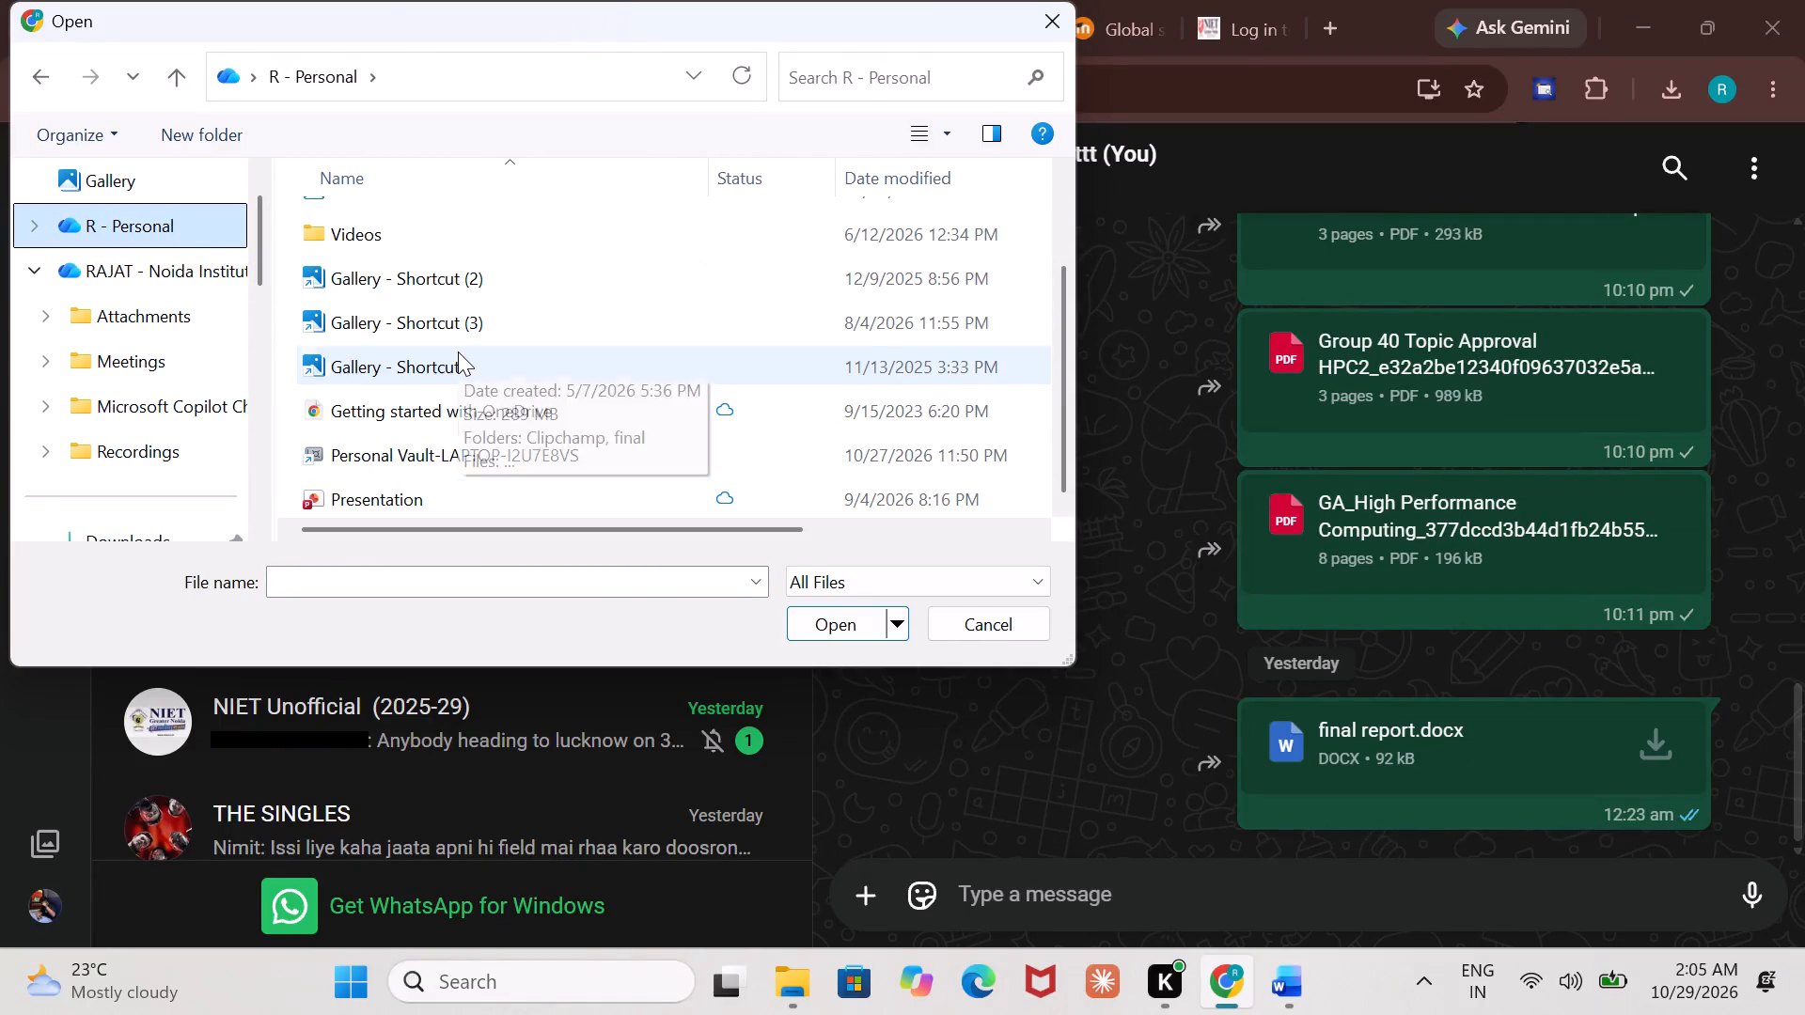
Switch to the open Word windows and close the progress report document.
click(1272, 955)
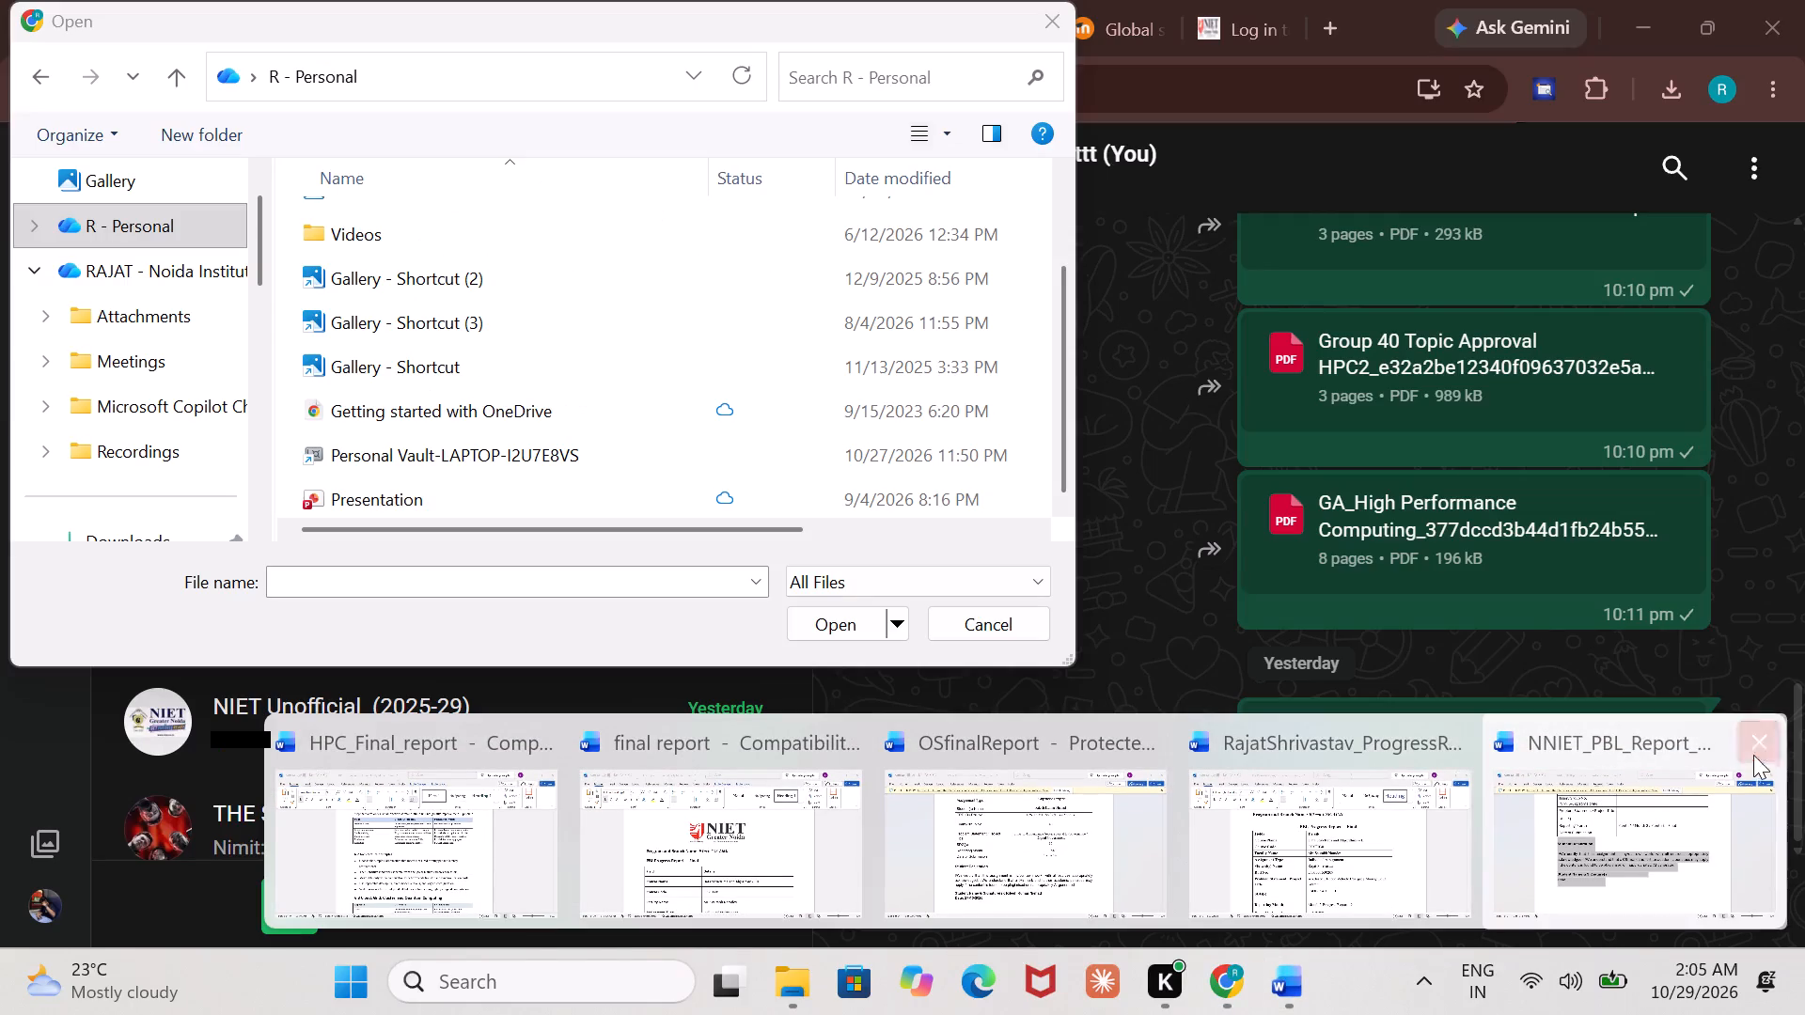
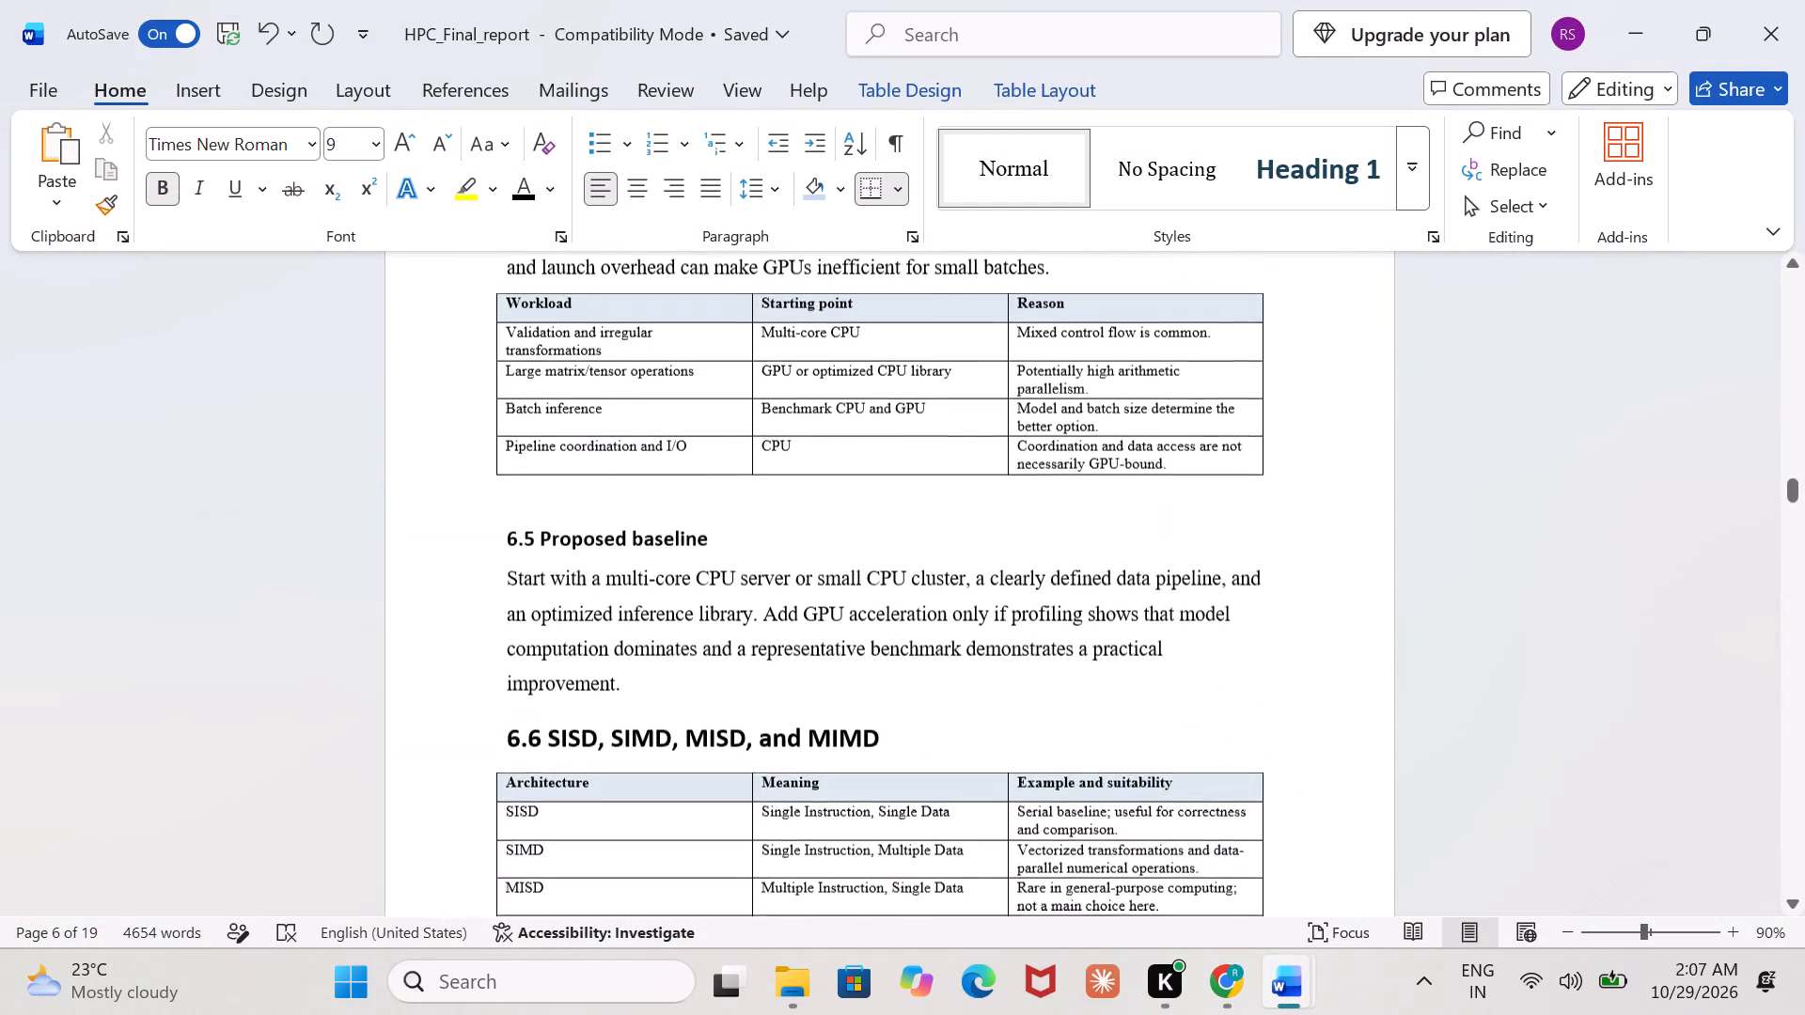
scroll(783, 601, down, 4)
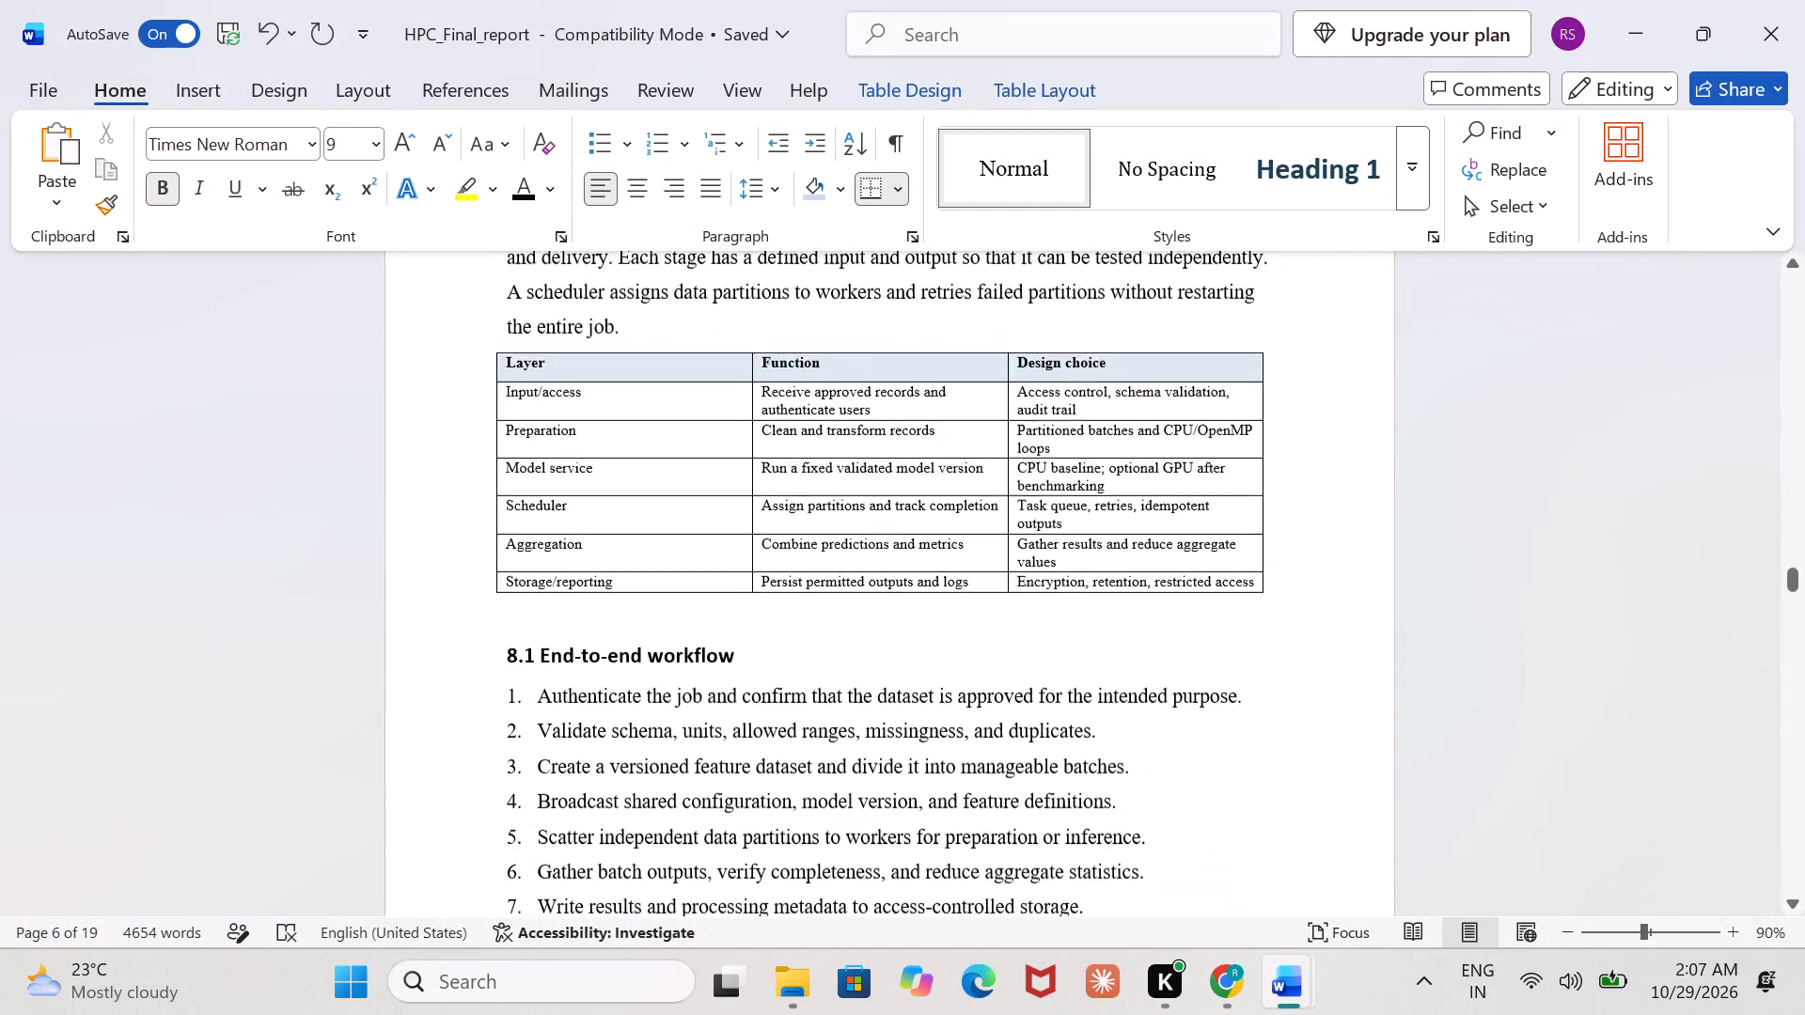
scroll(783, 601, up, 1)
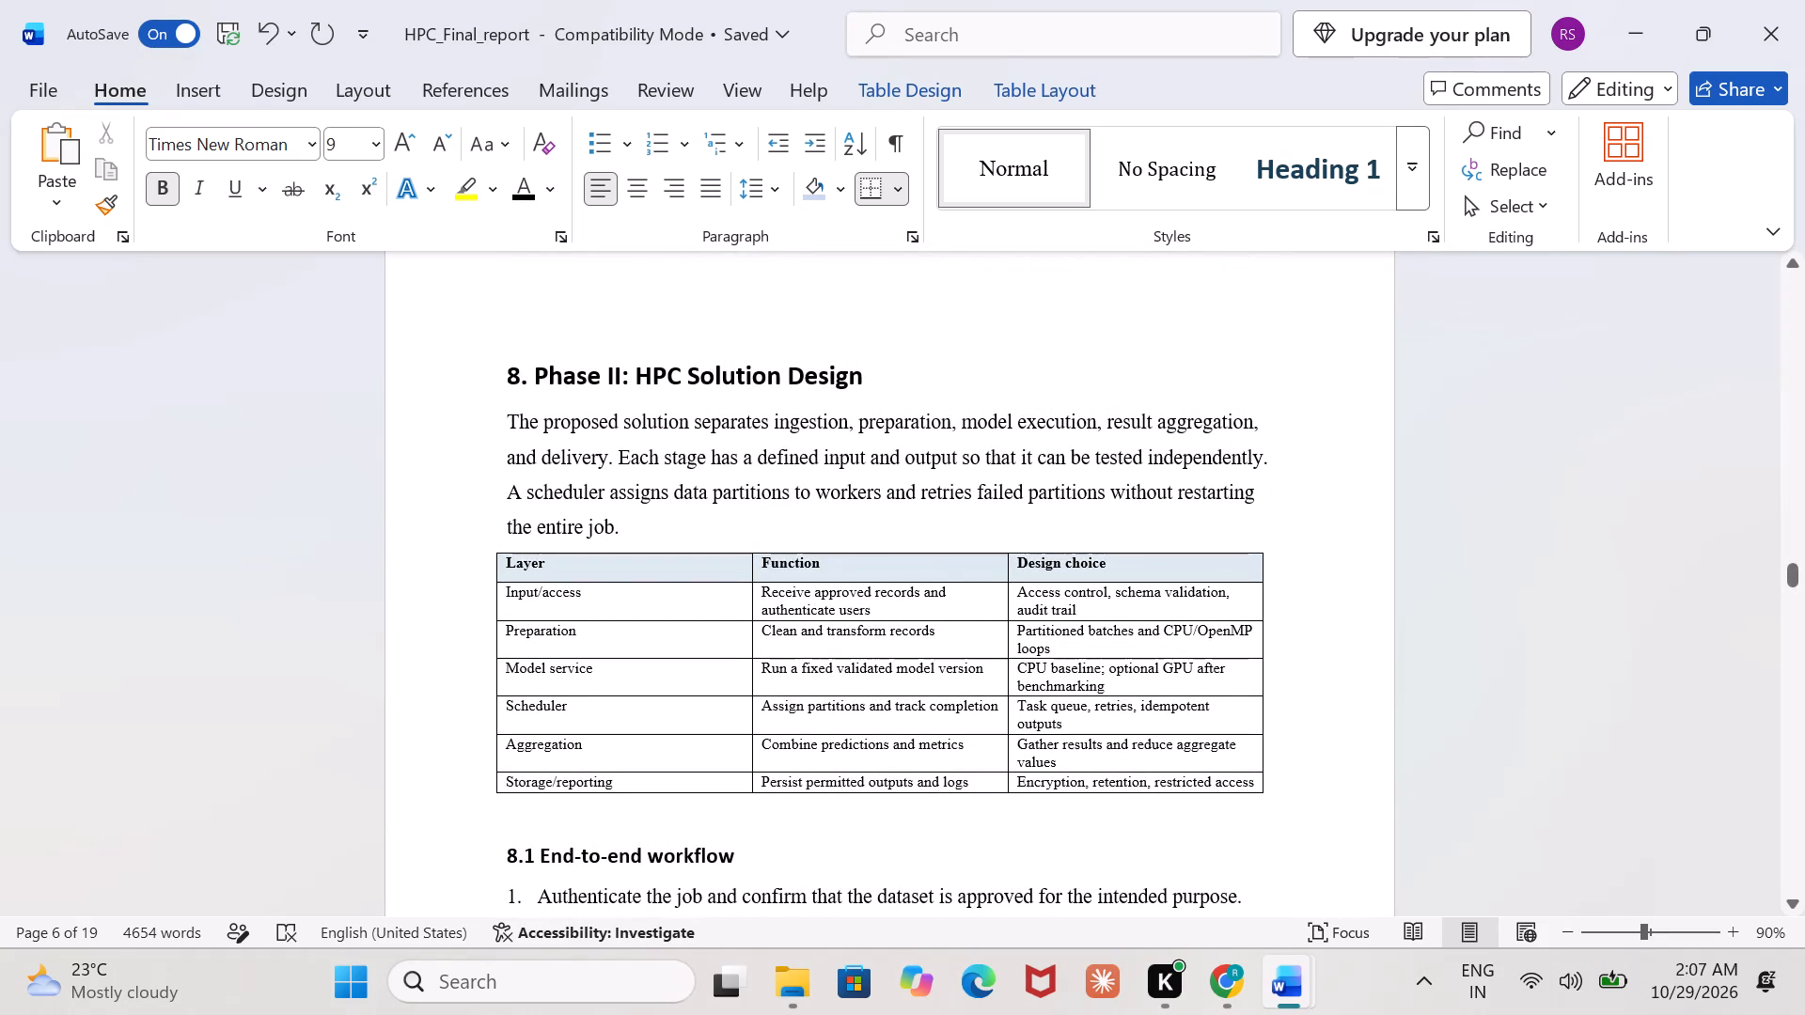
drag(509, 368, 736, 854)
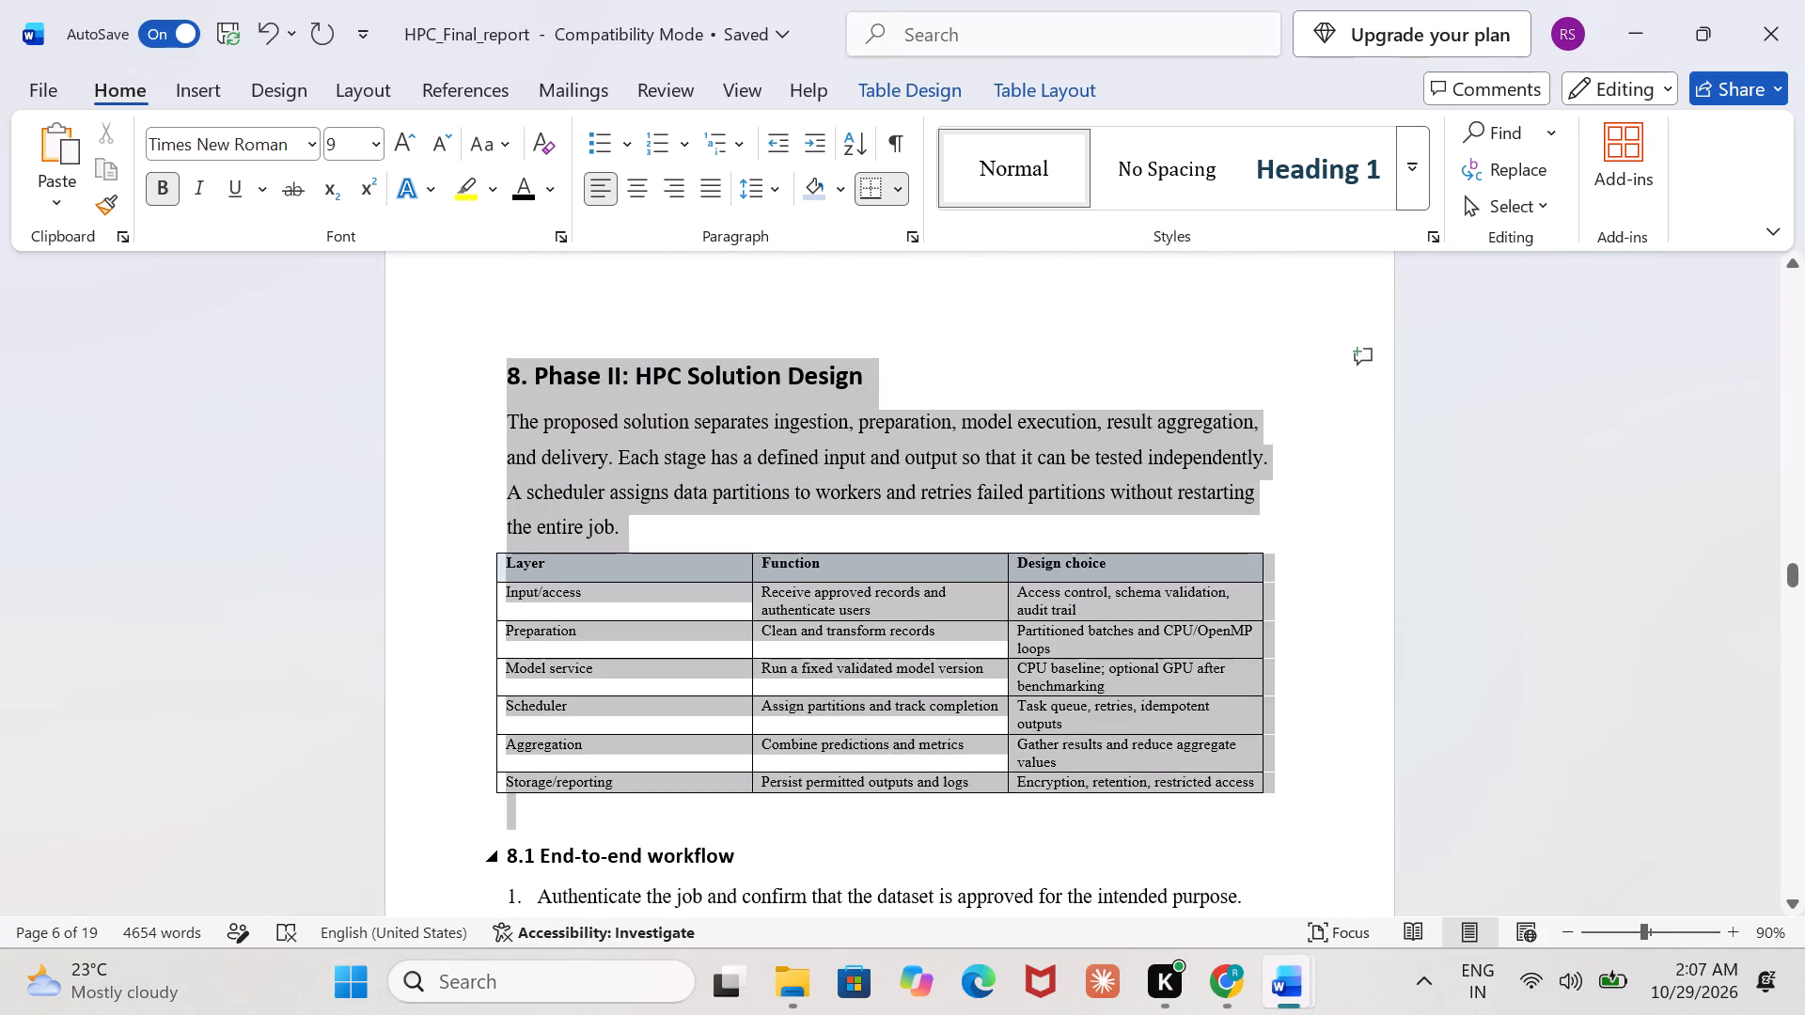
drag(736, 854, 796, 938)
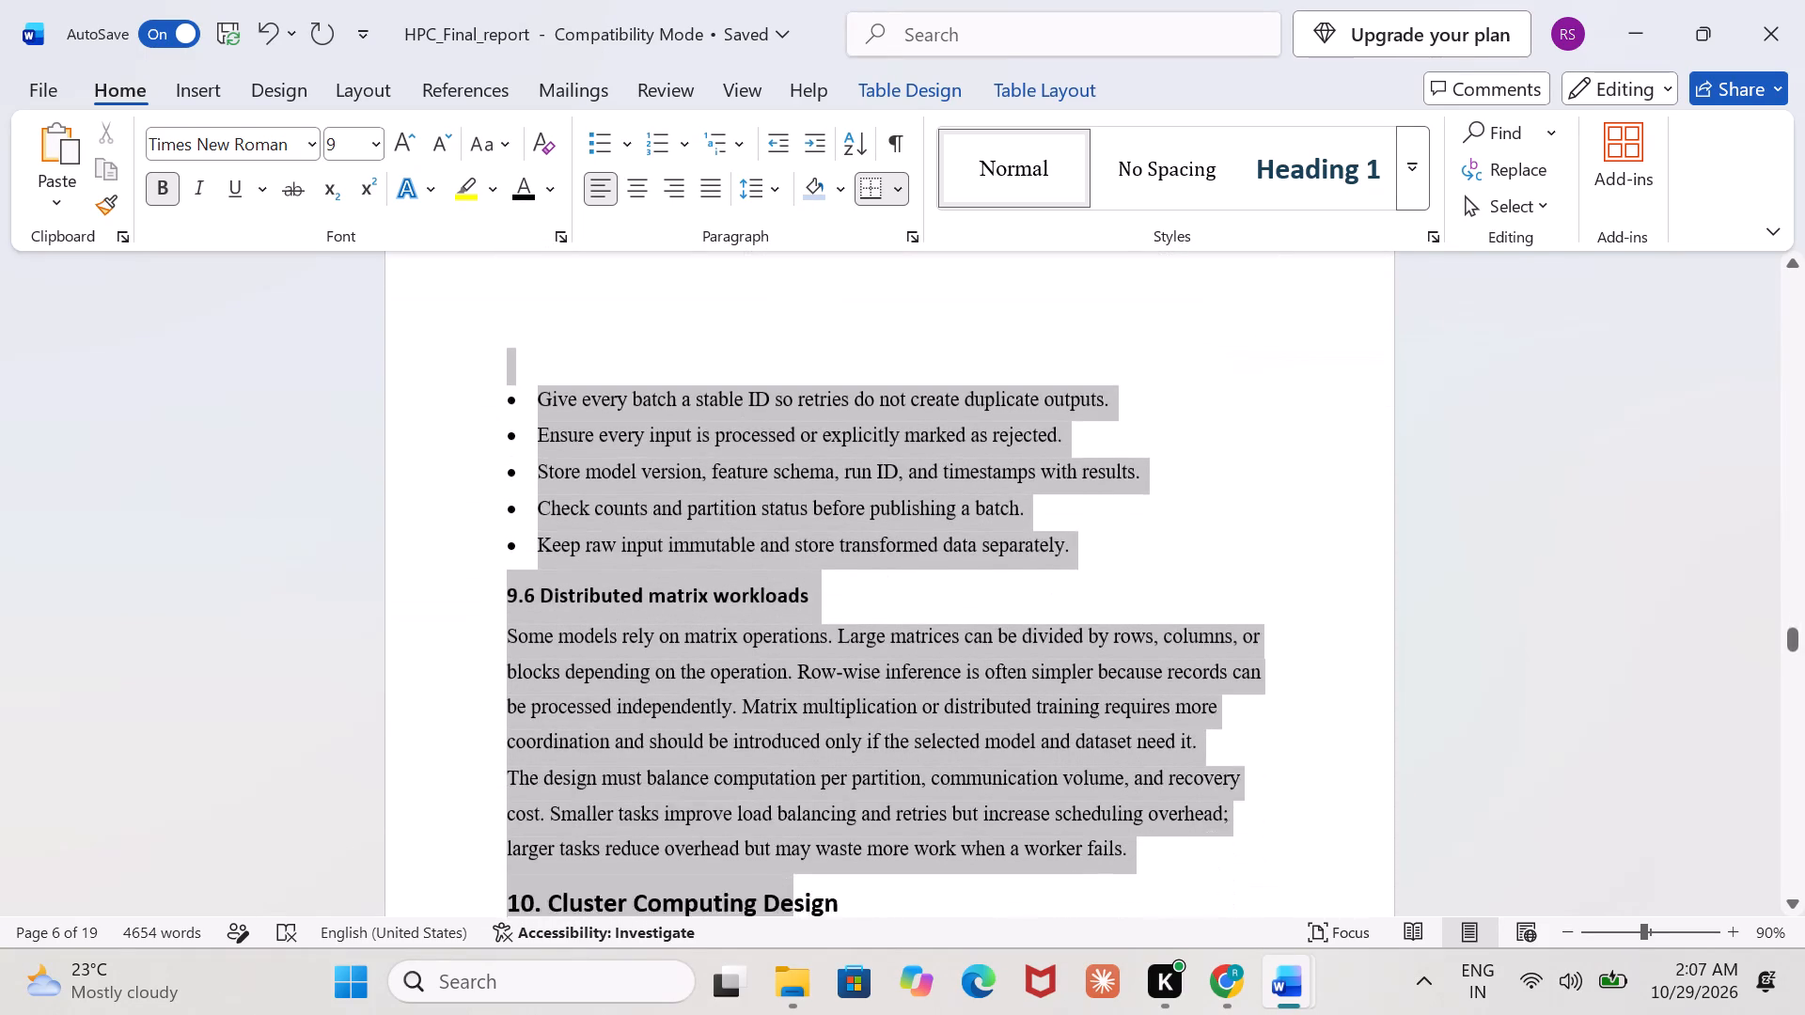
drag(796, 938, 798, 937)
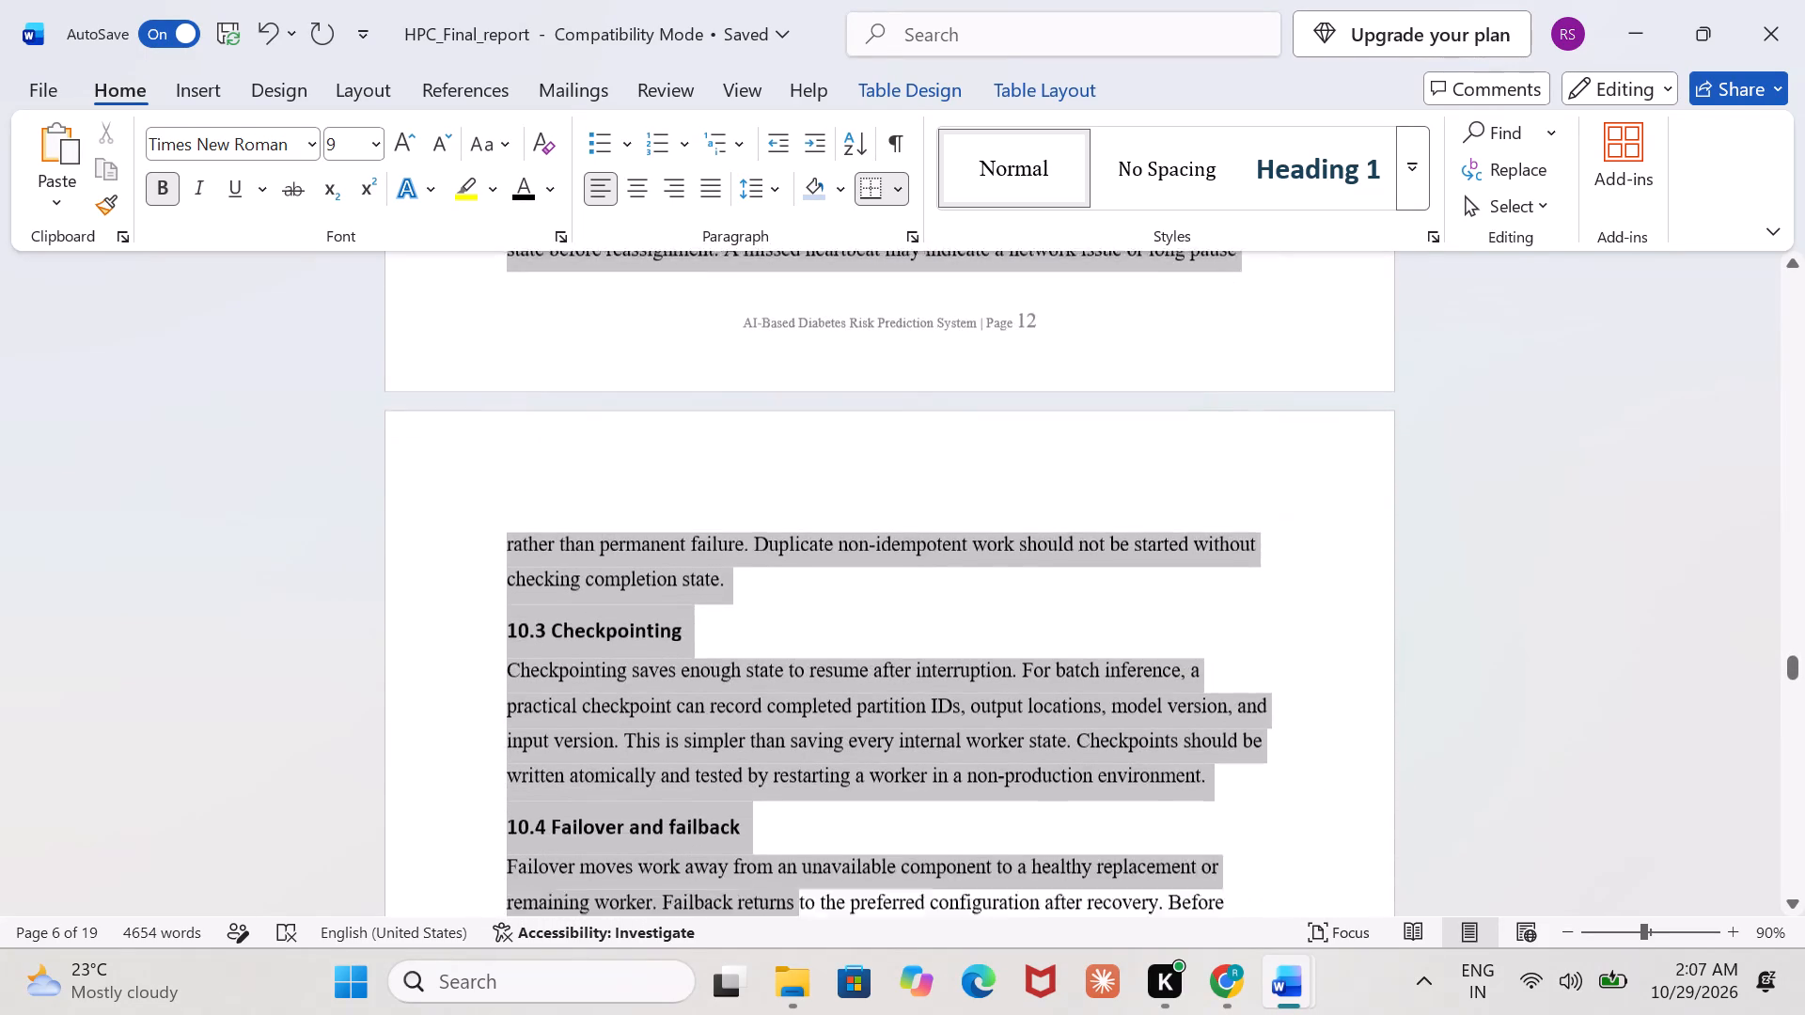
drag(798, 937, 840, 886)
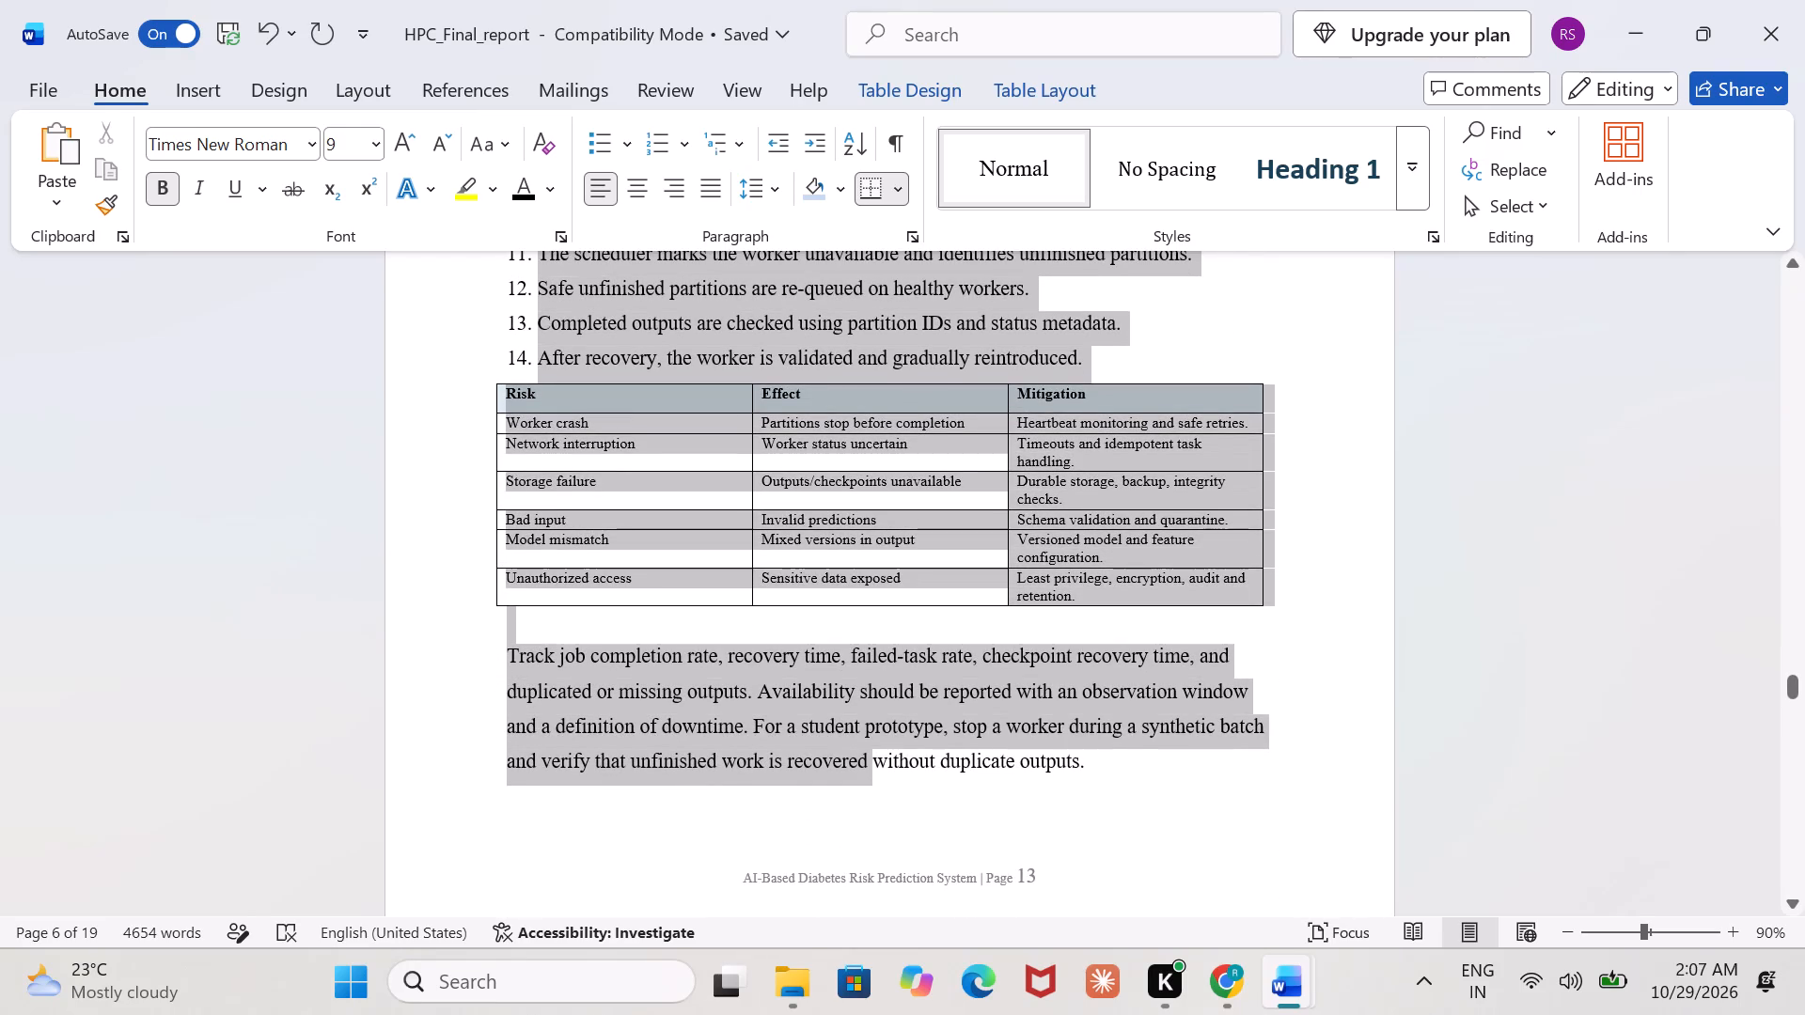
drag(840, 886, 1124, 773)
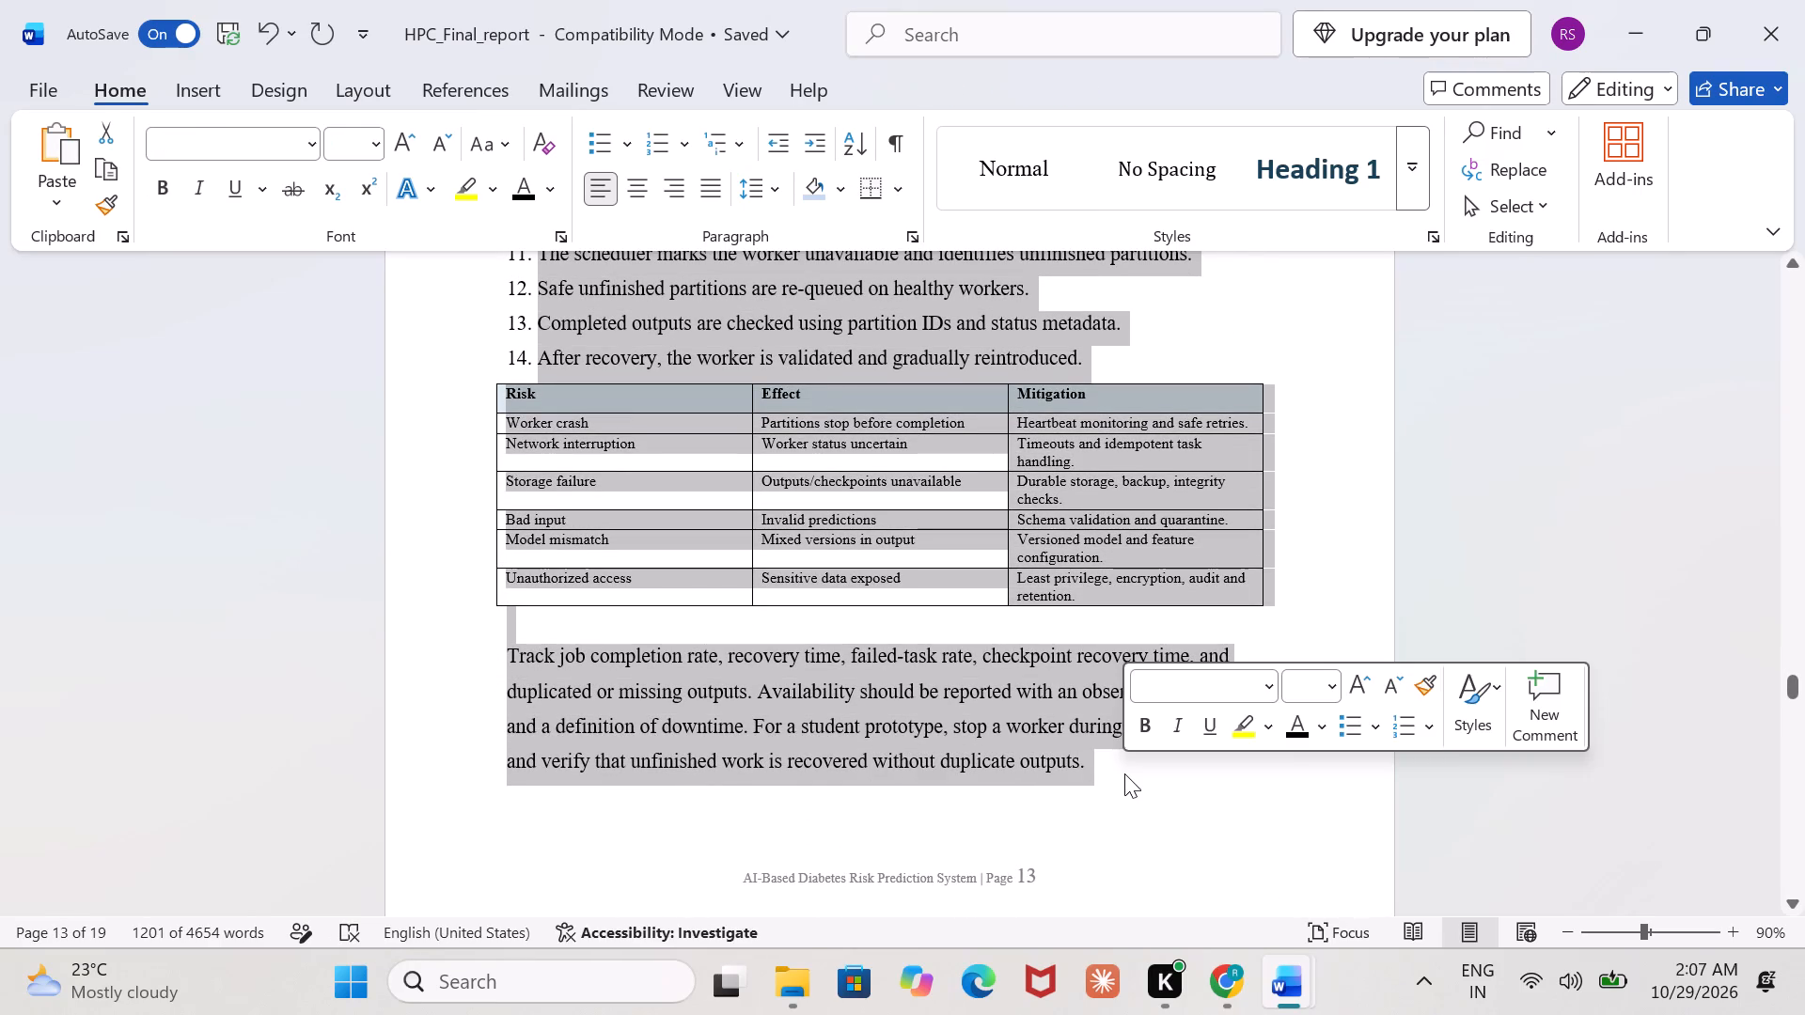
key(ctrl+c)
scroll(1124, 773, down, 1)
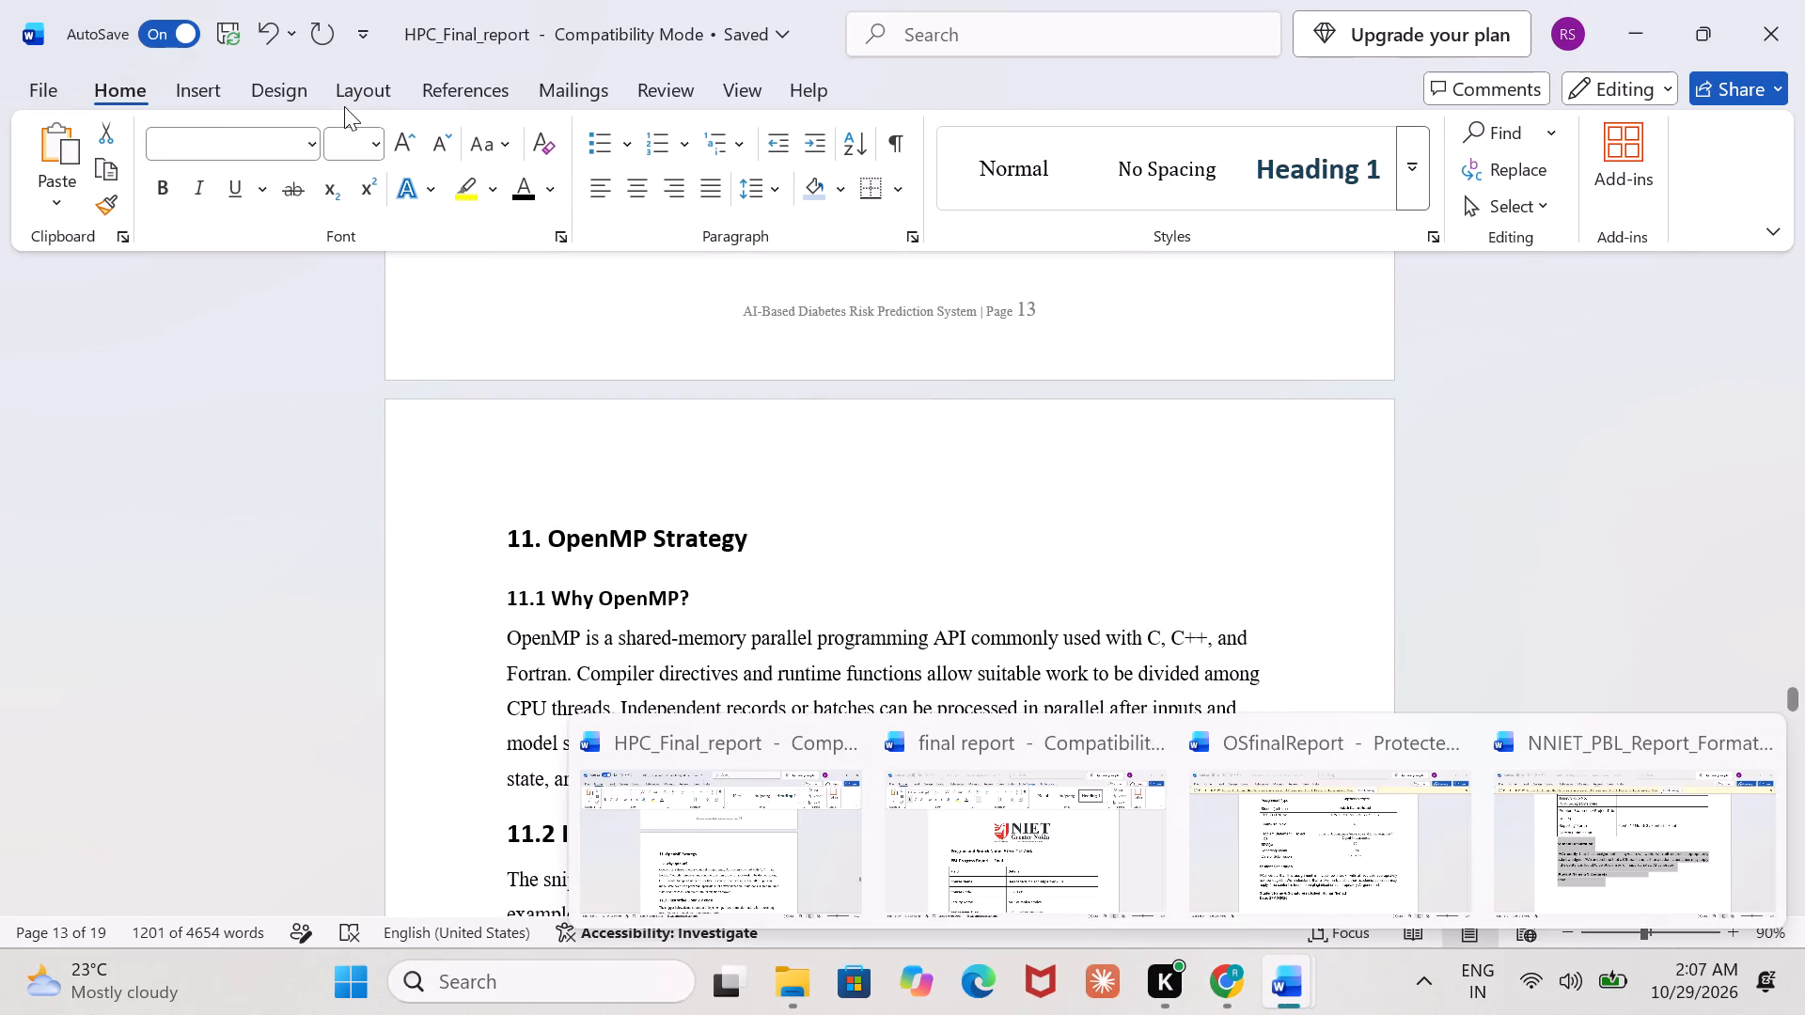
Create a new blank document.
click(54, 104)
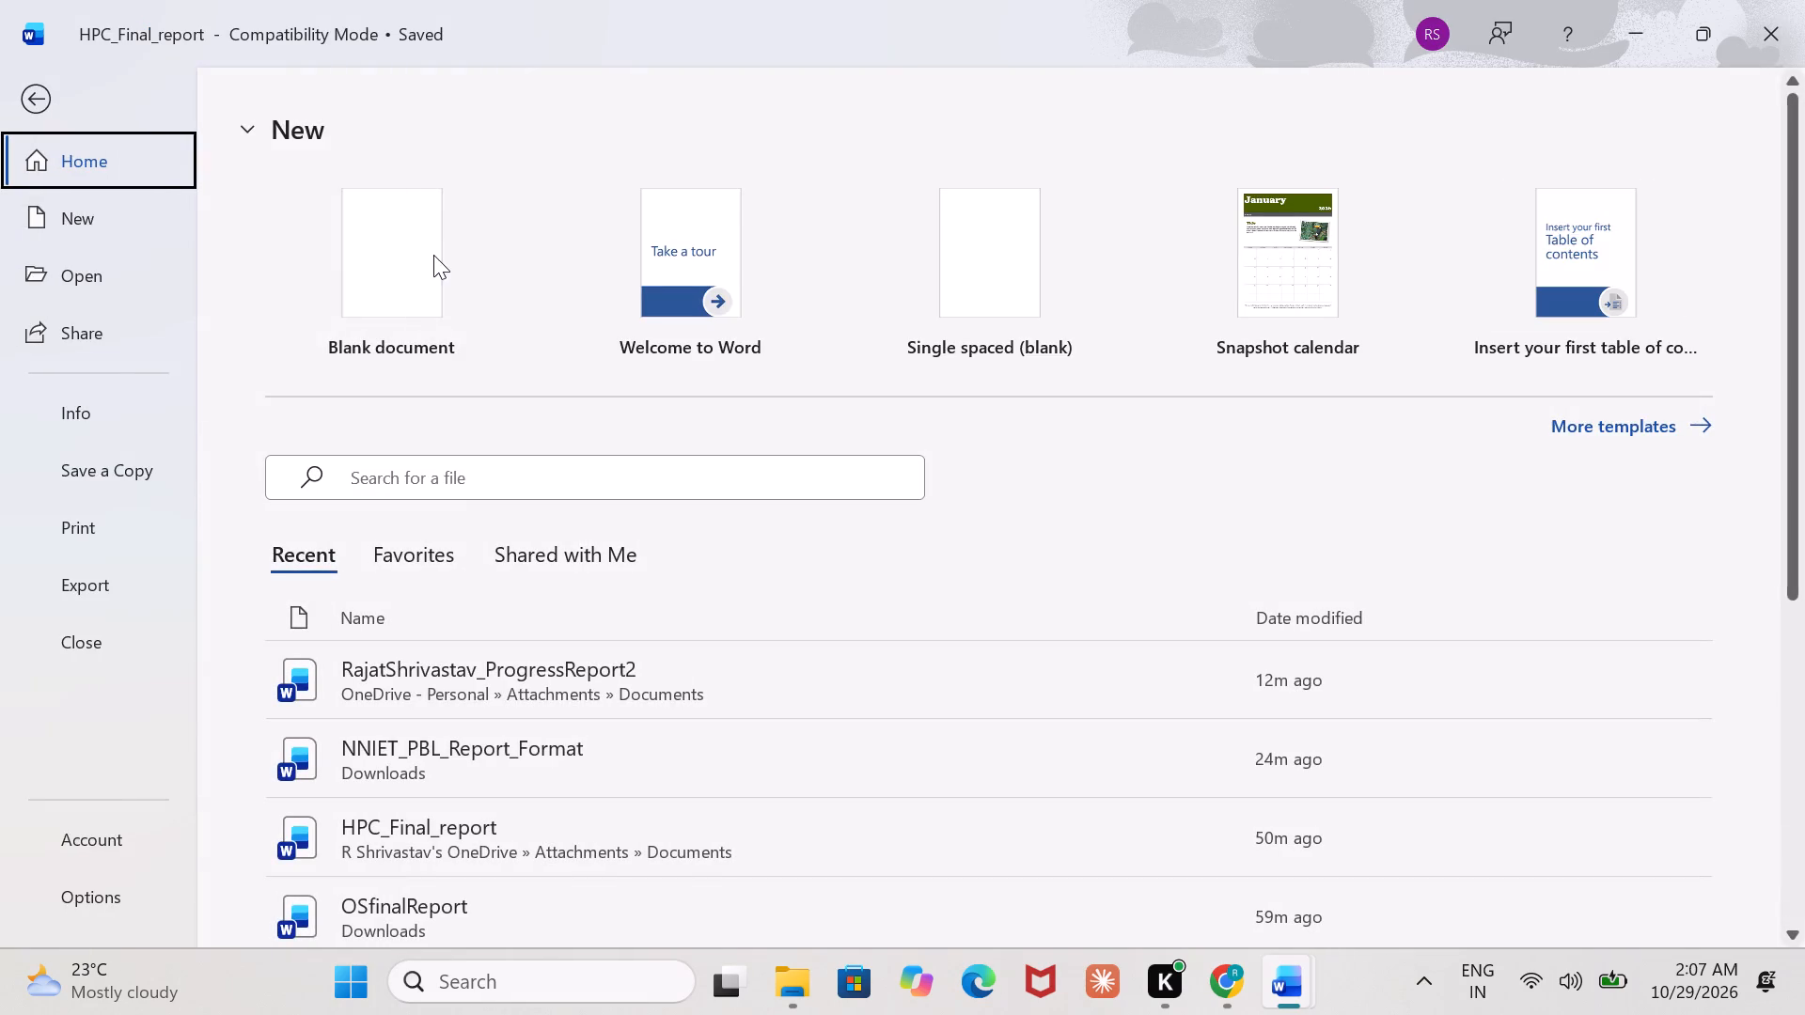
double_click(433, 255)
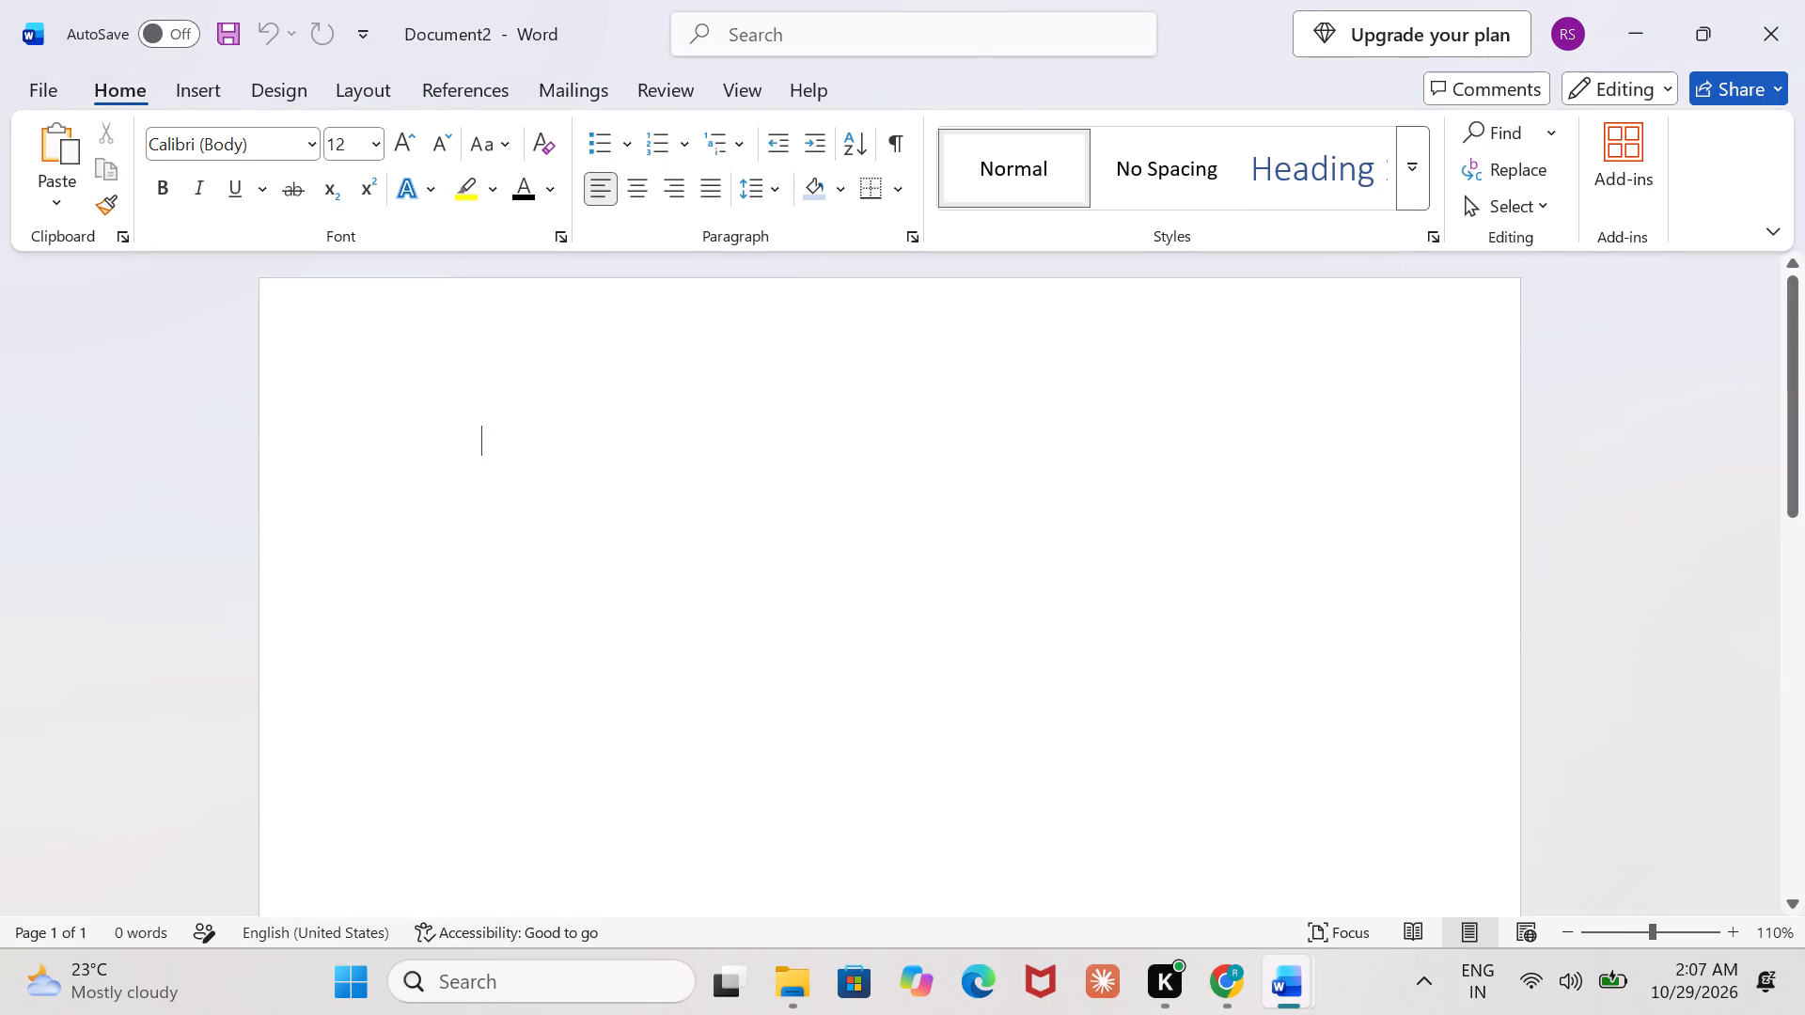
Apply a preset that narrows the blank document's page margins.
click(329, 94)
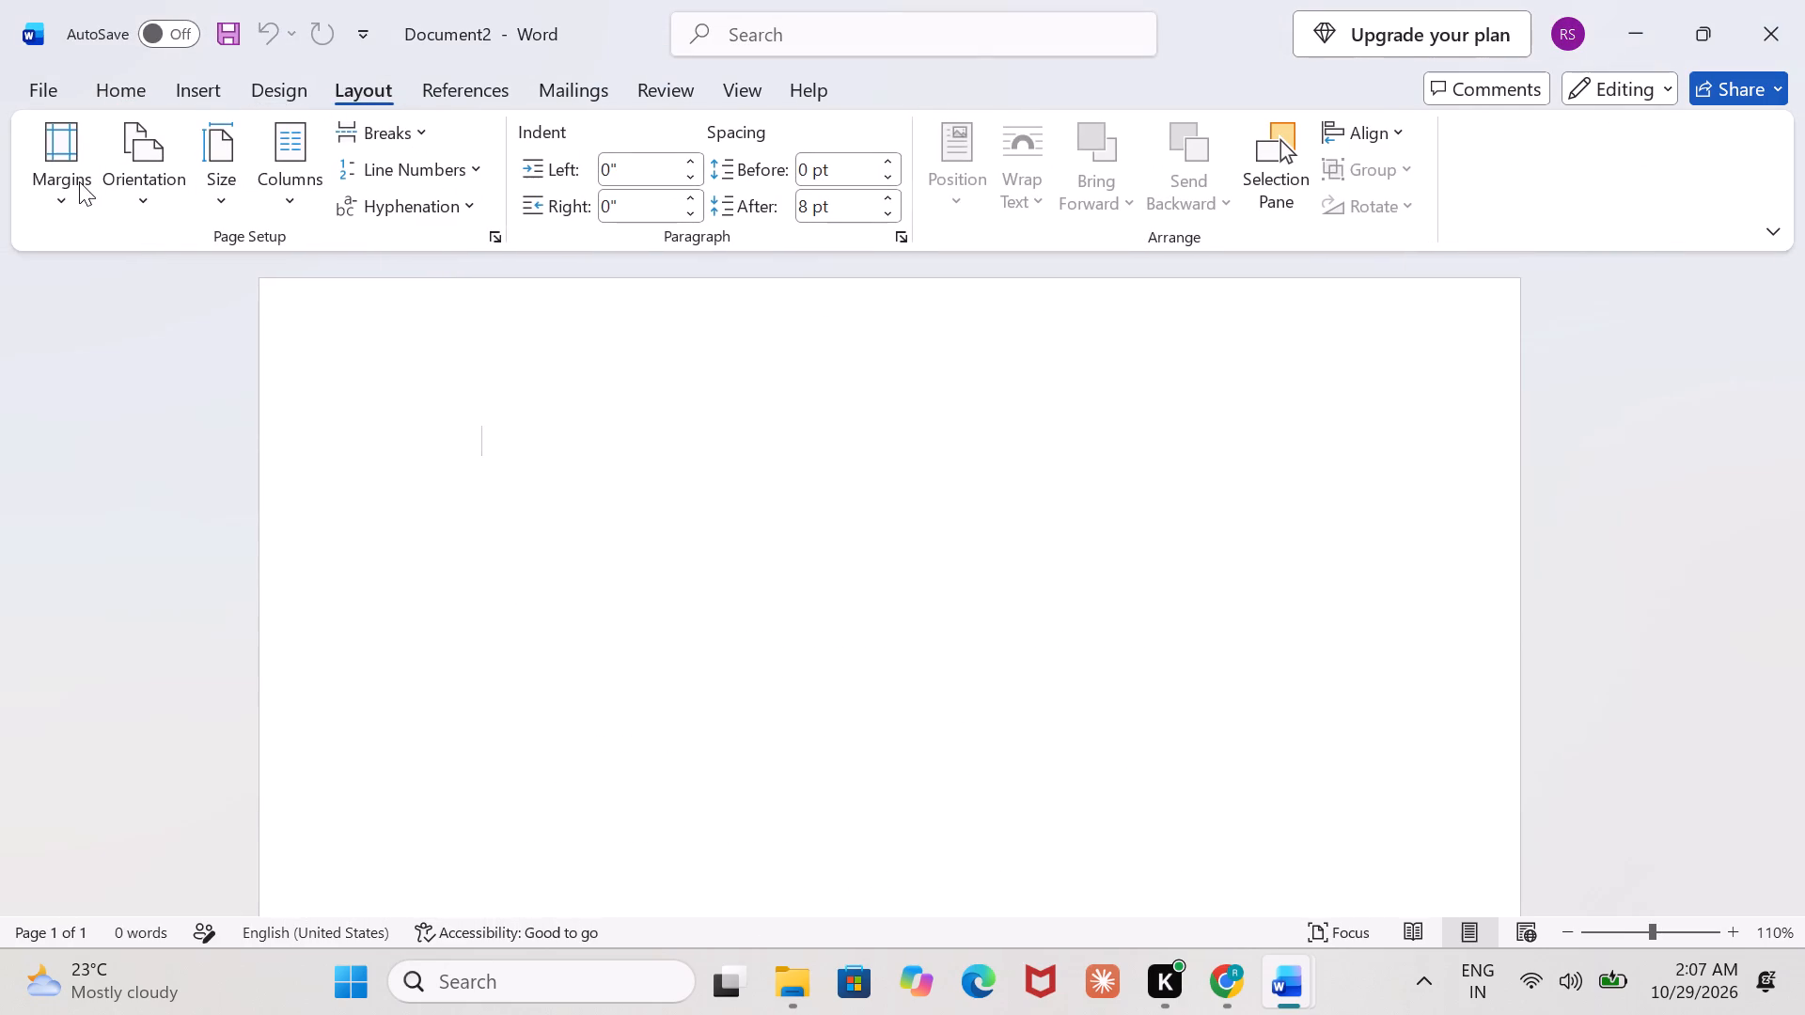
click(79, 181)
scroll(198, 363, up, 2)
click(188, 382)
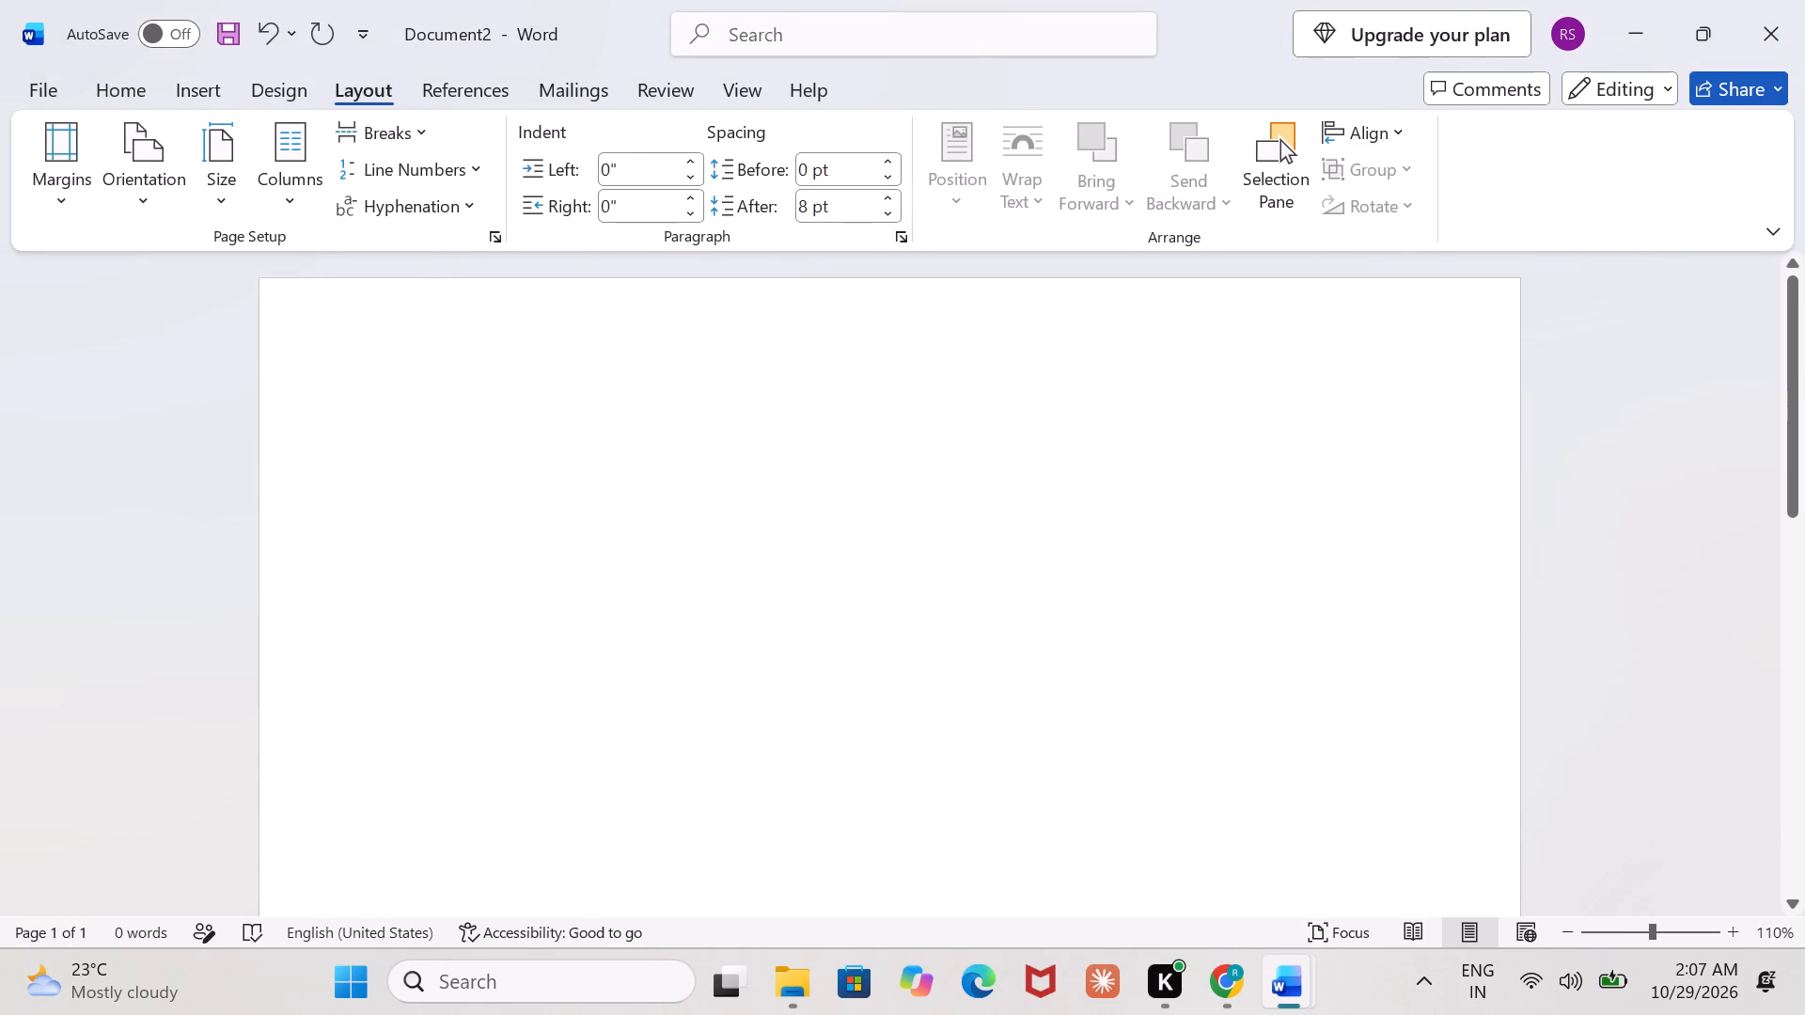
Paste the copied HPC report sections into the new document.
key(ctrl+v)
Select all the pasted content from the section 8 heading to the last paragraph and set its spacing after paragraphs to 1.15.
scroll(547, 483, up, 6)
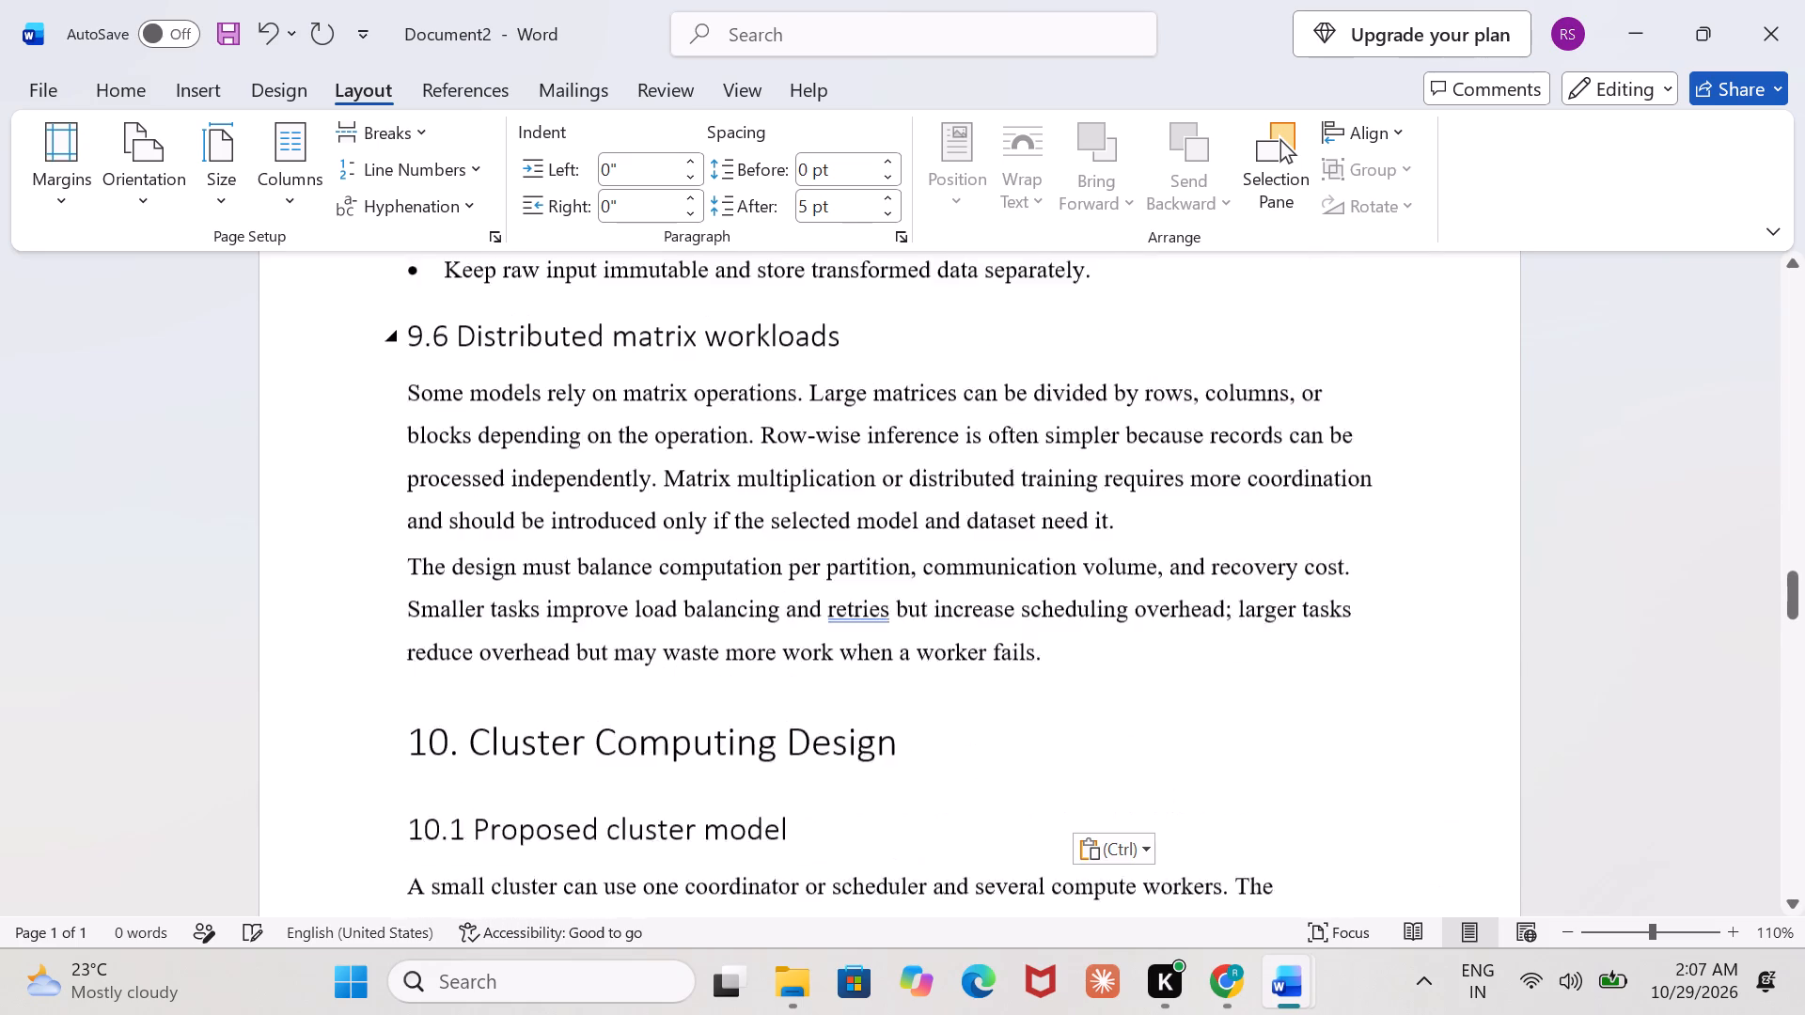
scroll(547, 483, up, 4)
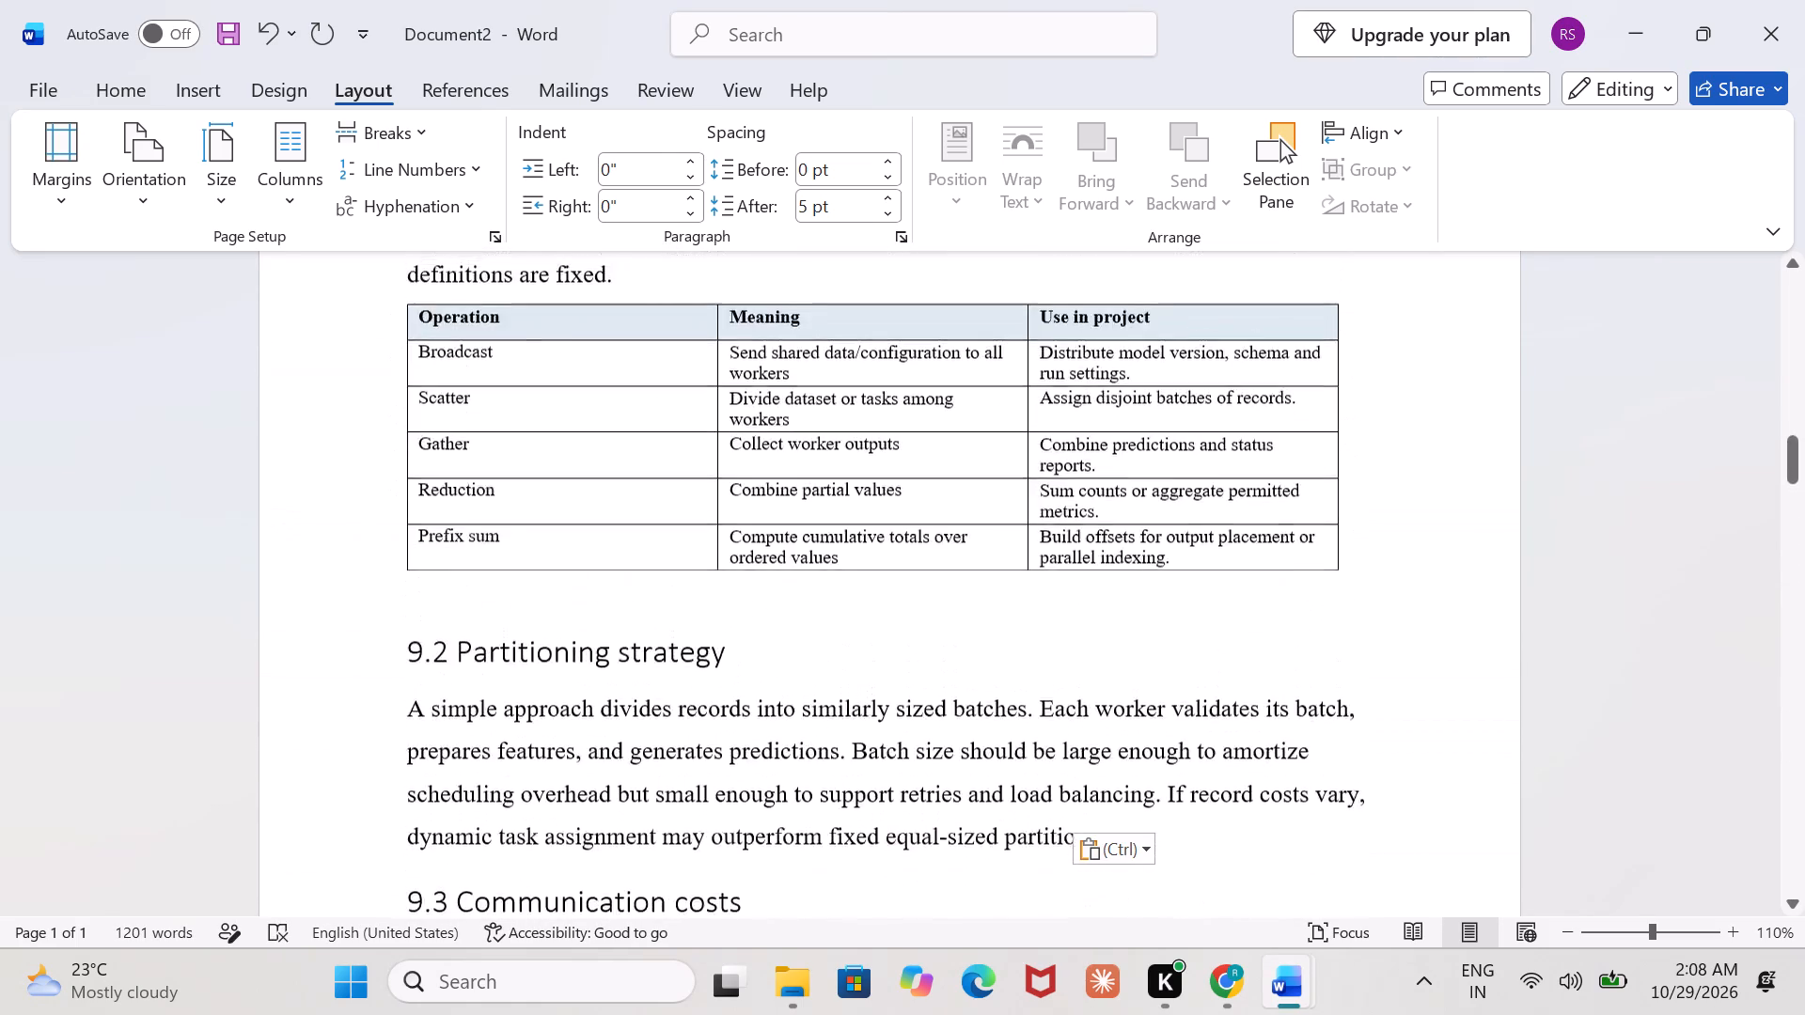
scroll(547, 483, up, 3)
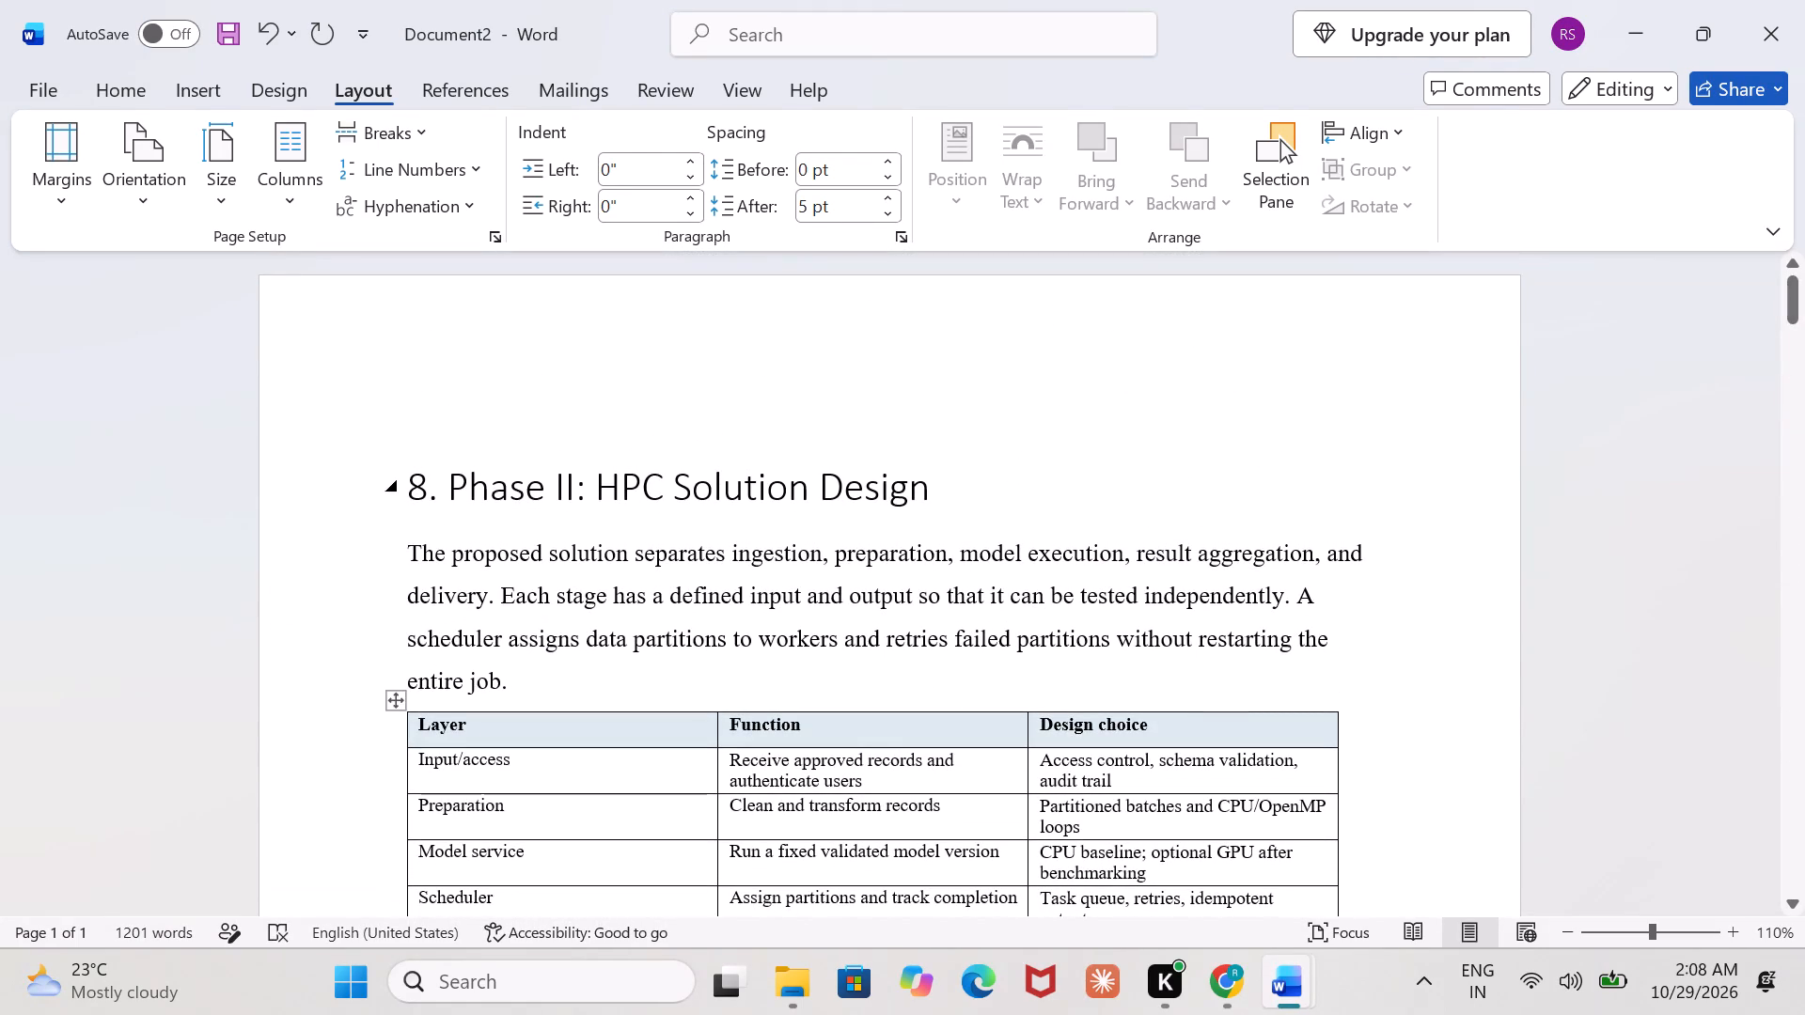
drag(417, 492, 778, 1014)
scroll(778, 1014, up, 2)
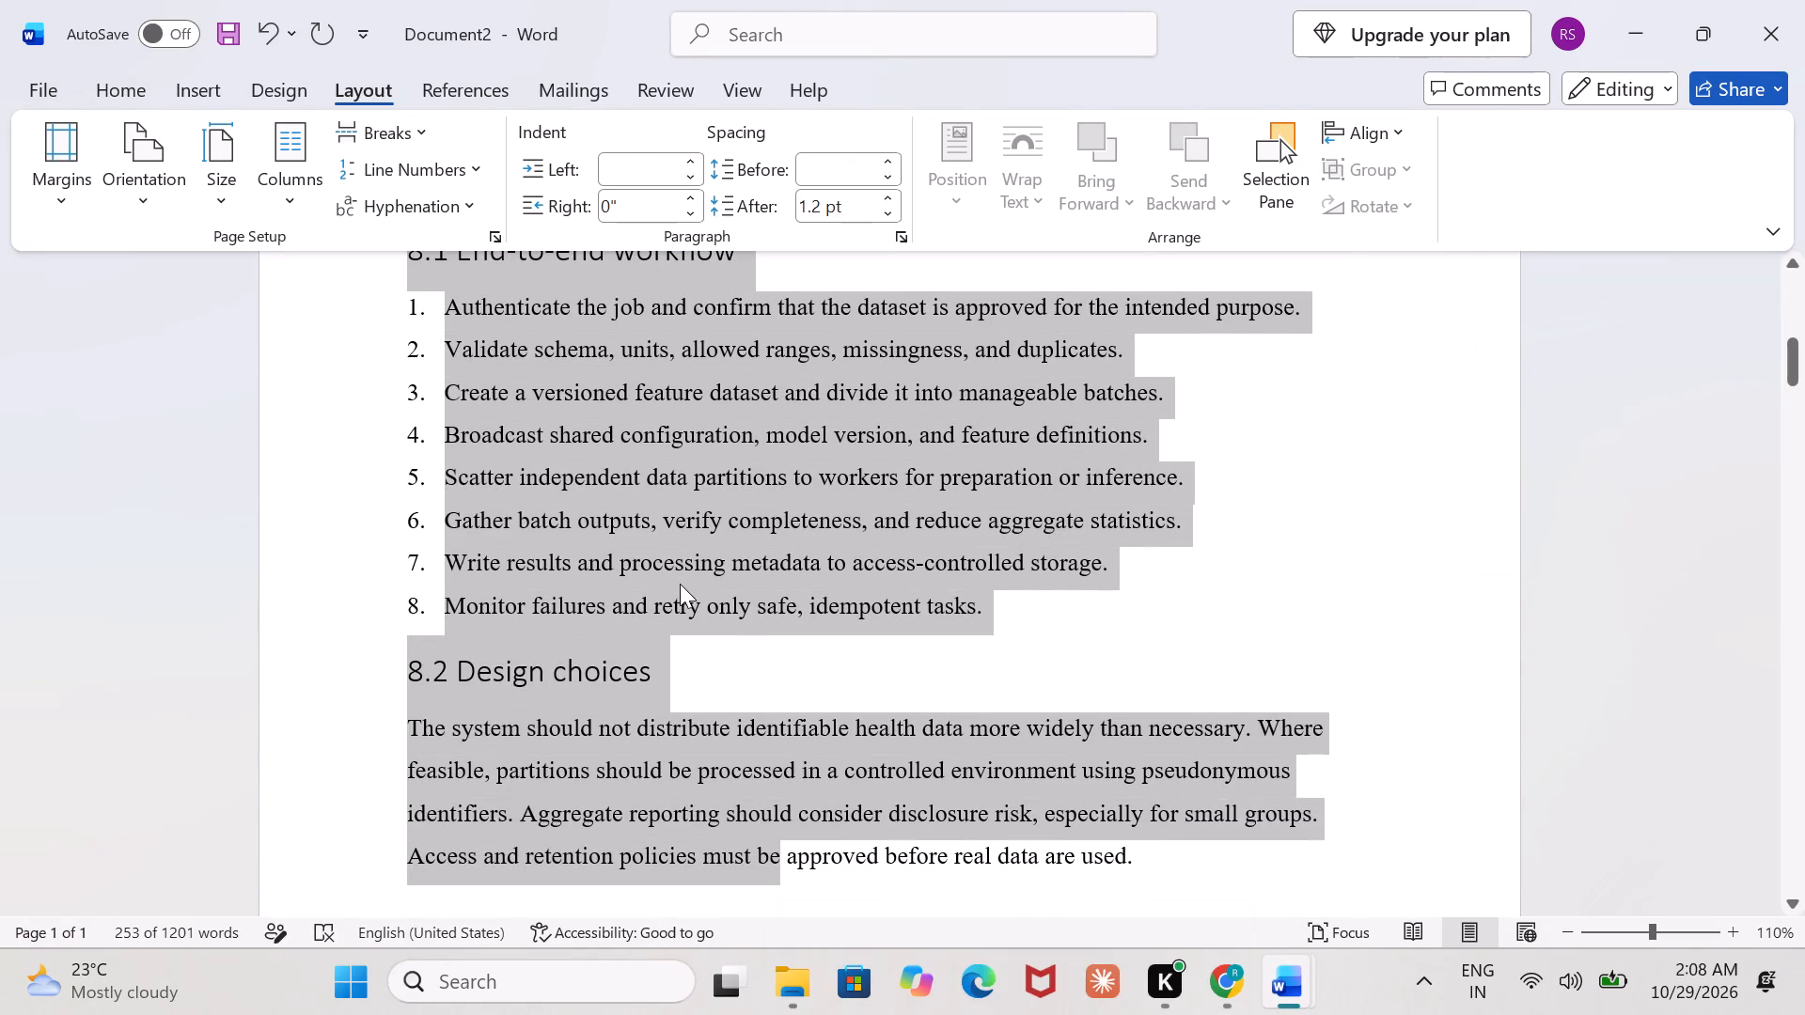
scroll(680, 584, up, 4)
drag(416, 491, 681, 731)
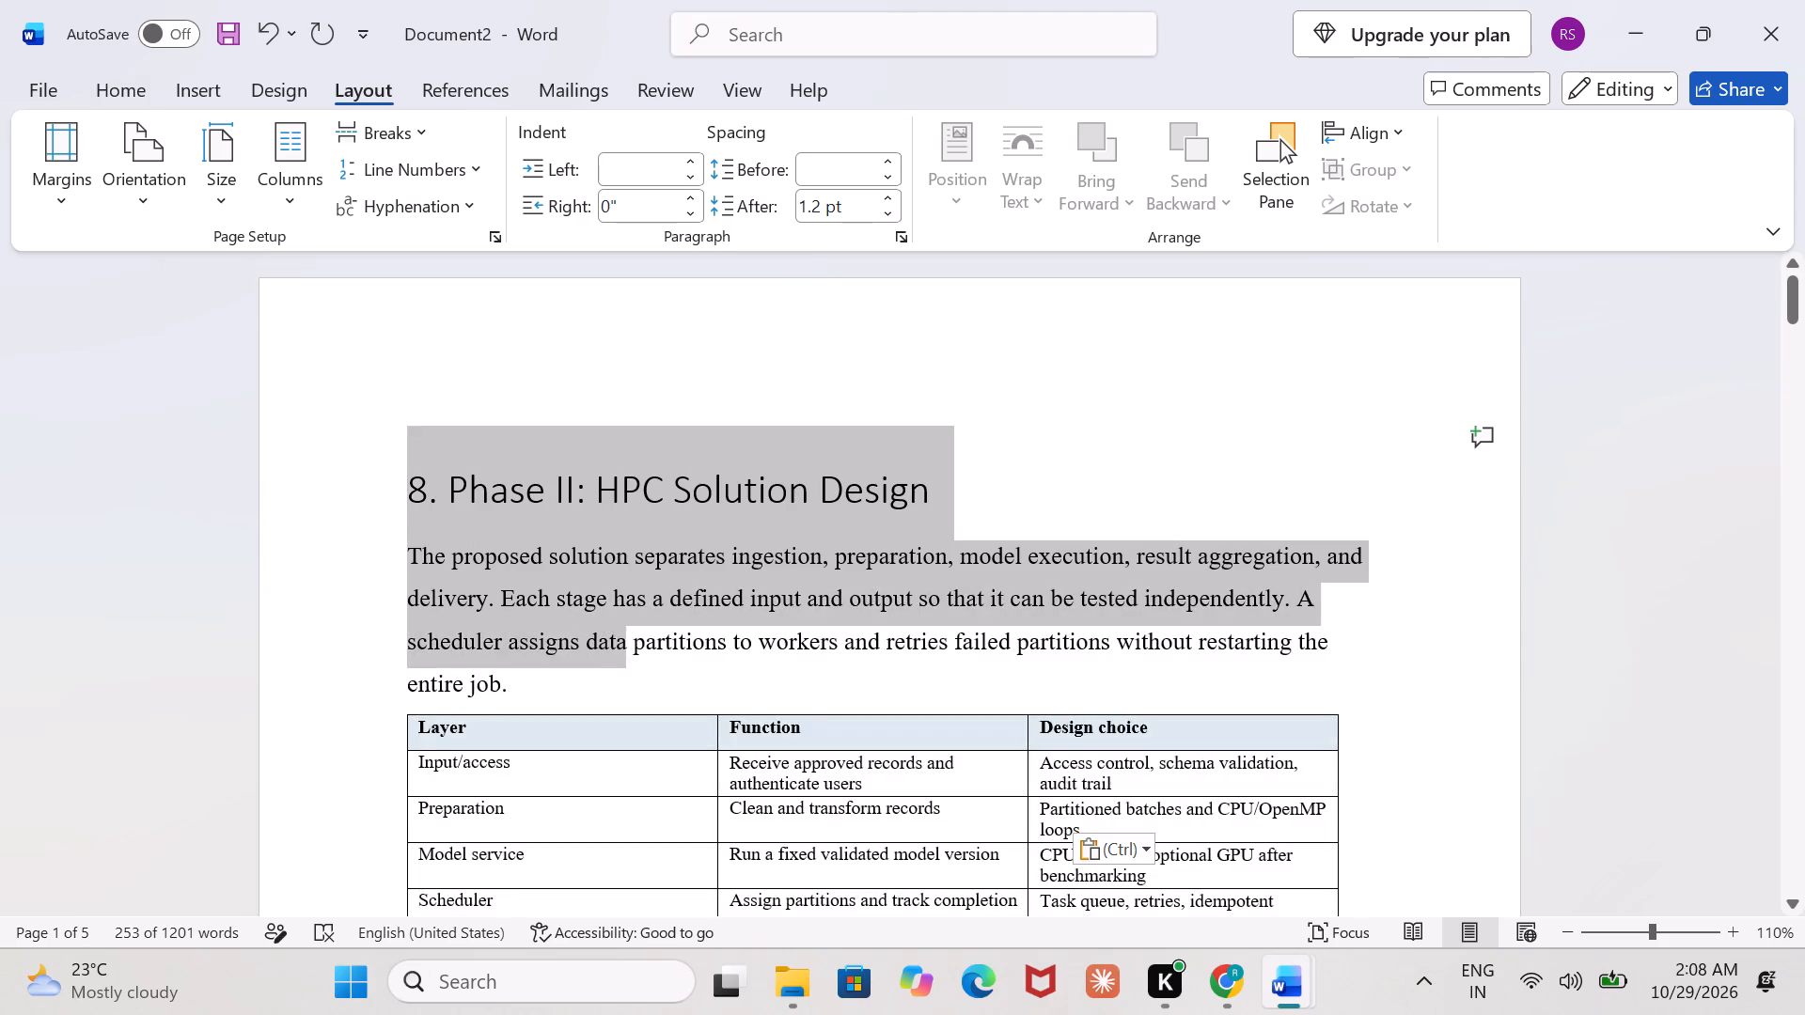
drag(681, 731, 822, 1014)
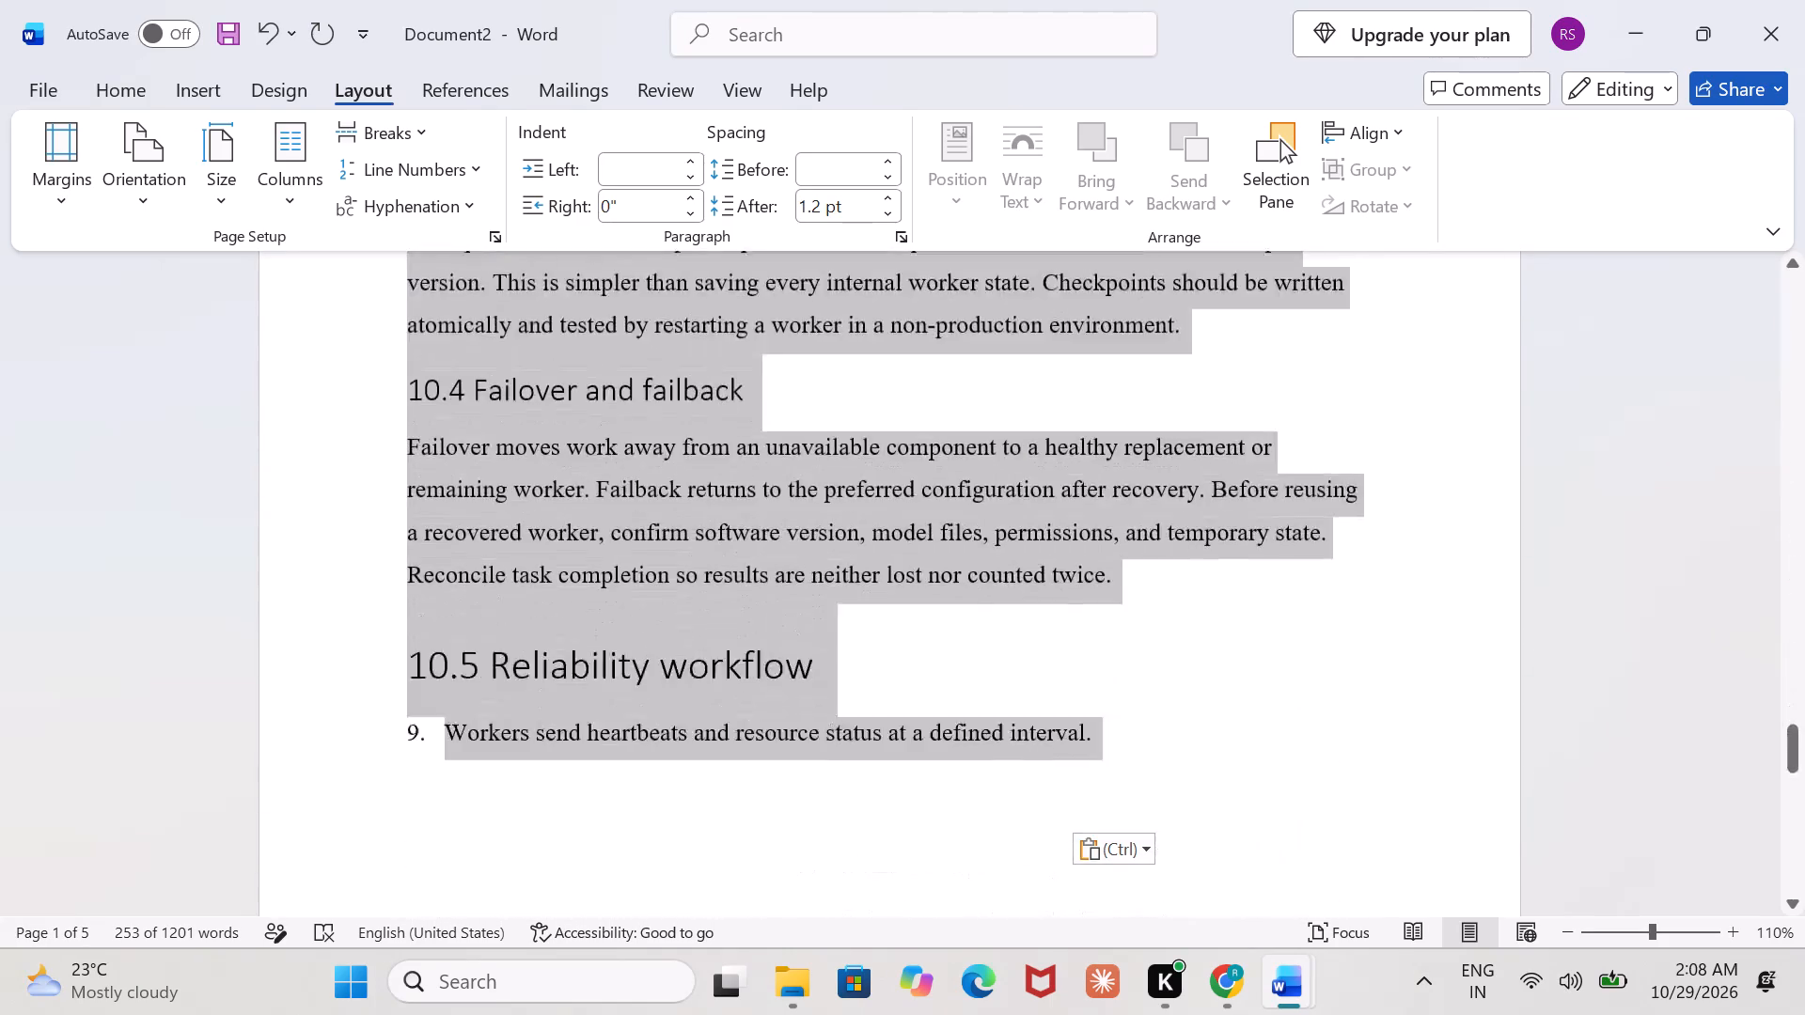
drag(822, 1014, 820, 1014)
scroll(735, 521, up, 2)
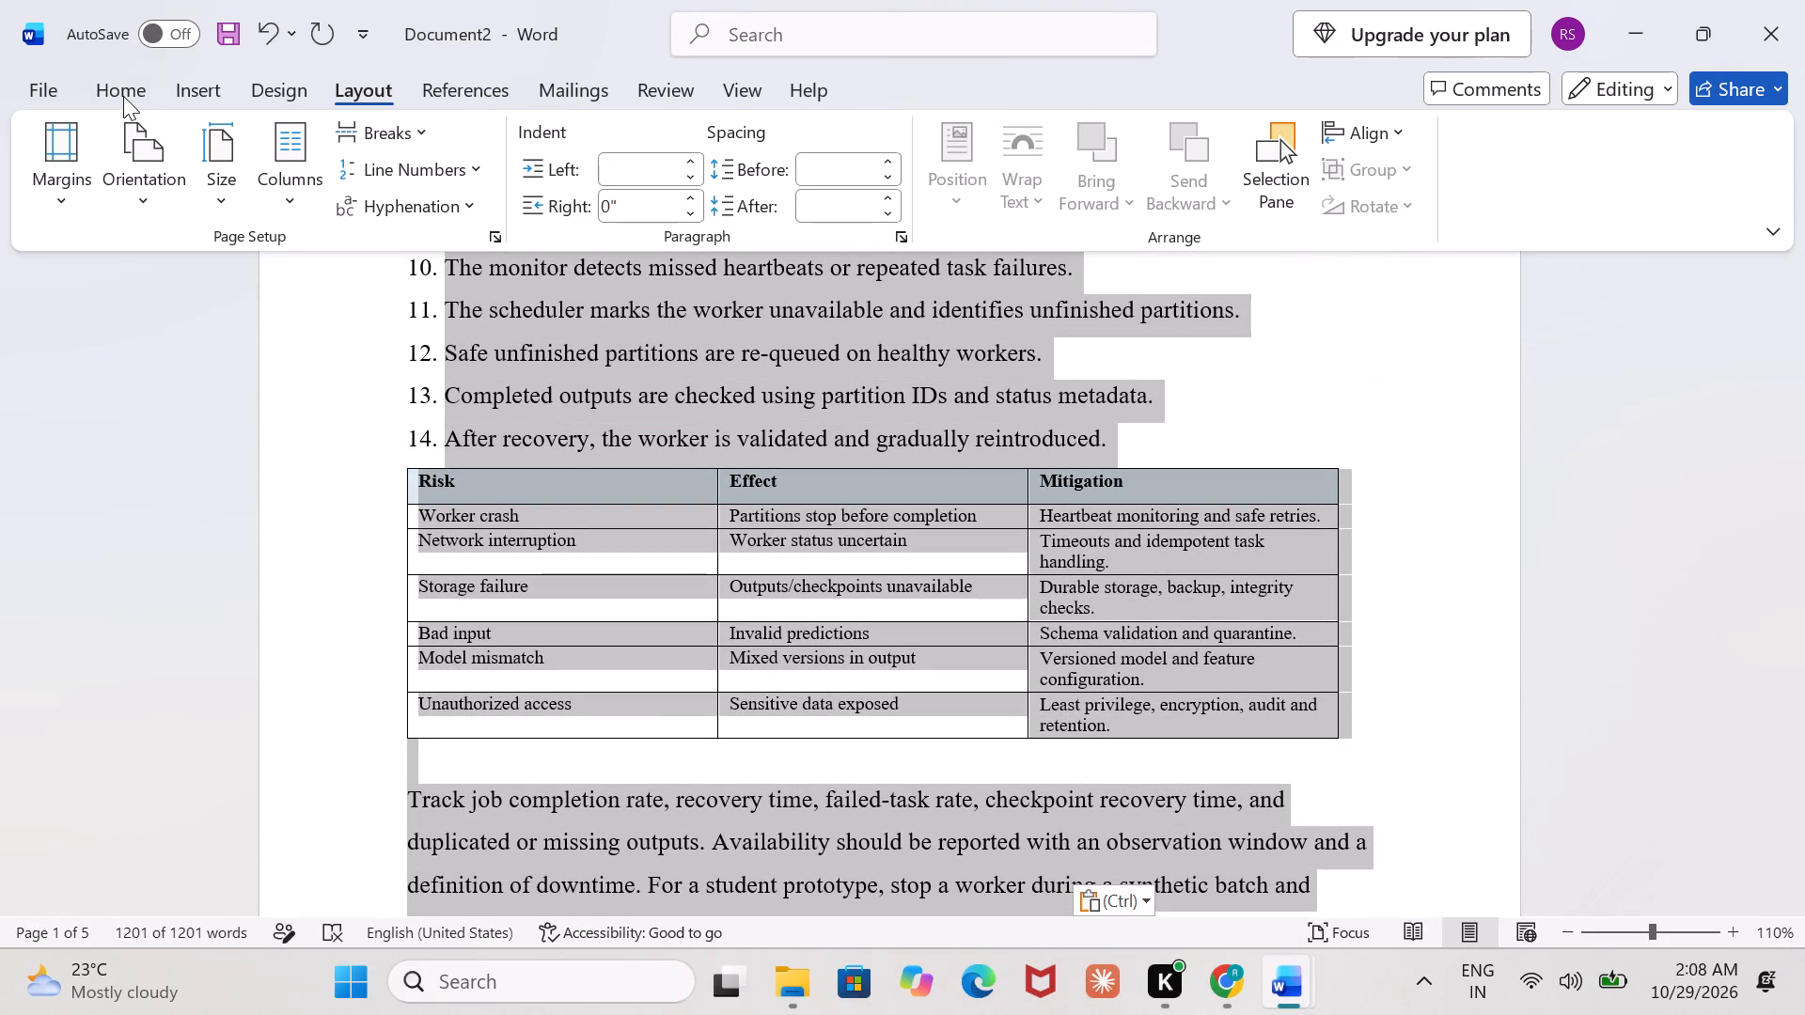
click(849, 208)
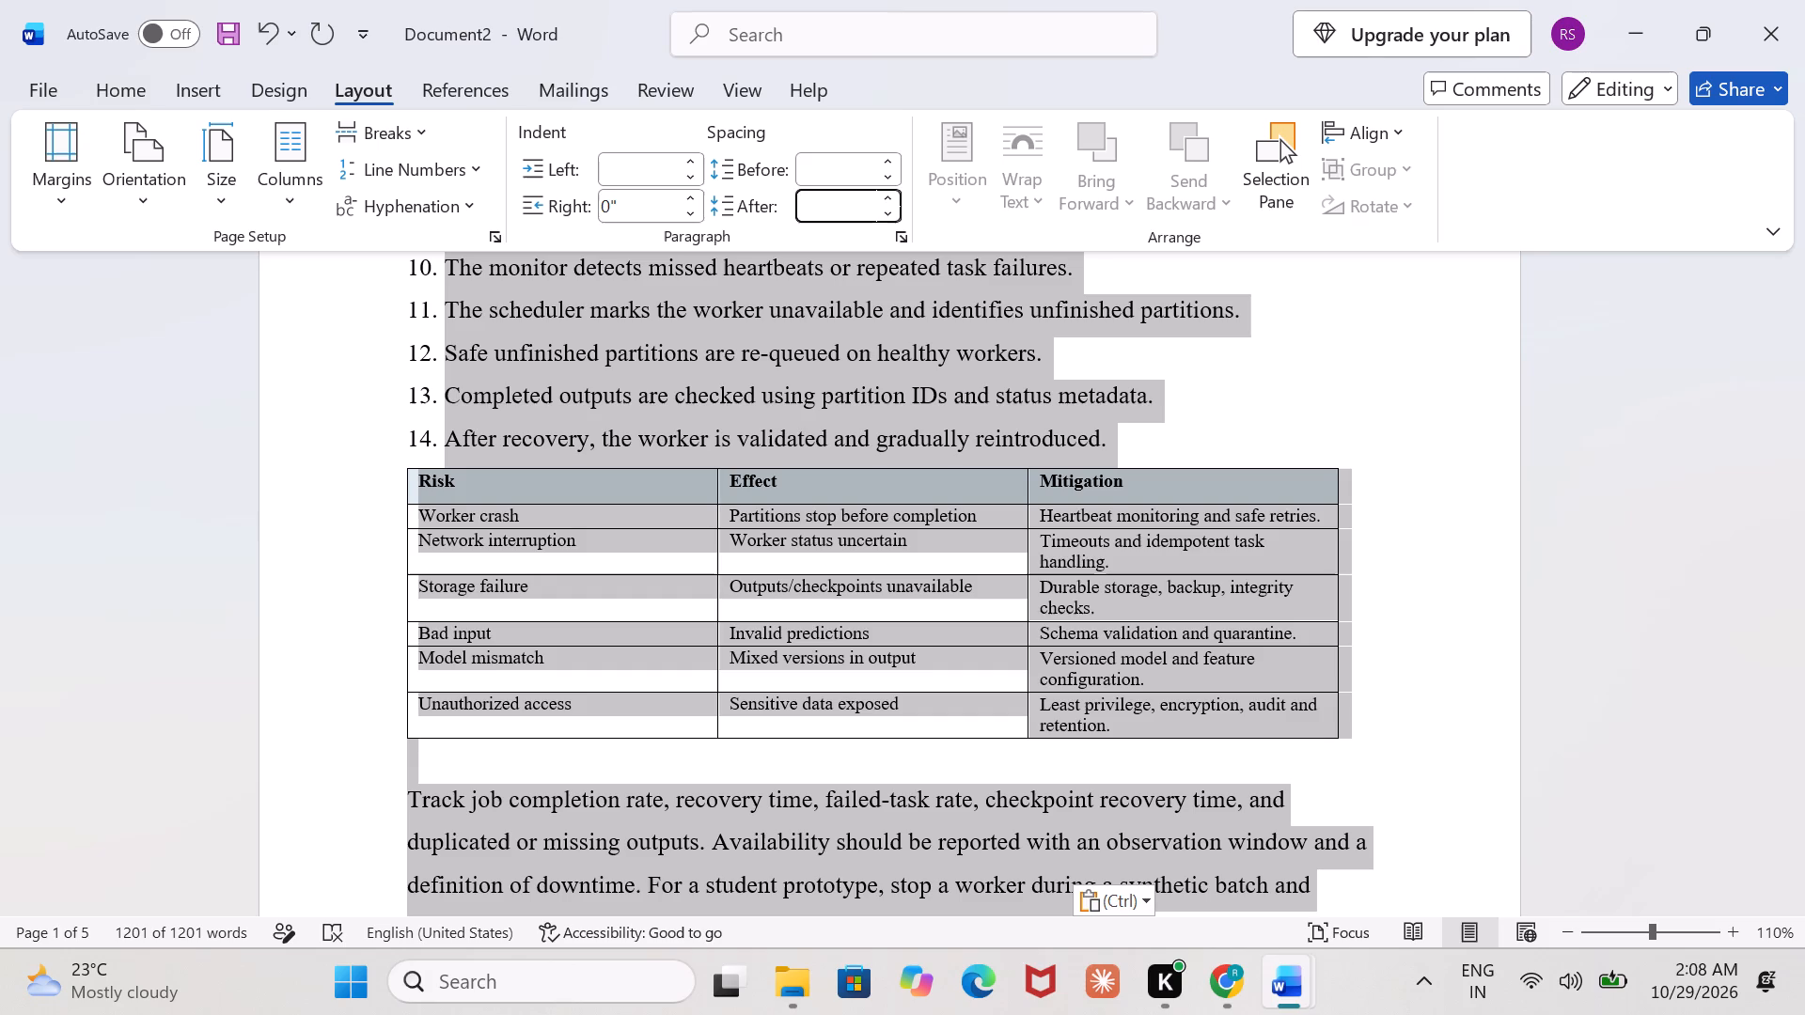
text(1.15)
key(Return)
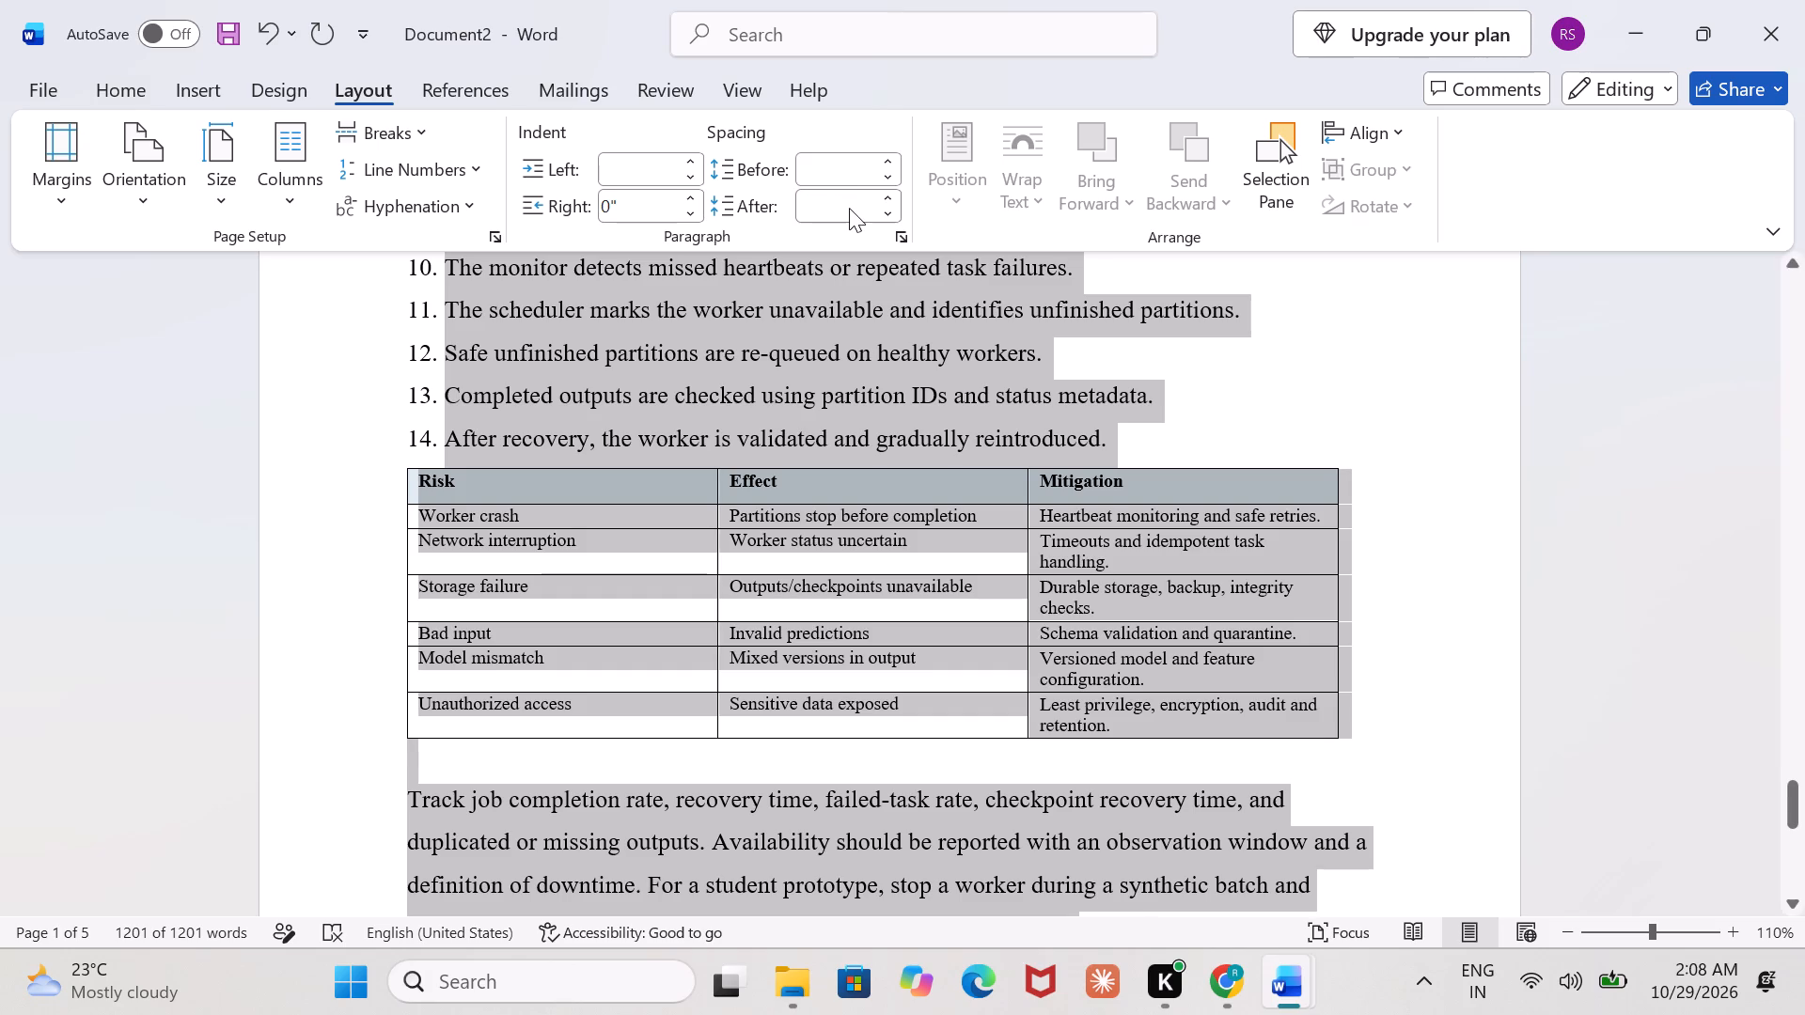
Set all the selected report content to Times New Roman at font size 12.
click(122, 100)
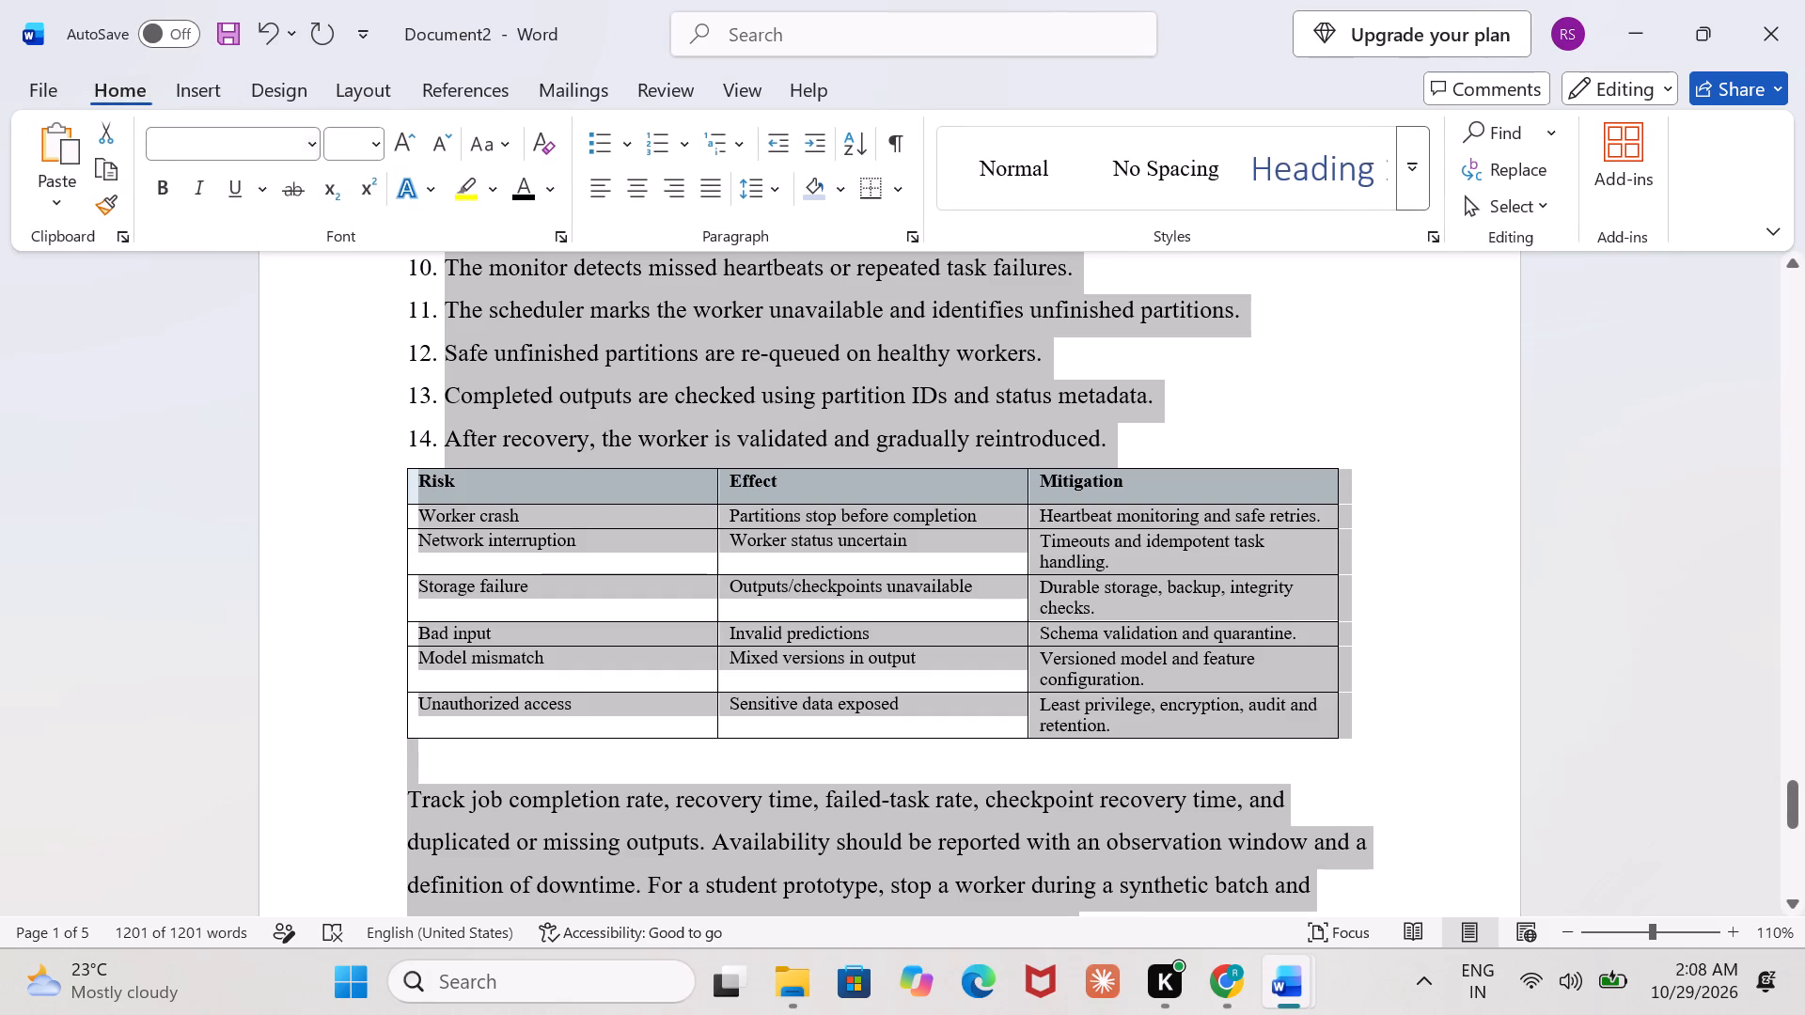
click(312, 142)
click(293, 345)
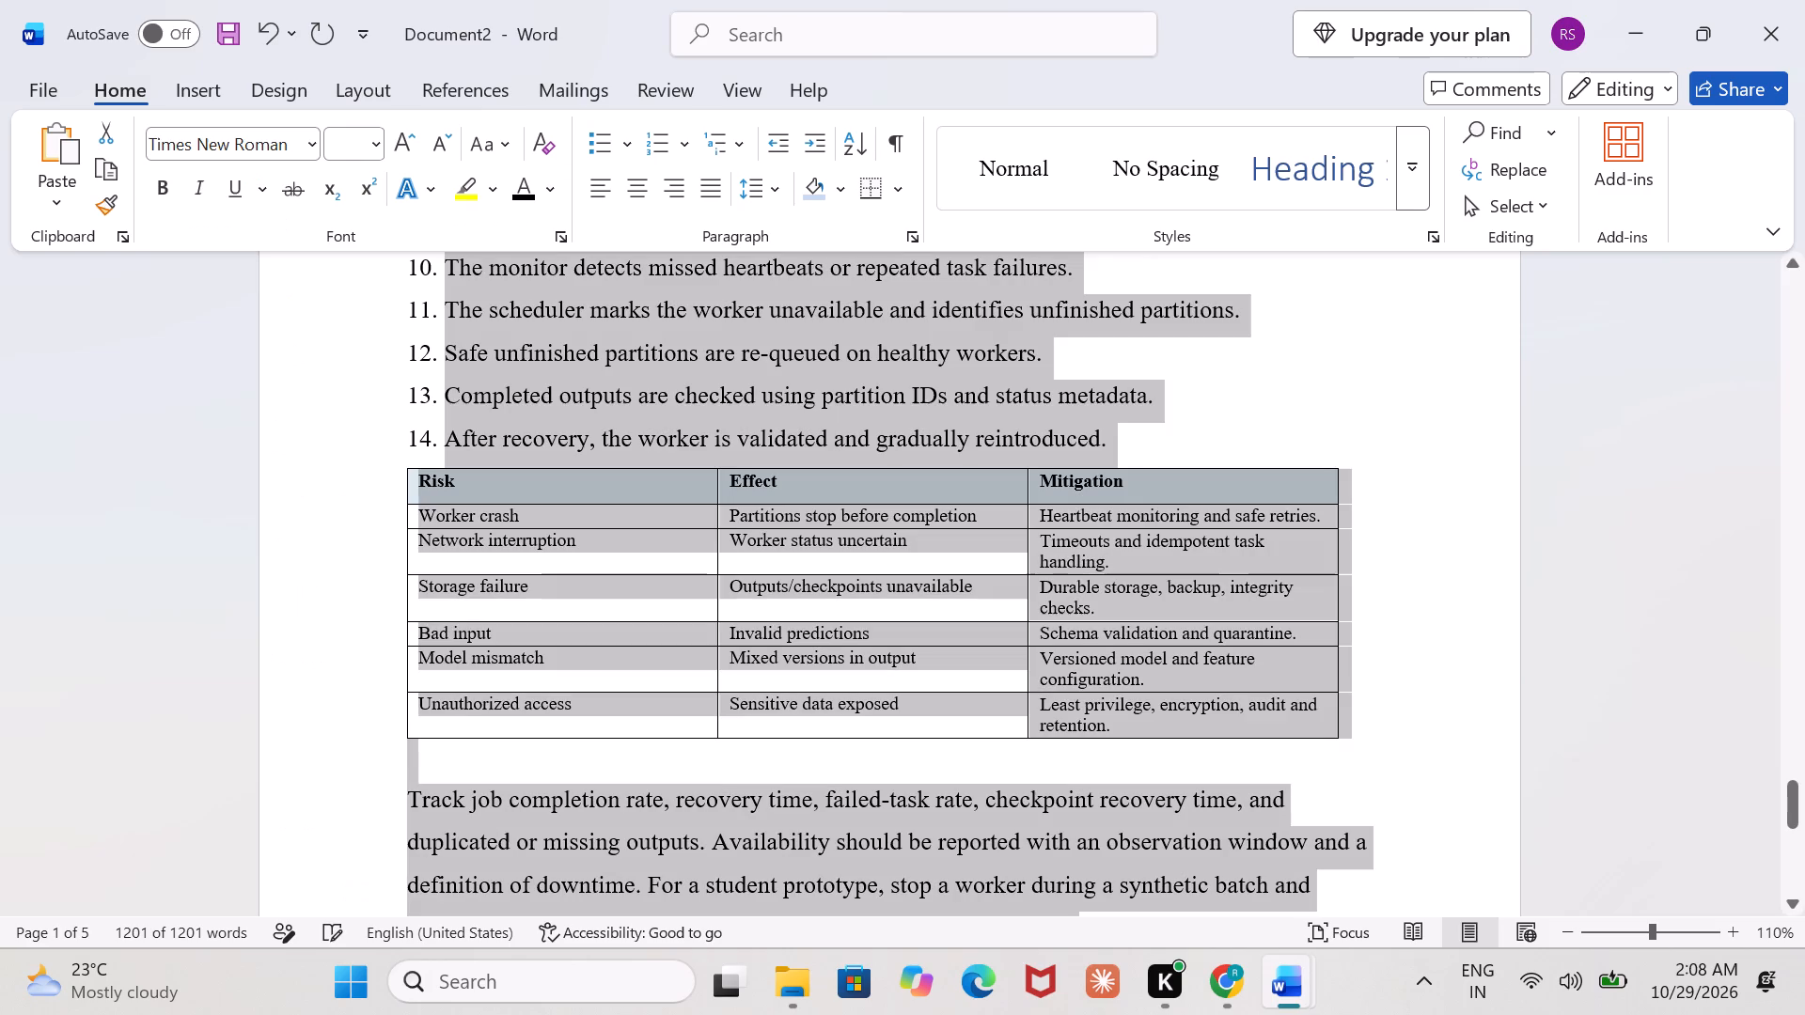
click(370, 143)
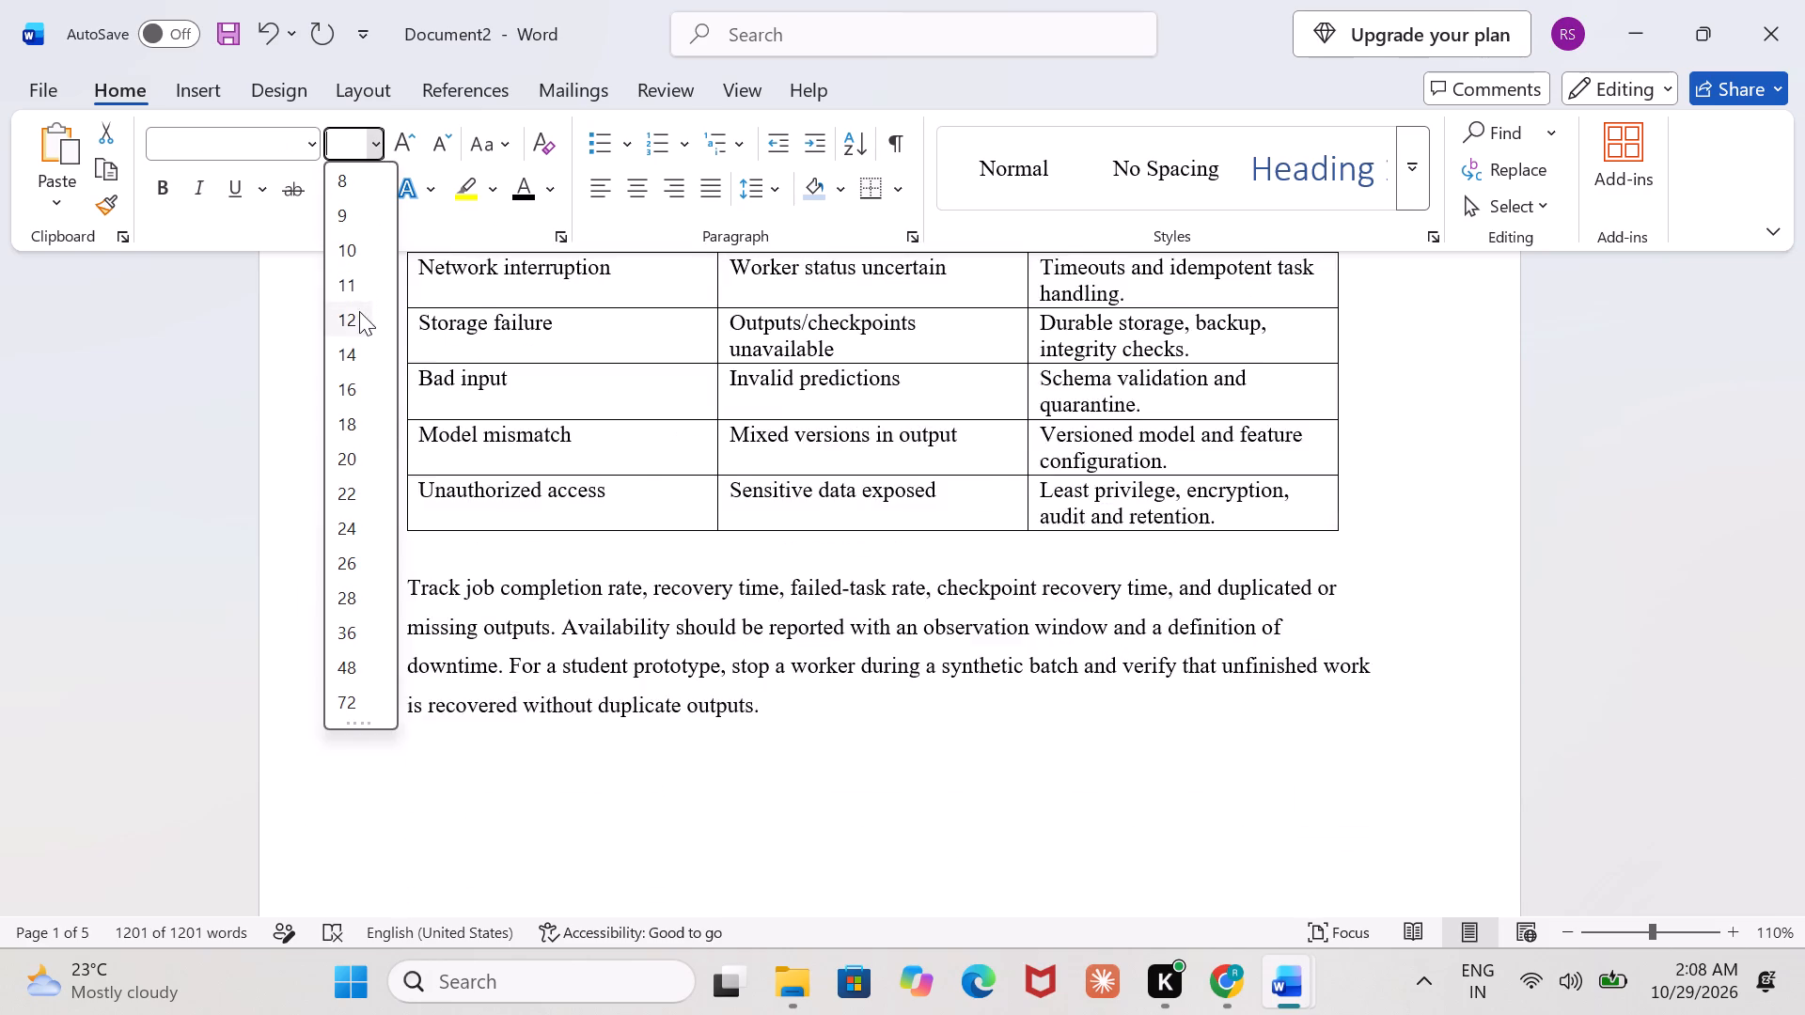
click(356, 317)
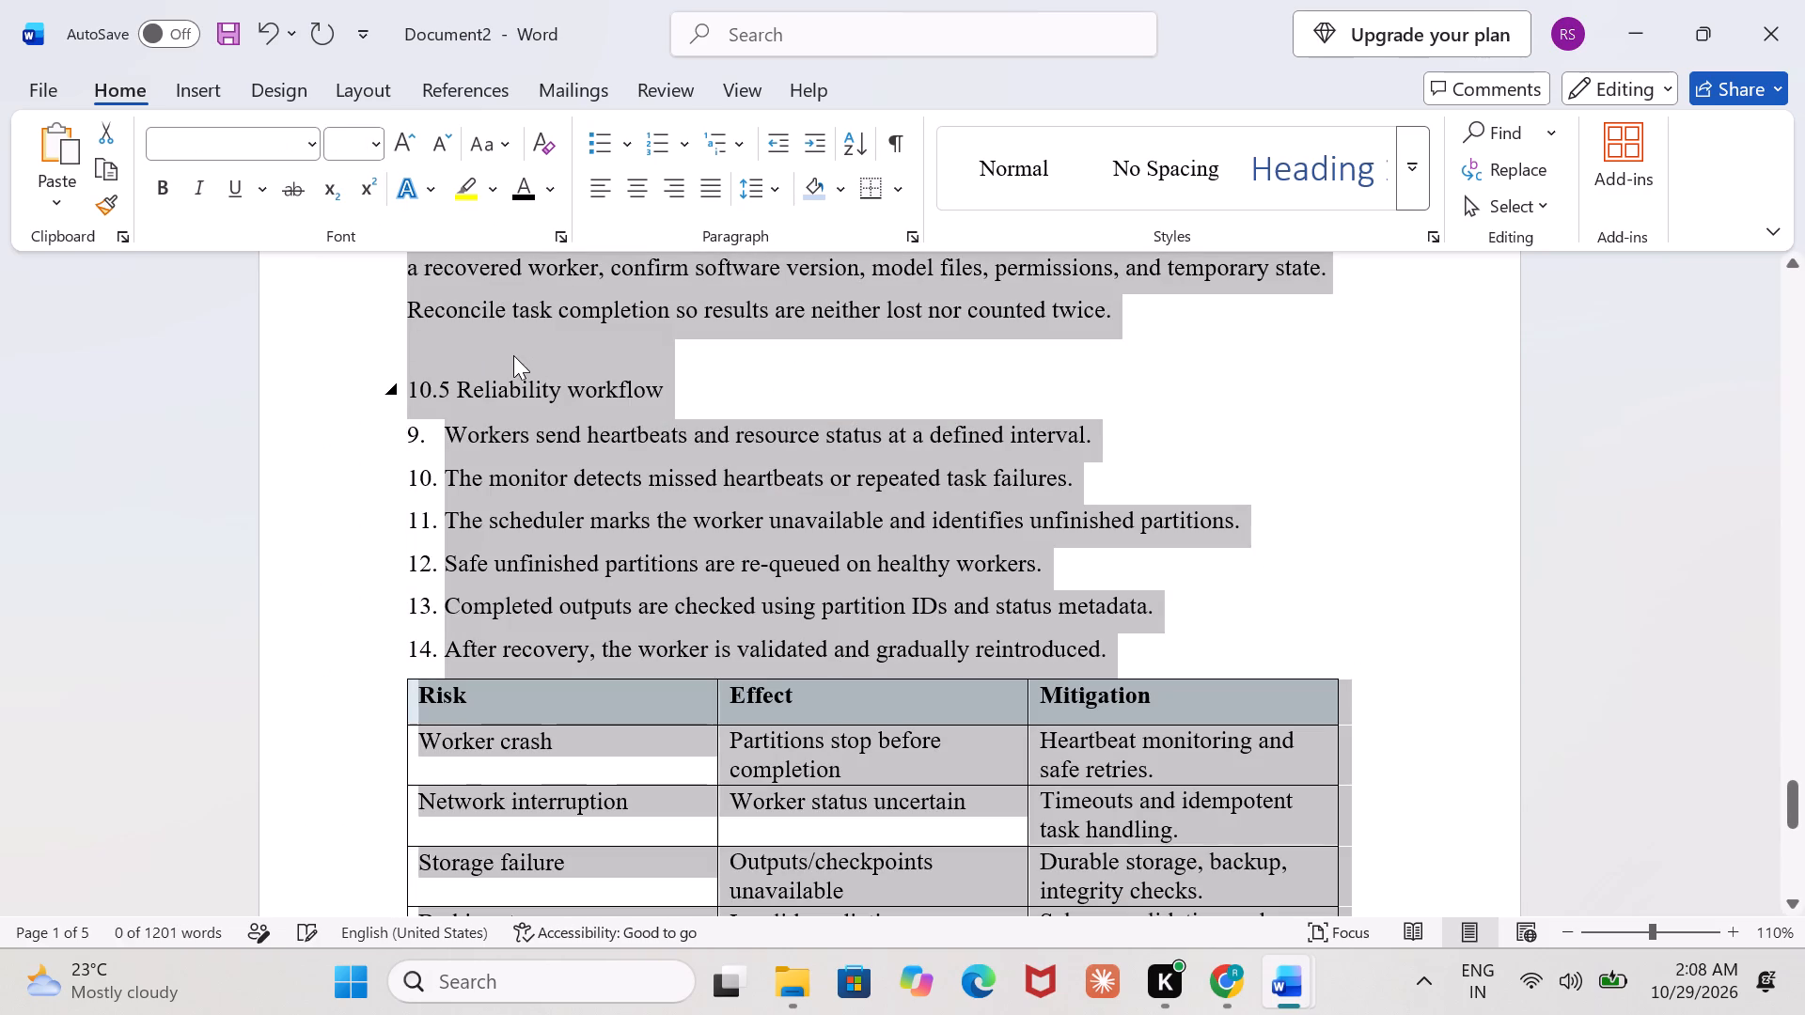
Set the paragraph spacing of all the selected content to 1.15 both after and before.
click(372, 97)
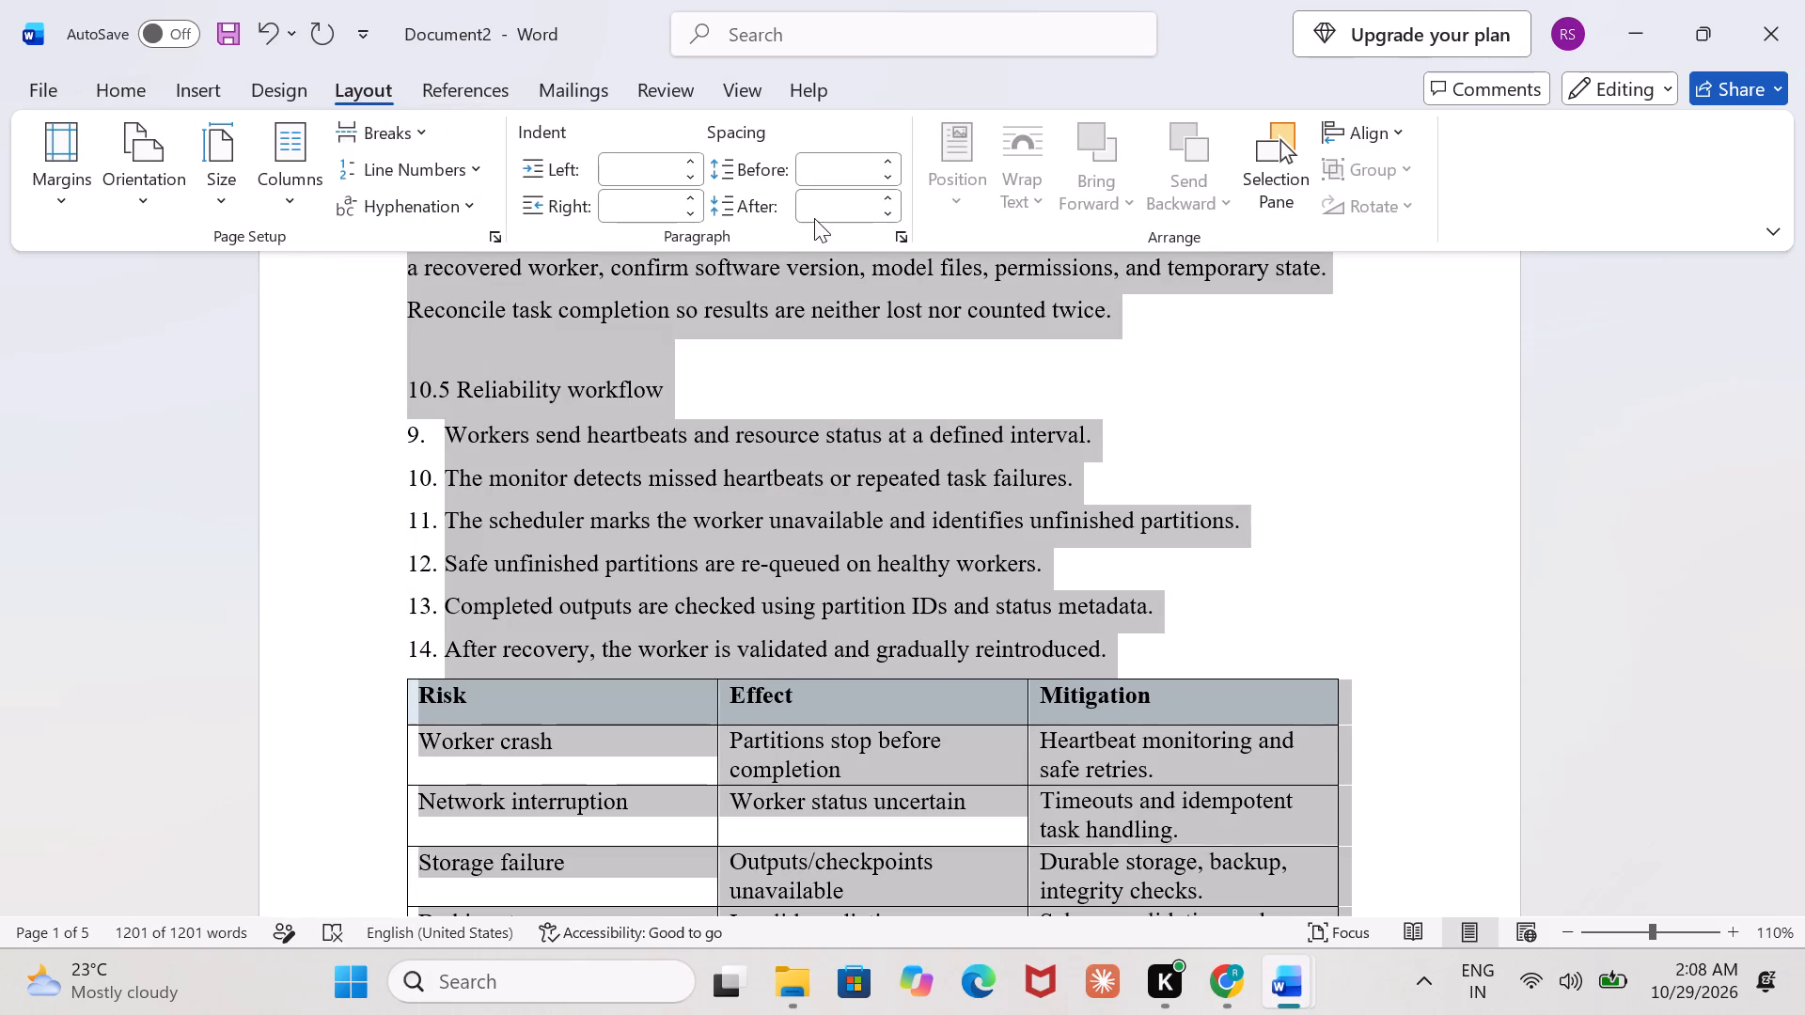
click(821, 211)
text(1.15)
key(Return)
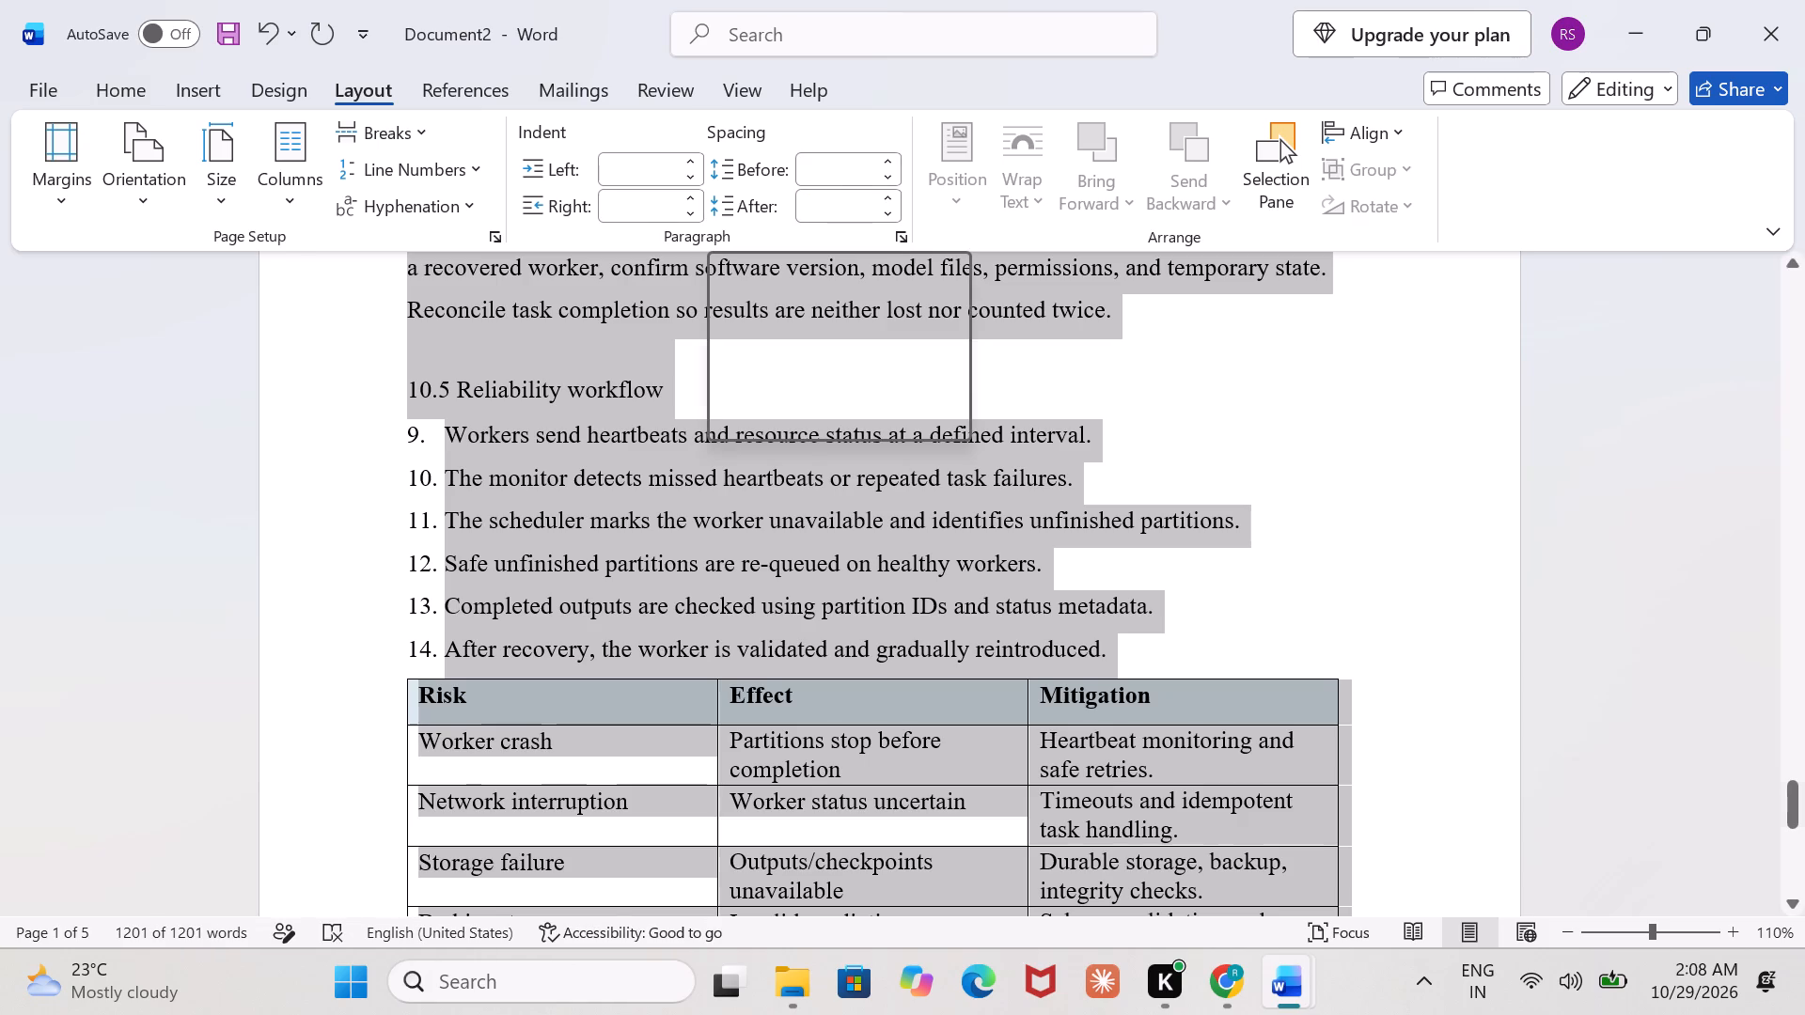
click(840, 167)
text(1.15)
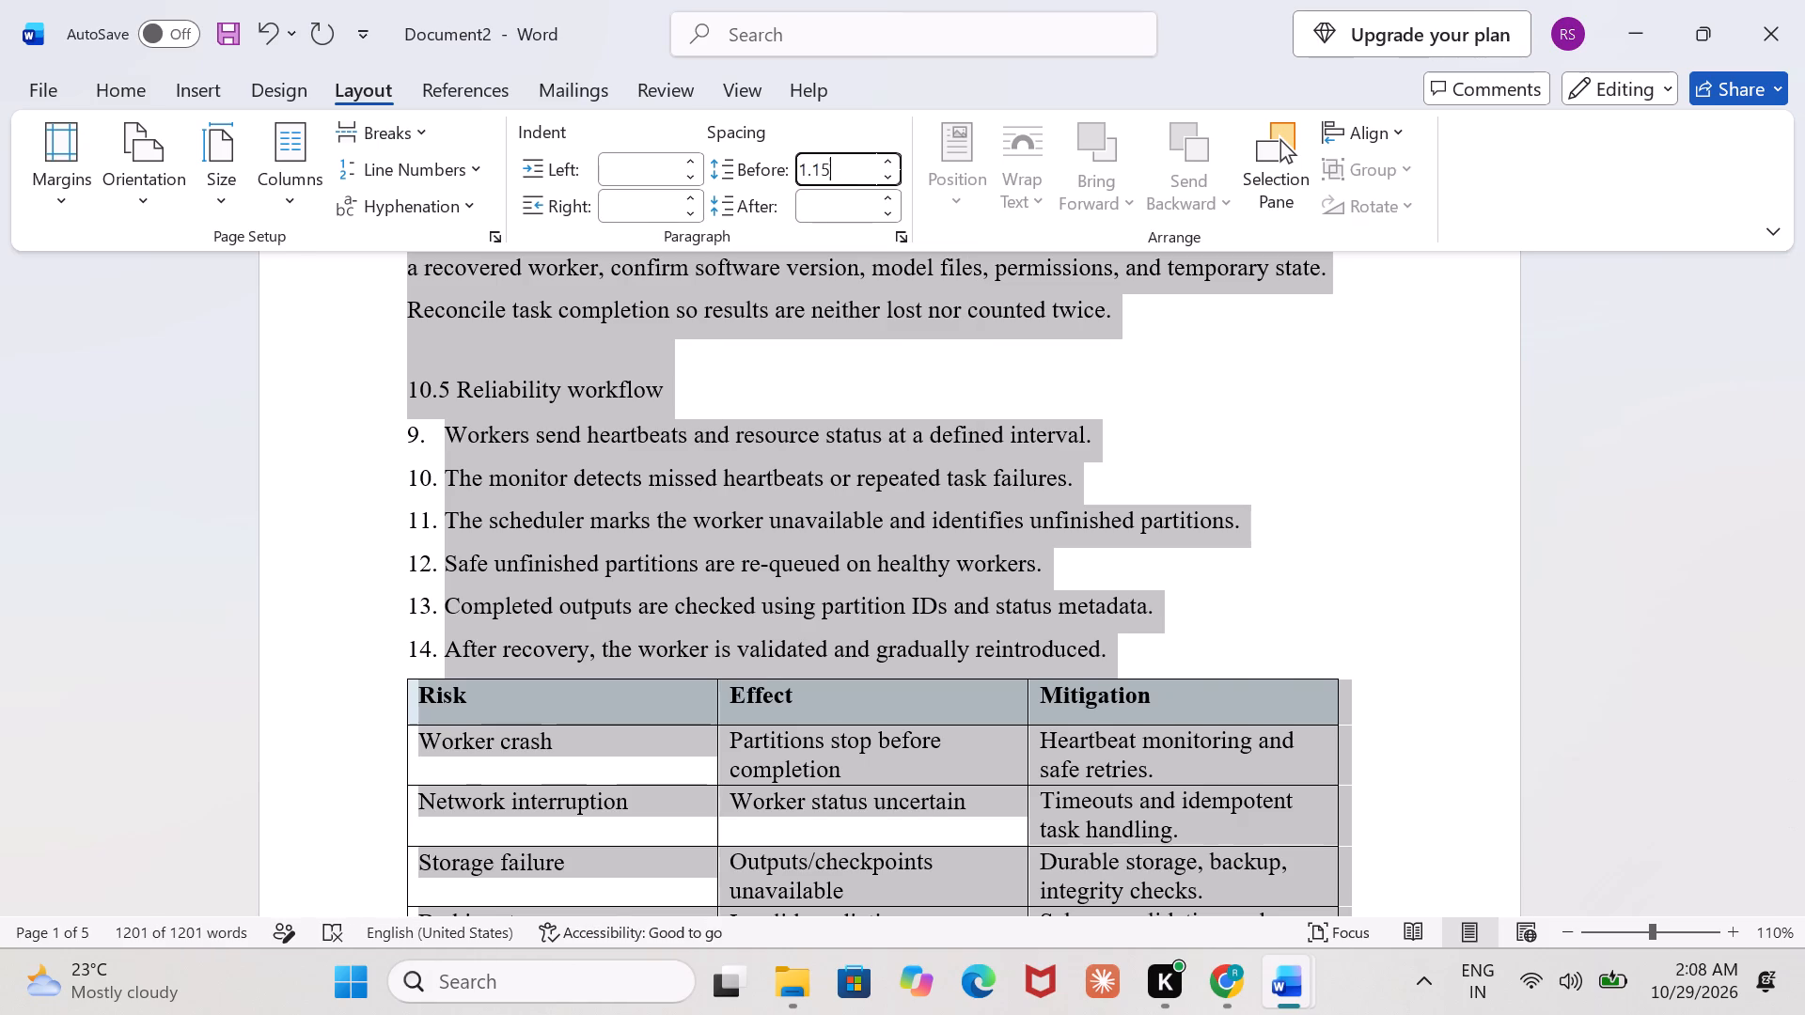
key(Return)
click(987, 507)
Look over the reformatted document from the section 10.5 reliability workflow back to the section 8 heading.
scroll(987, 507, up, 1)
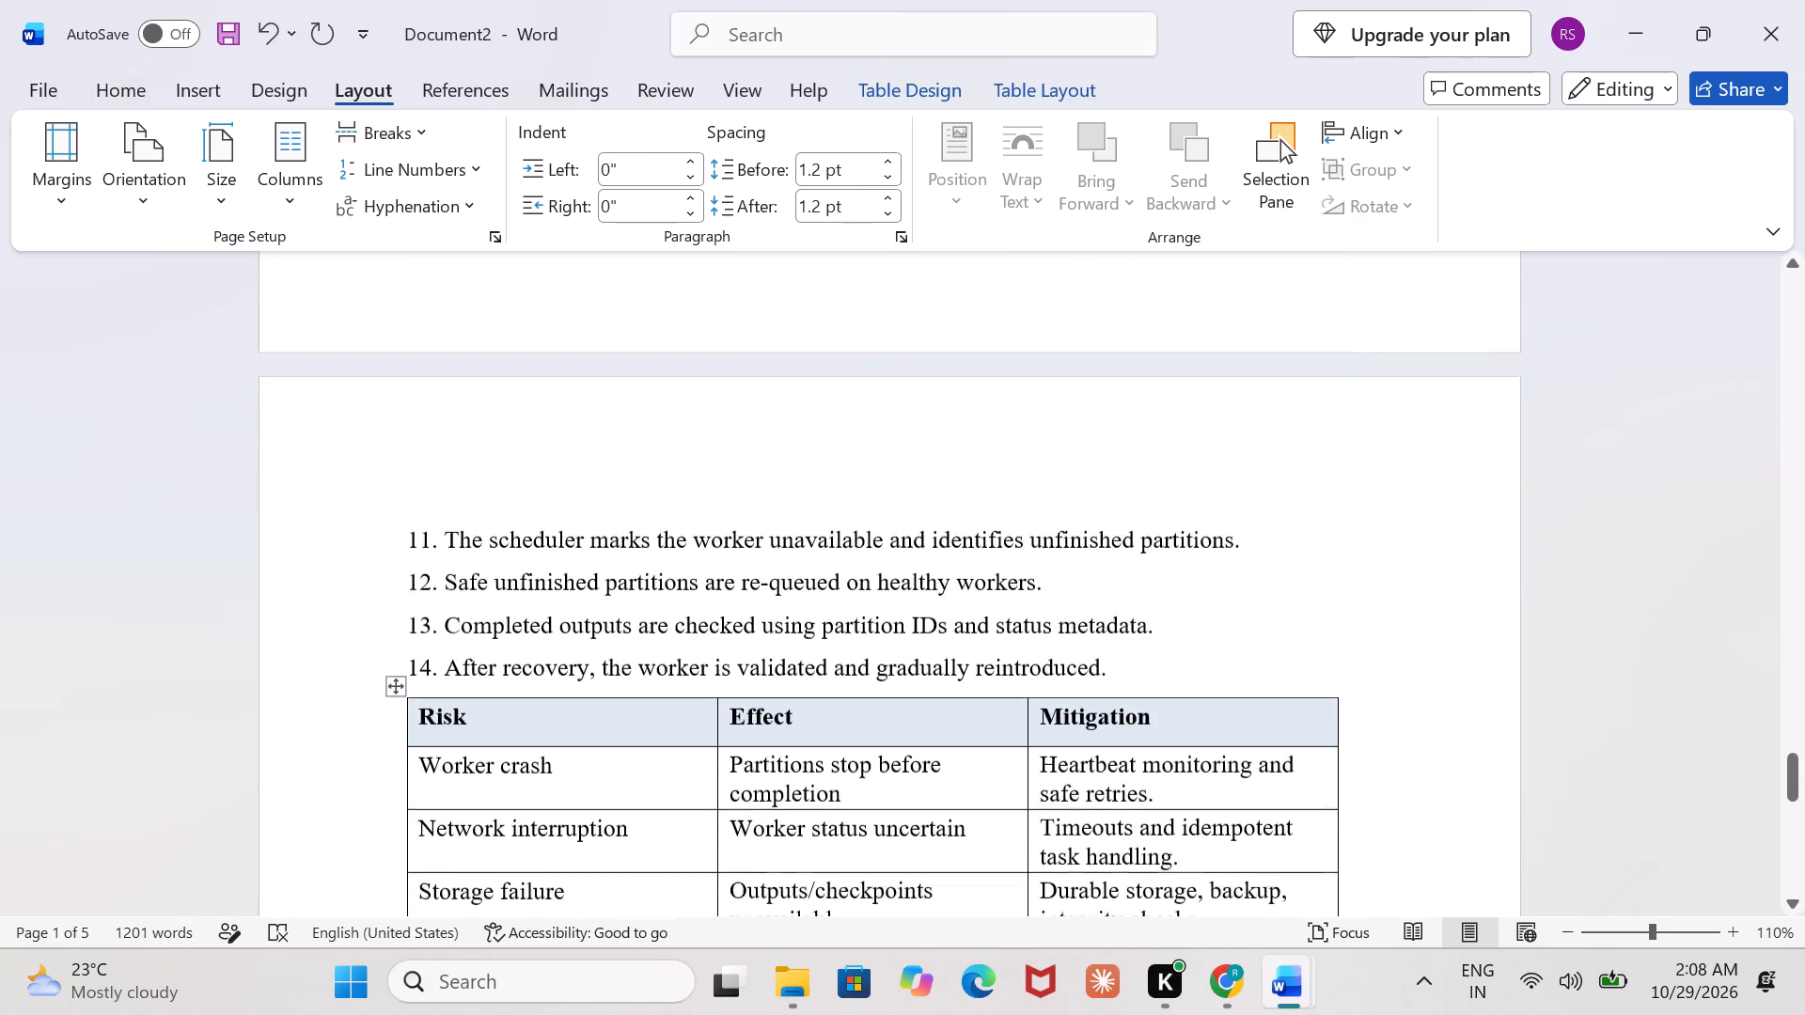
scroll(987, 507, up, 2)
scroll(987, 507, down, 1)
scroll(987, 507, up, 3)
scroll(533, 666, up, 1)
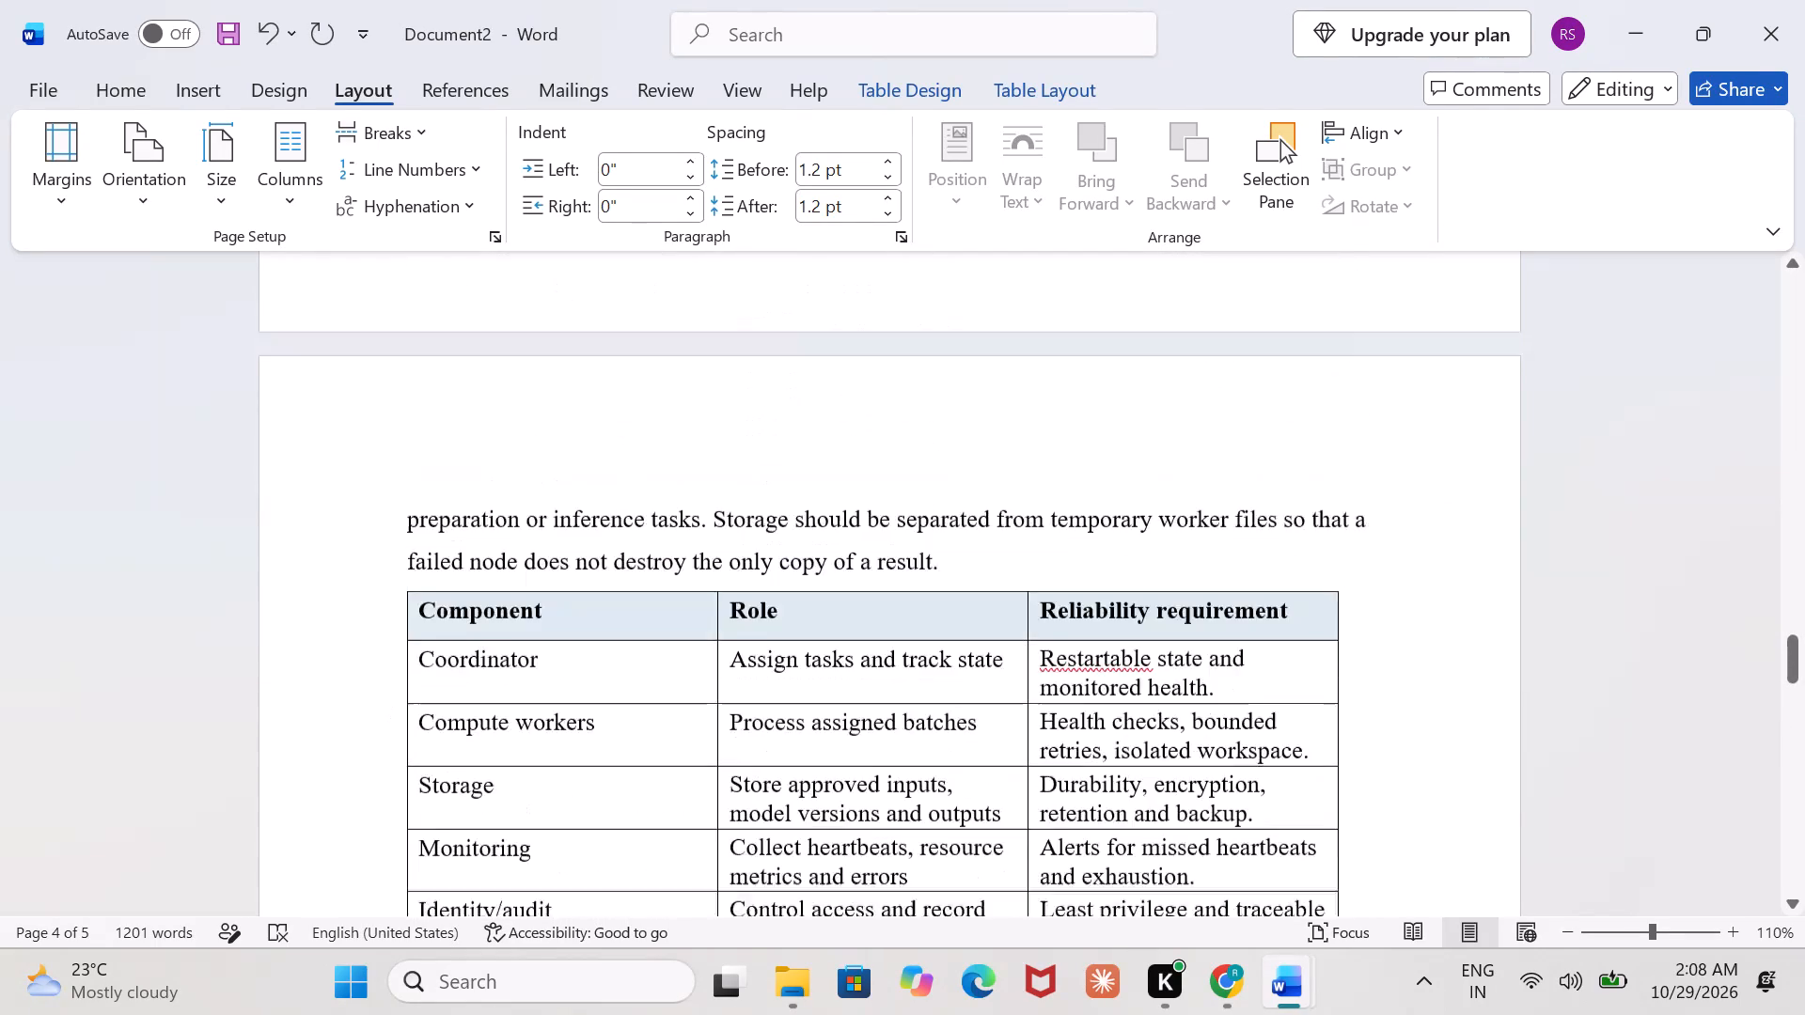
scroll(533, 666, up, 3)
scroll(533, 666, down, 1)
scroll(530, 555, up, 3)
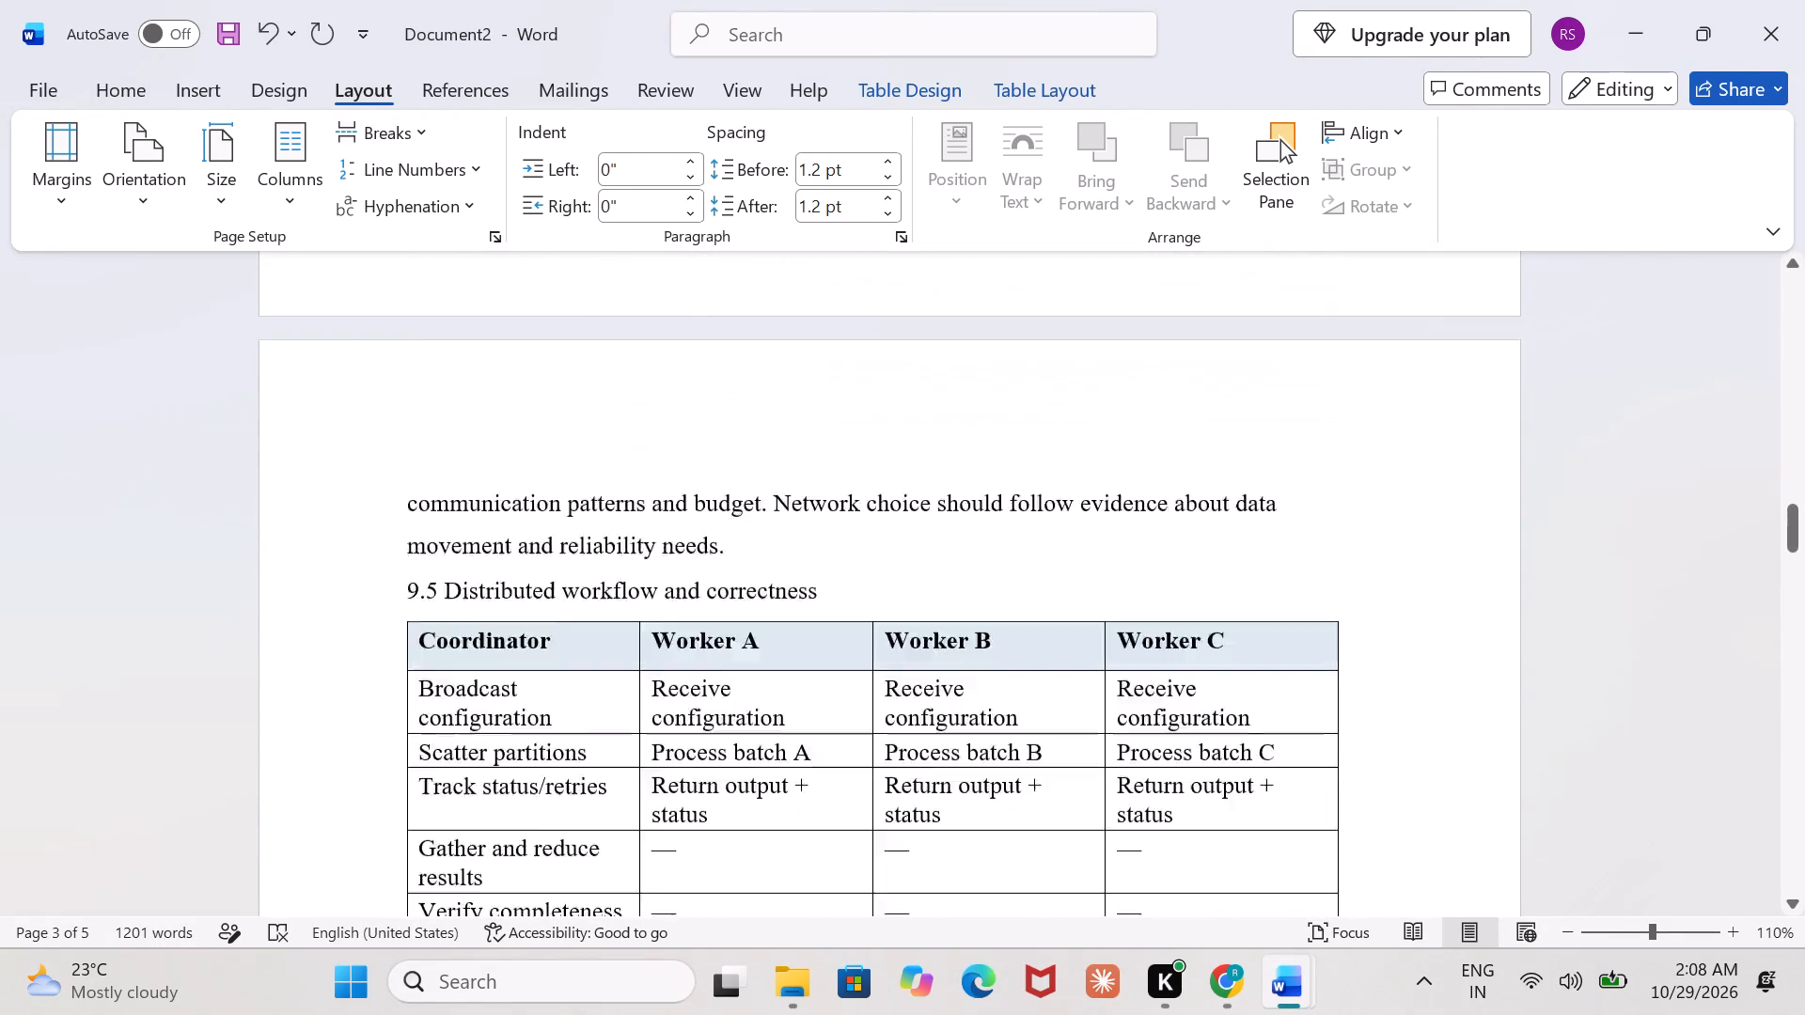
scroll(530, 555, up, 4)
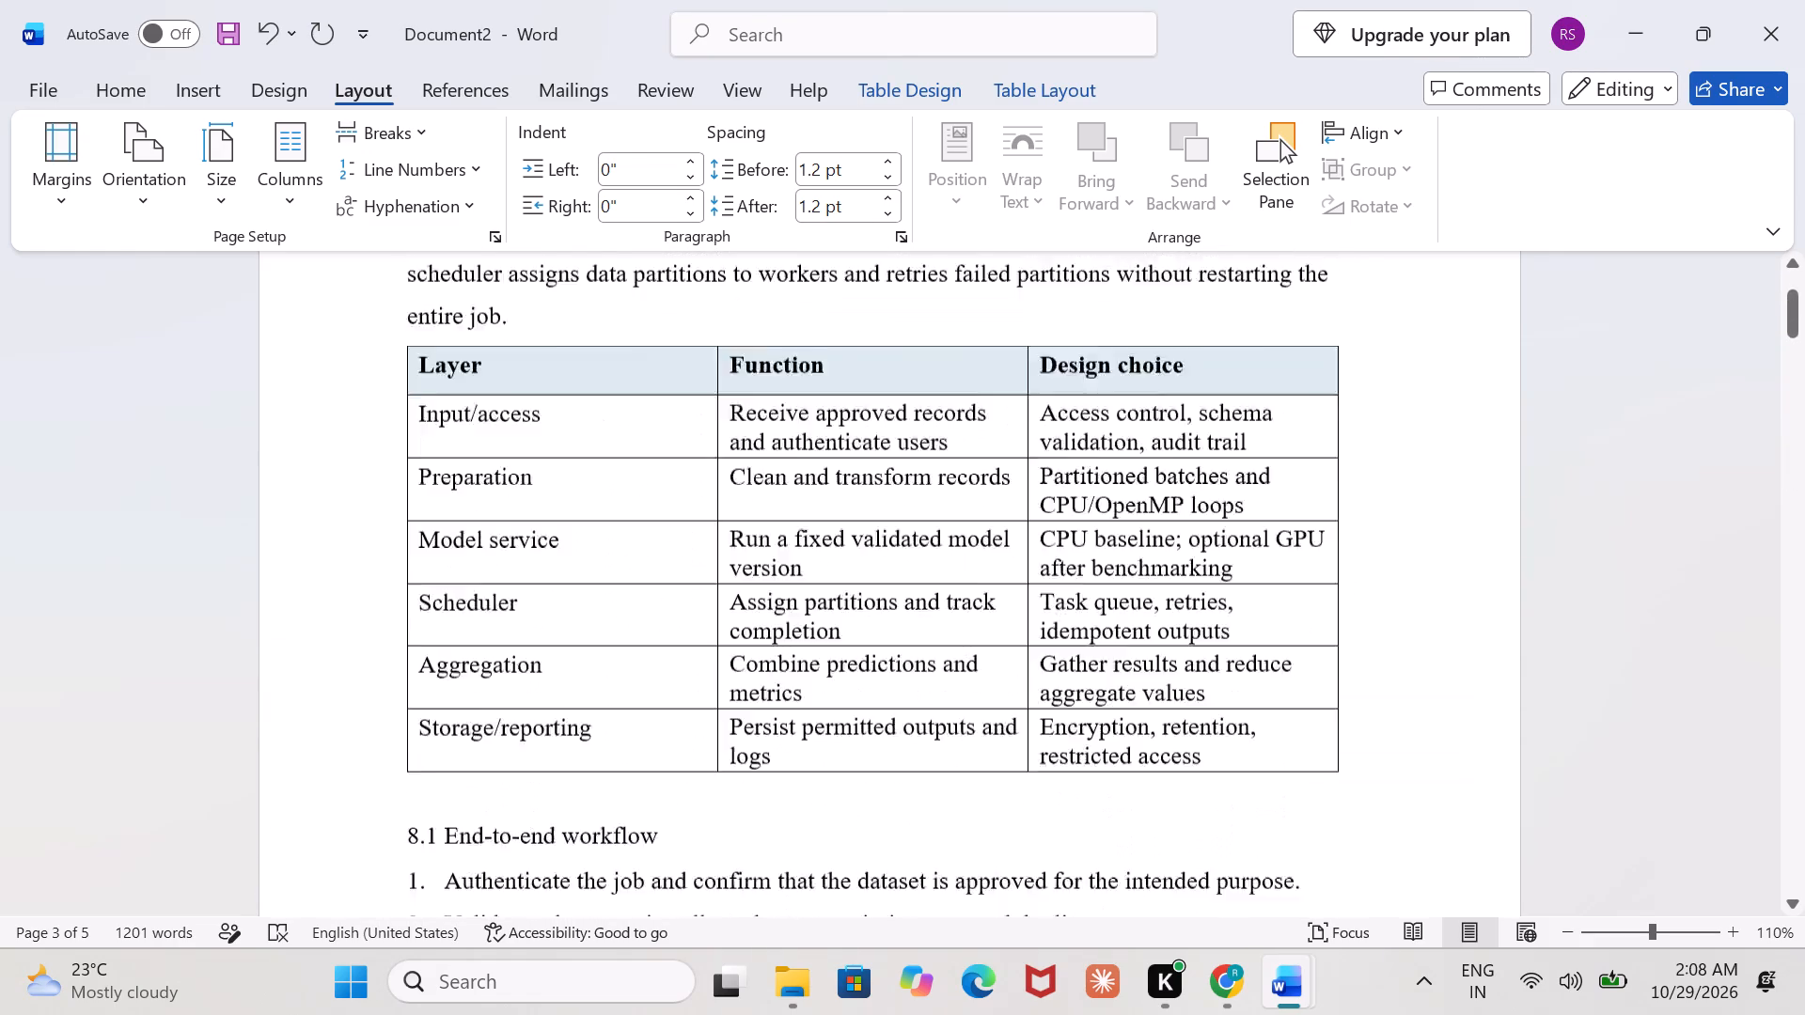
scroll(530, 555, up, 2)
Make the main heading "8. Phase II: HPC Solution Design" bold and set its font size to 16.
drag(745, 452, 494, 465)
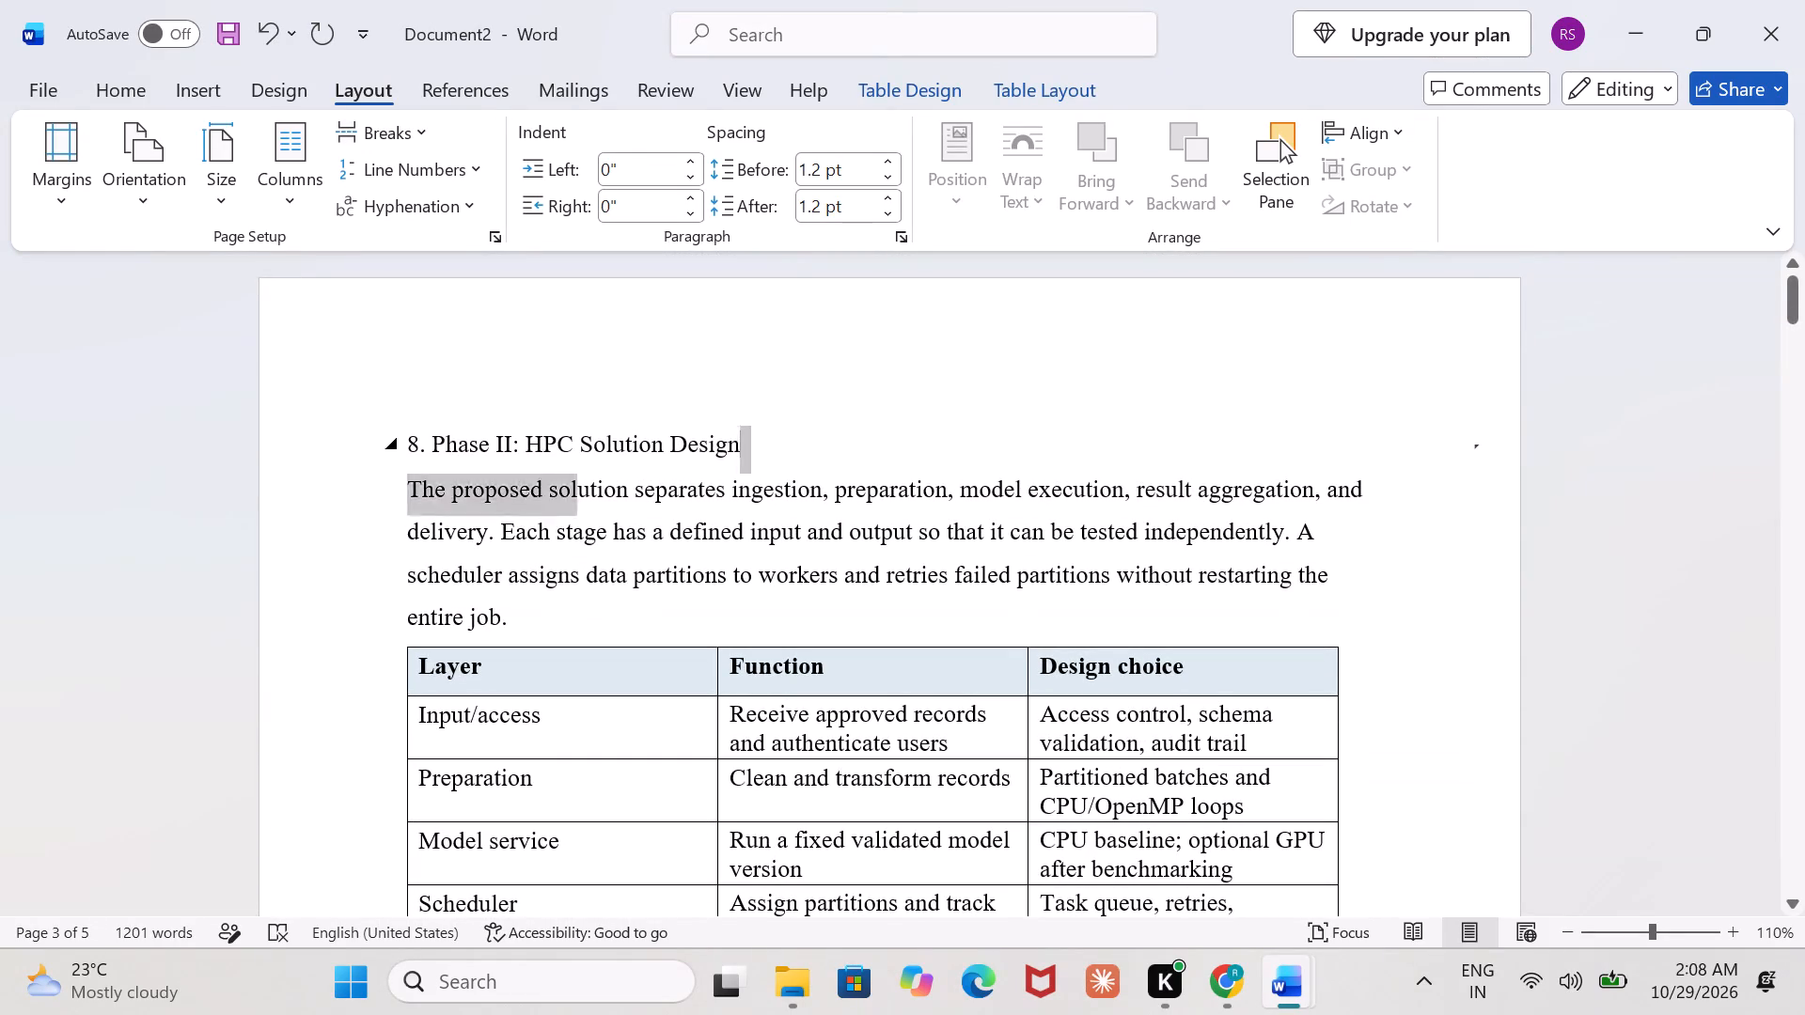
drag(494, 465, 395, 452)
click(407, 418)
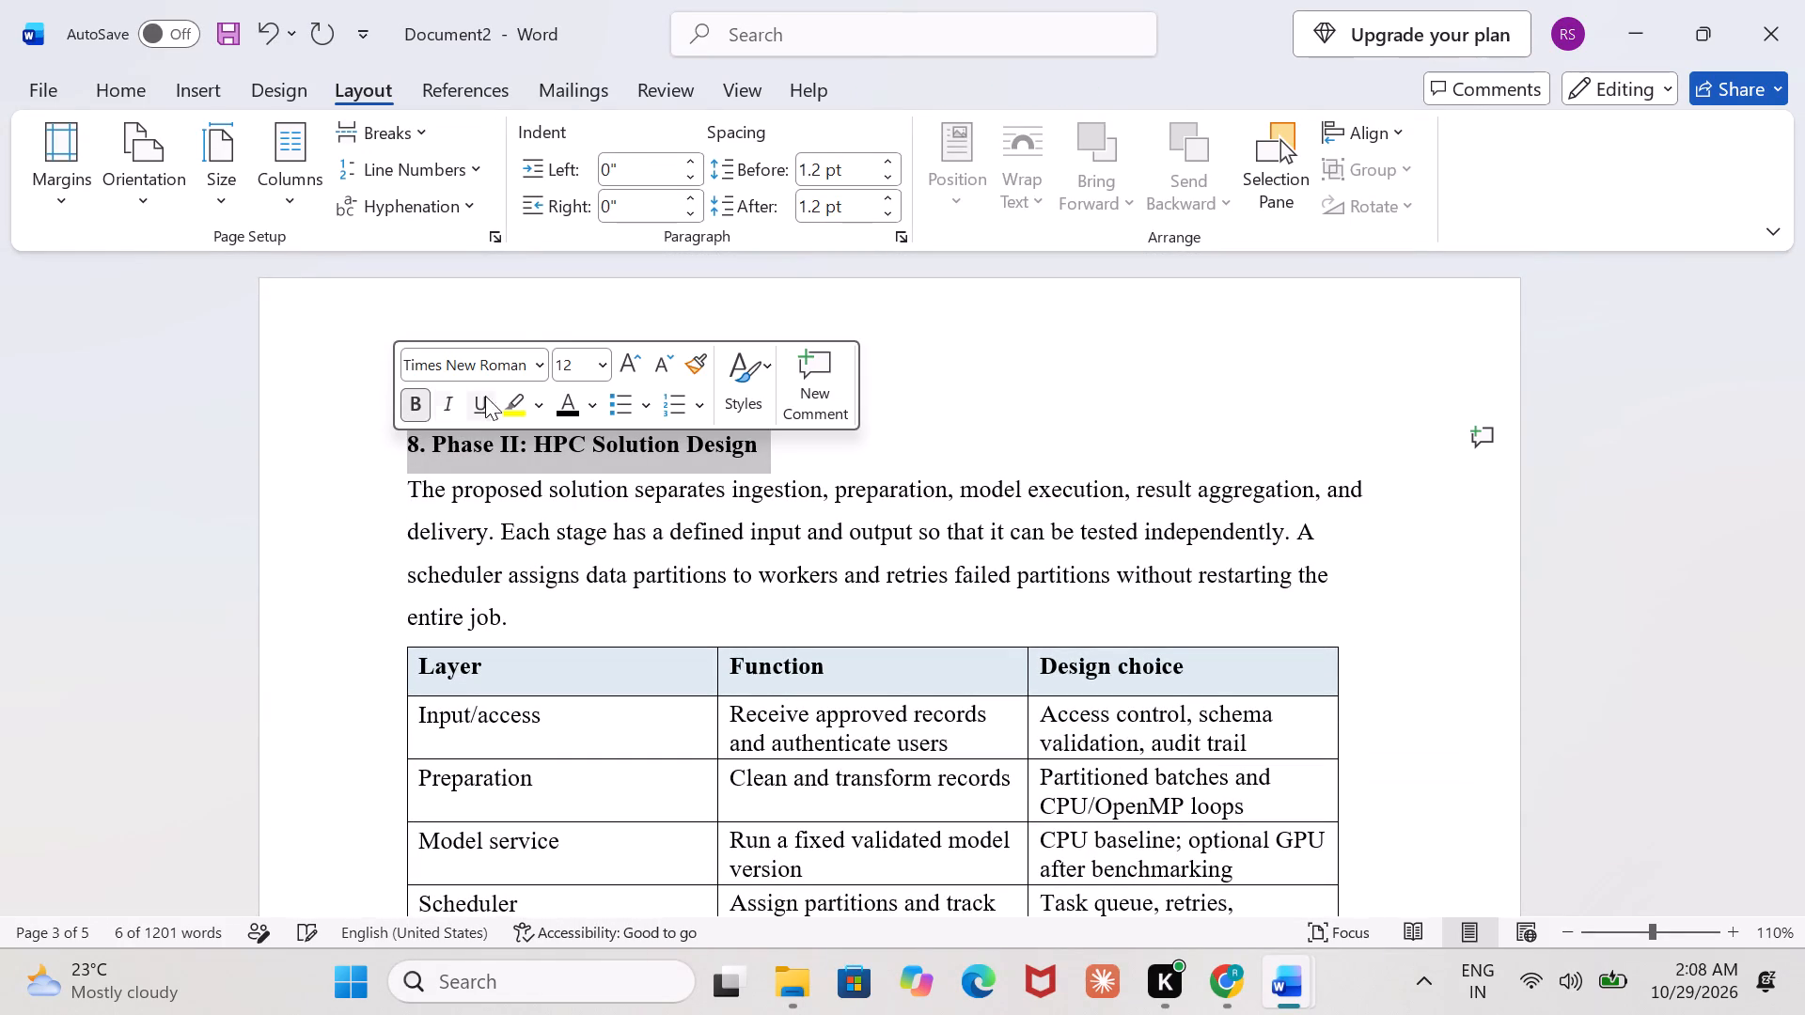
click(582, 356)
key(BackSpace)
text(16)
key(Return)
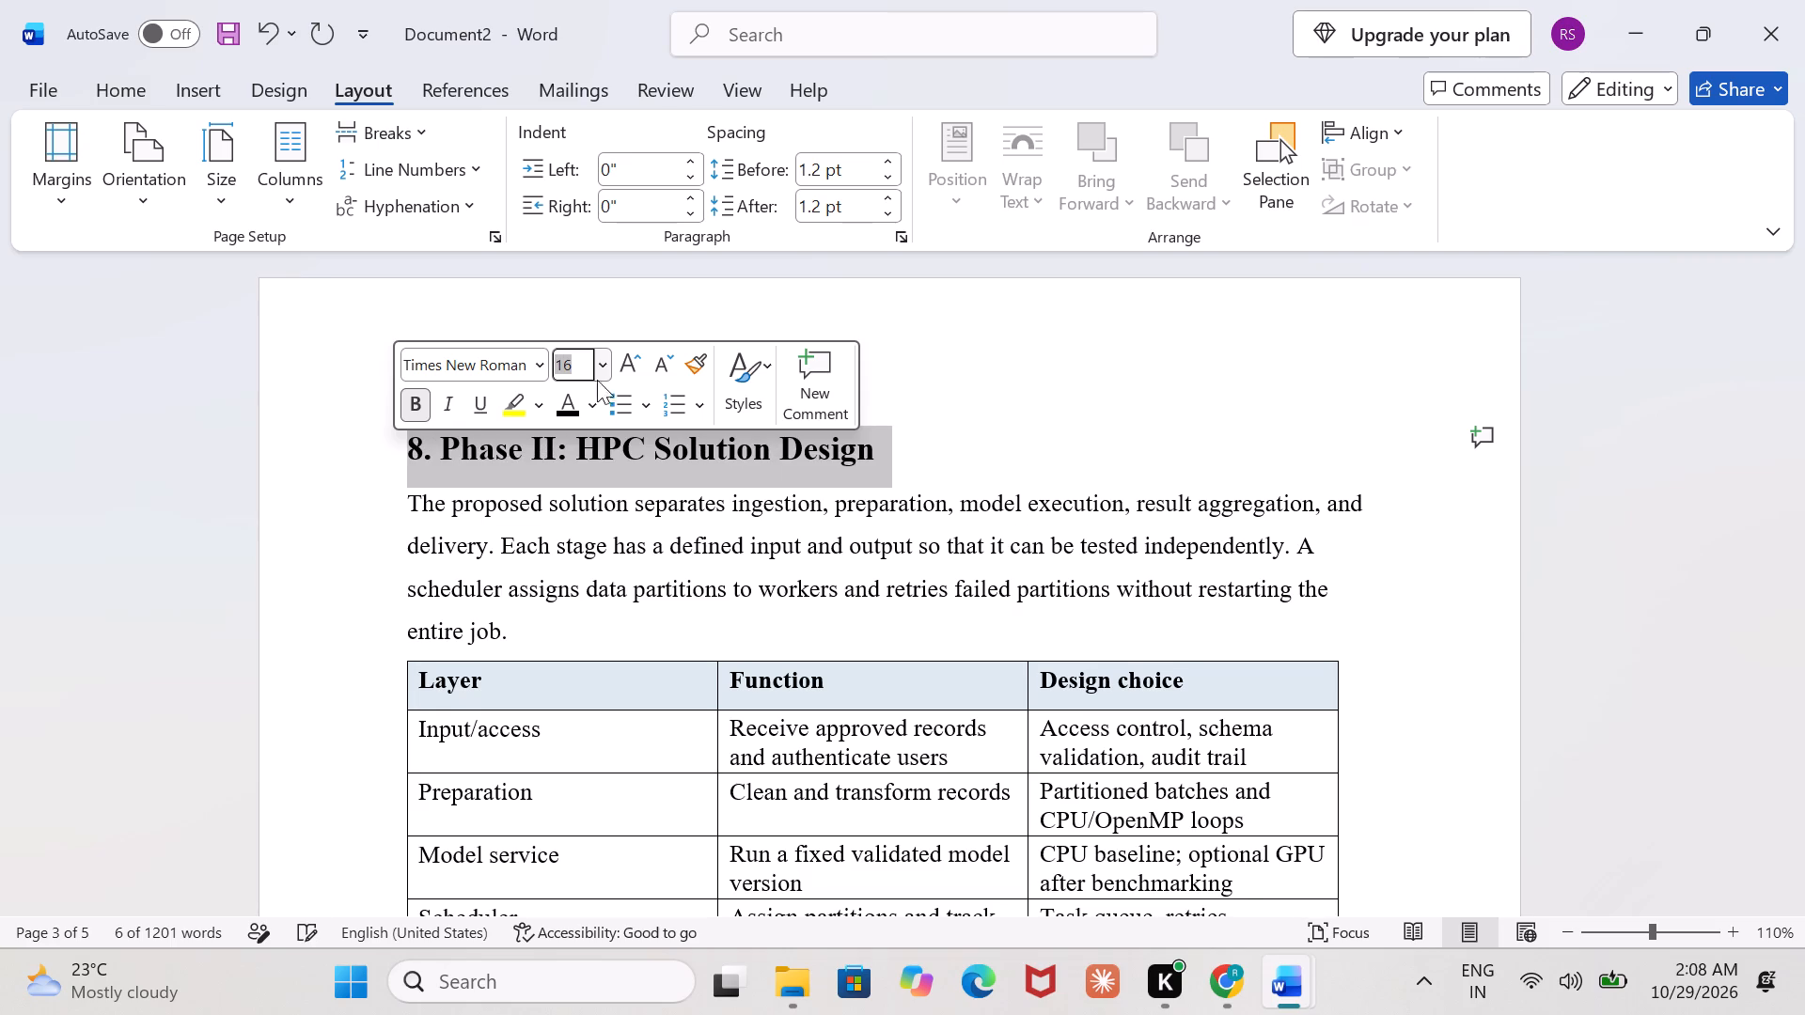
click(637, 646)
Make the subheading "8.1 End-to-end workflow" bold at font size 12.
scroll(637, 646, down, 2)
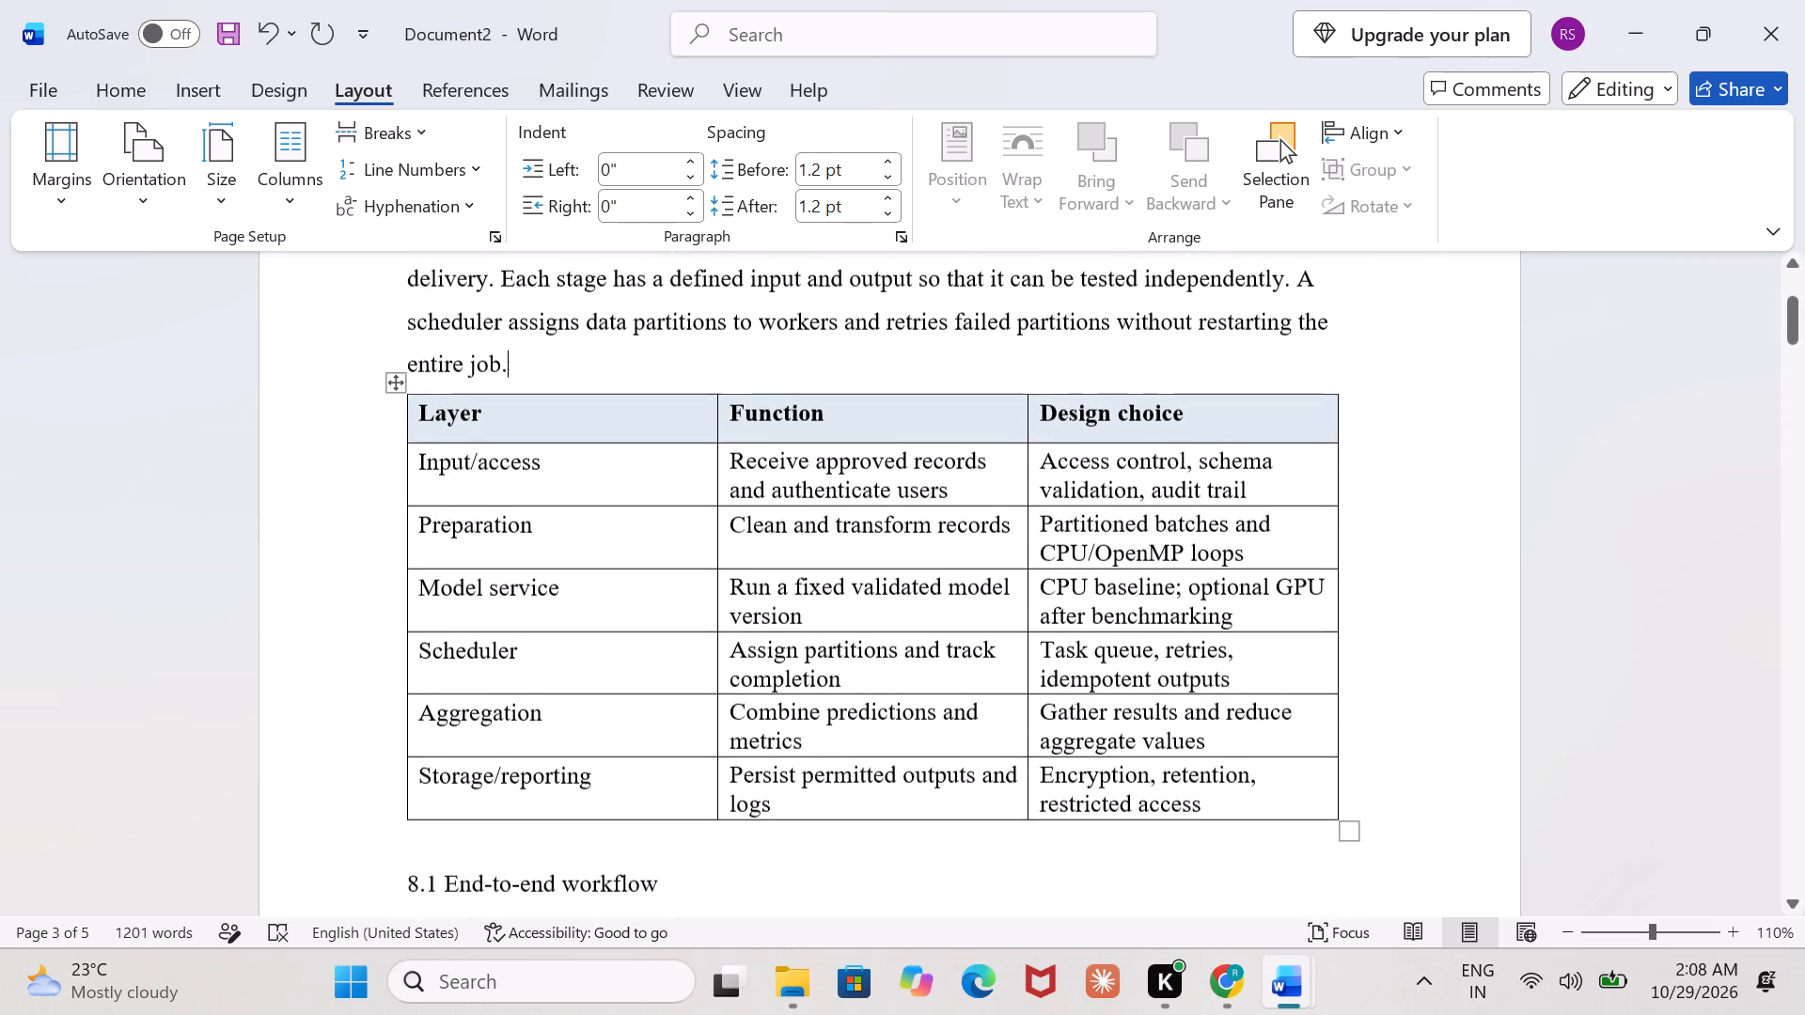
scroll(637, 646, down, 1)
drag(672, 627, 394, 632)
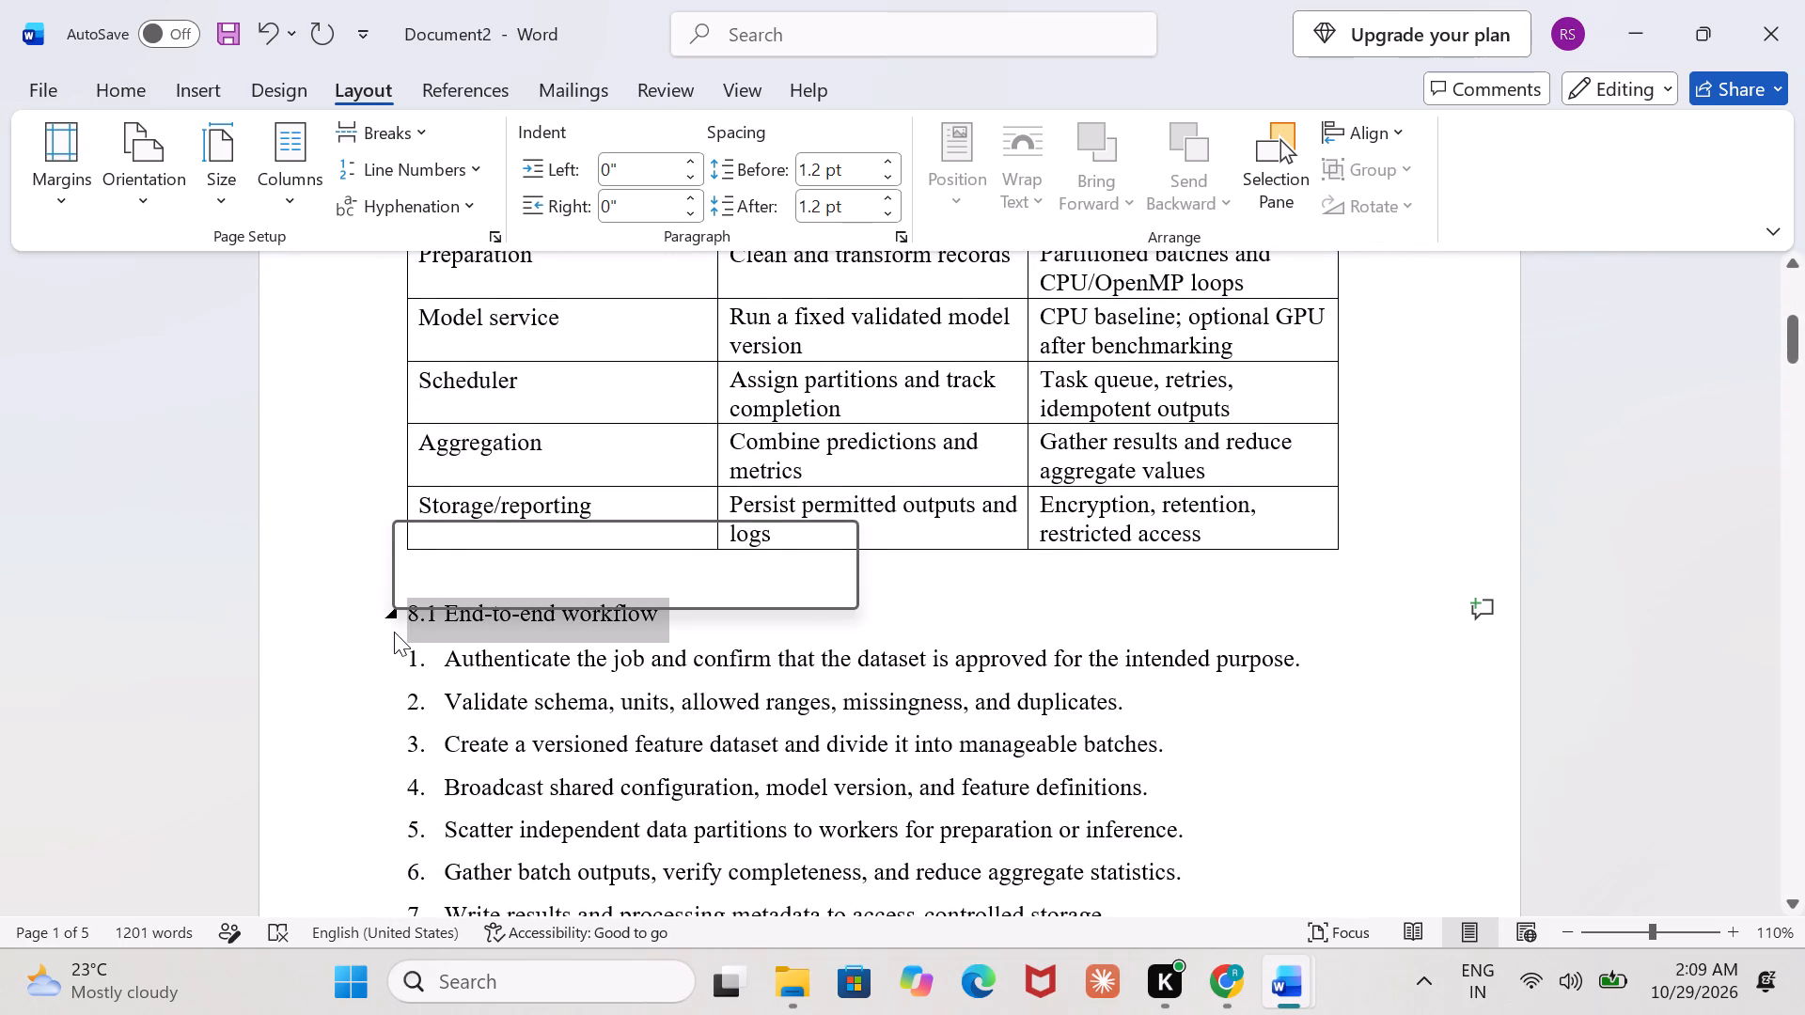
click(404, 575)
click(572, 539)
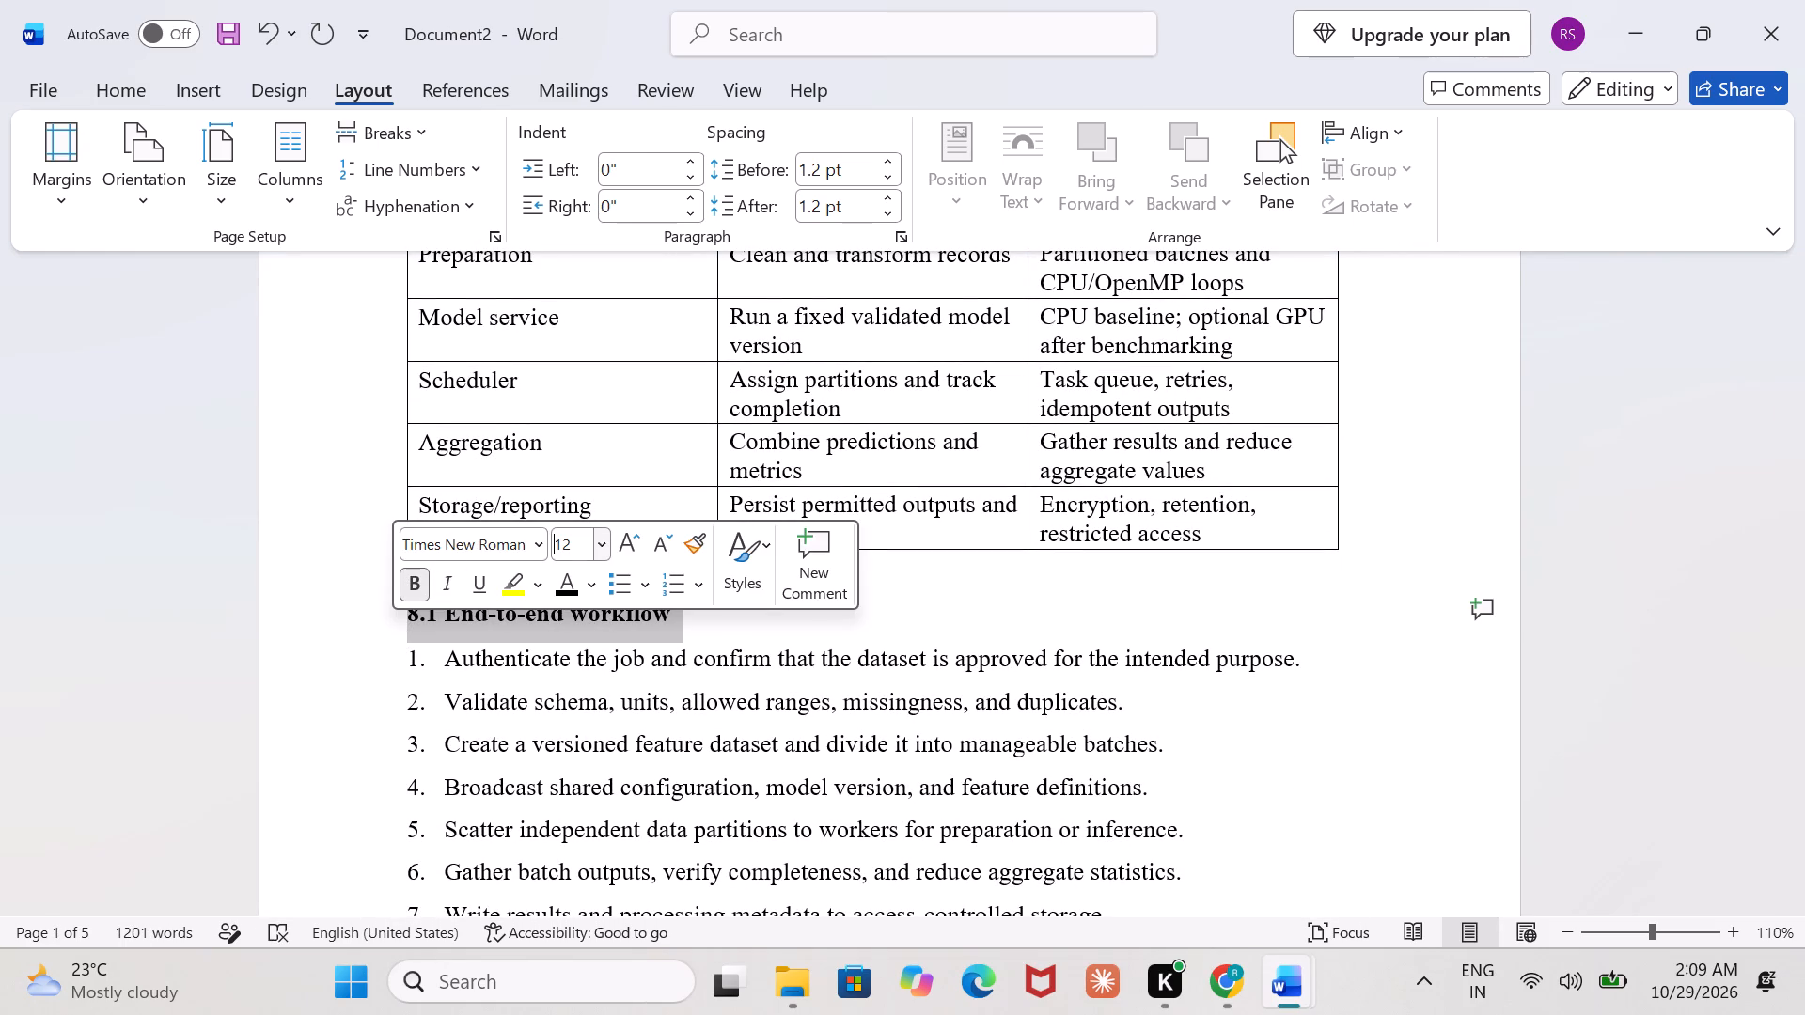
key(BackSpace)
text(14)
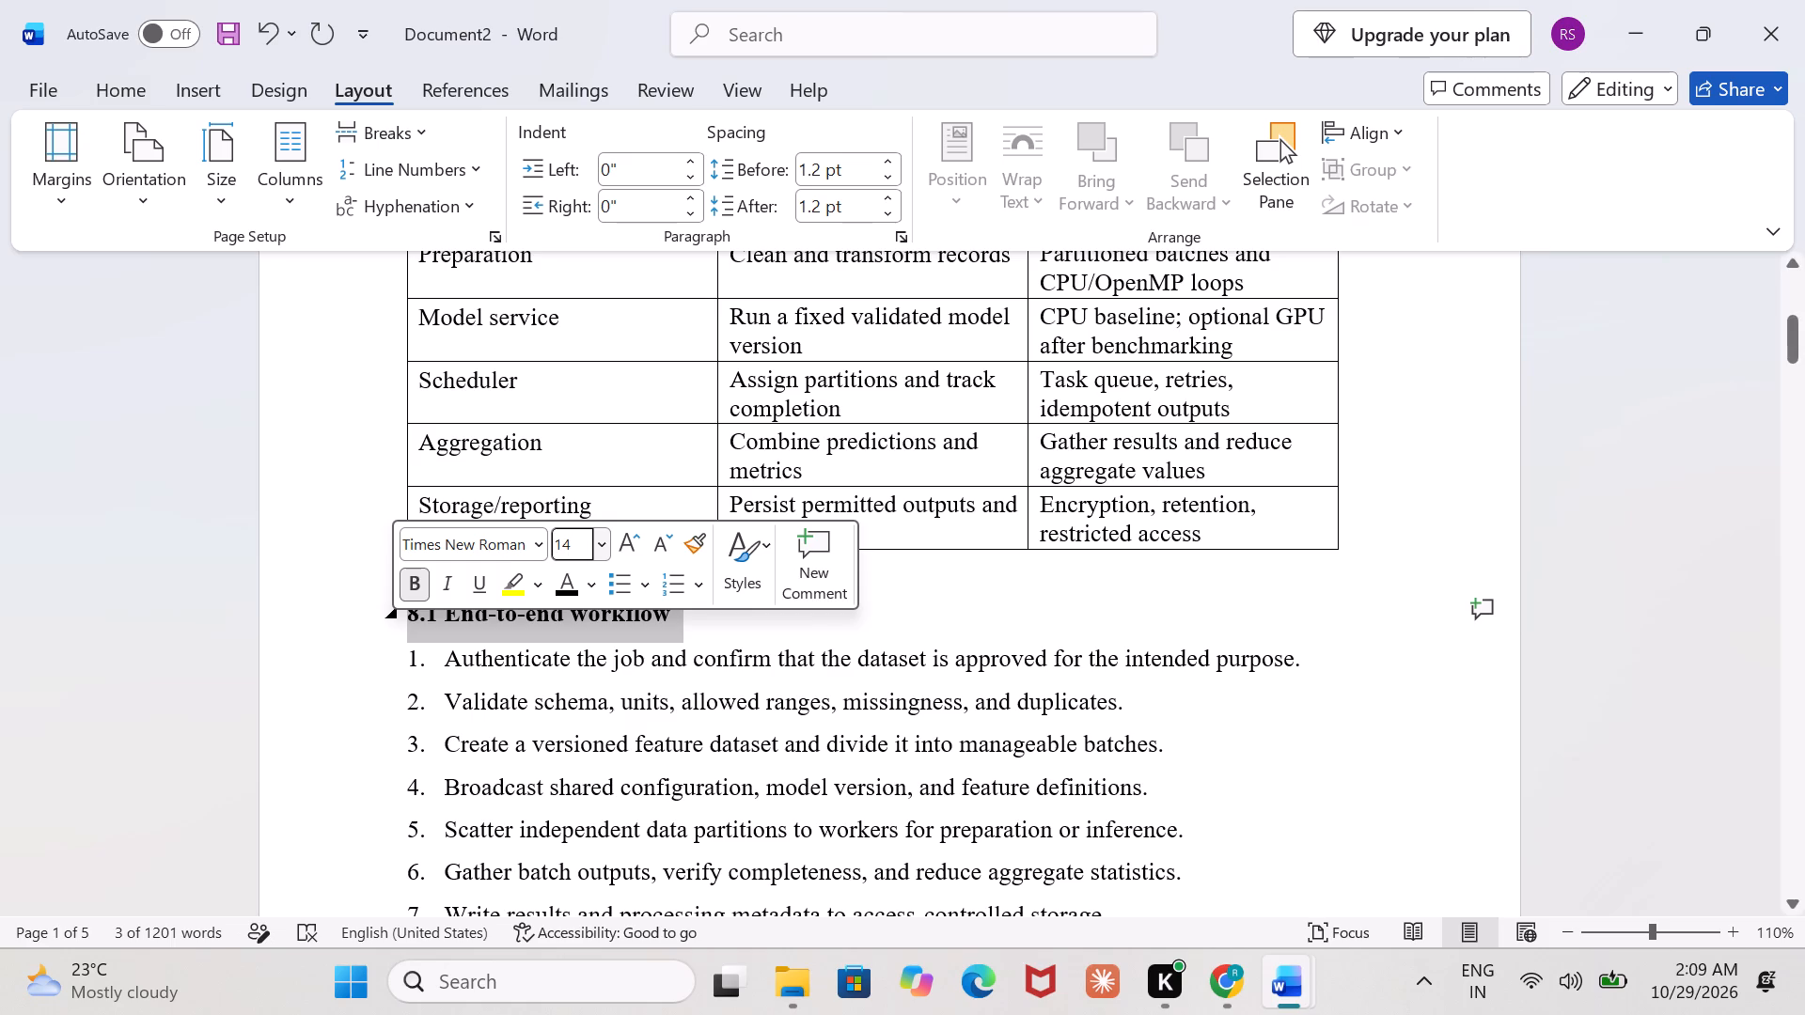
key(BackSpace)
key(2)
click(1159, 710)
Set the font size of the heading "8. Phase II: HPC Solution Design" to 14.
scroll(1159, 710, up, 2)
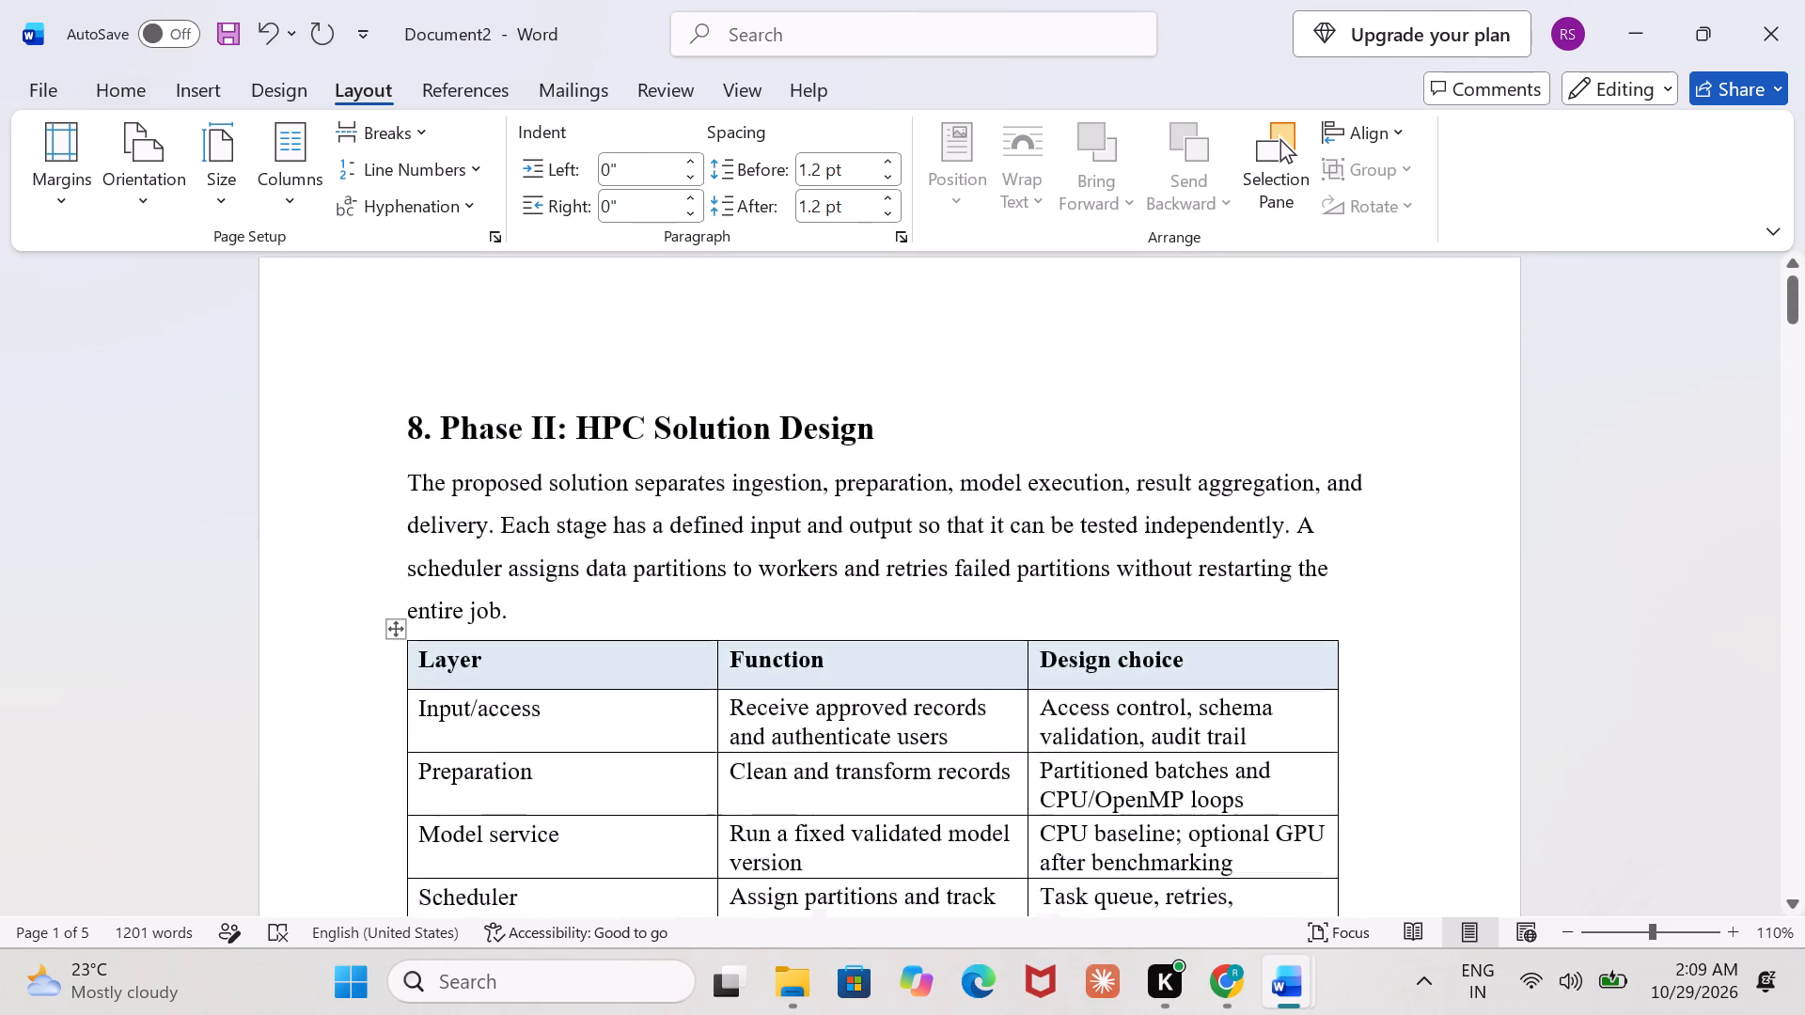
drag(914, 451, 395, 447)
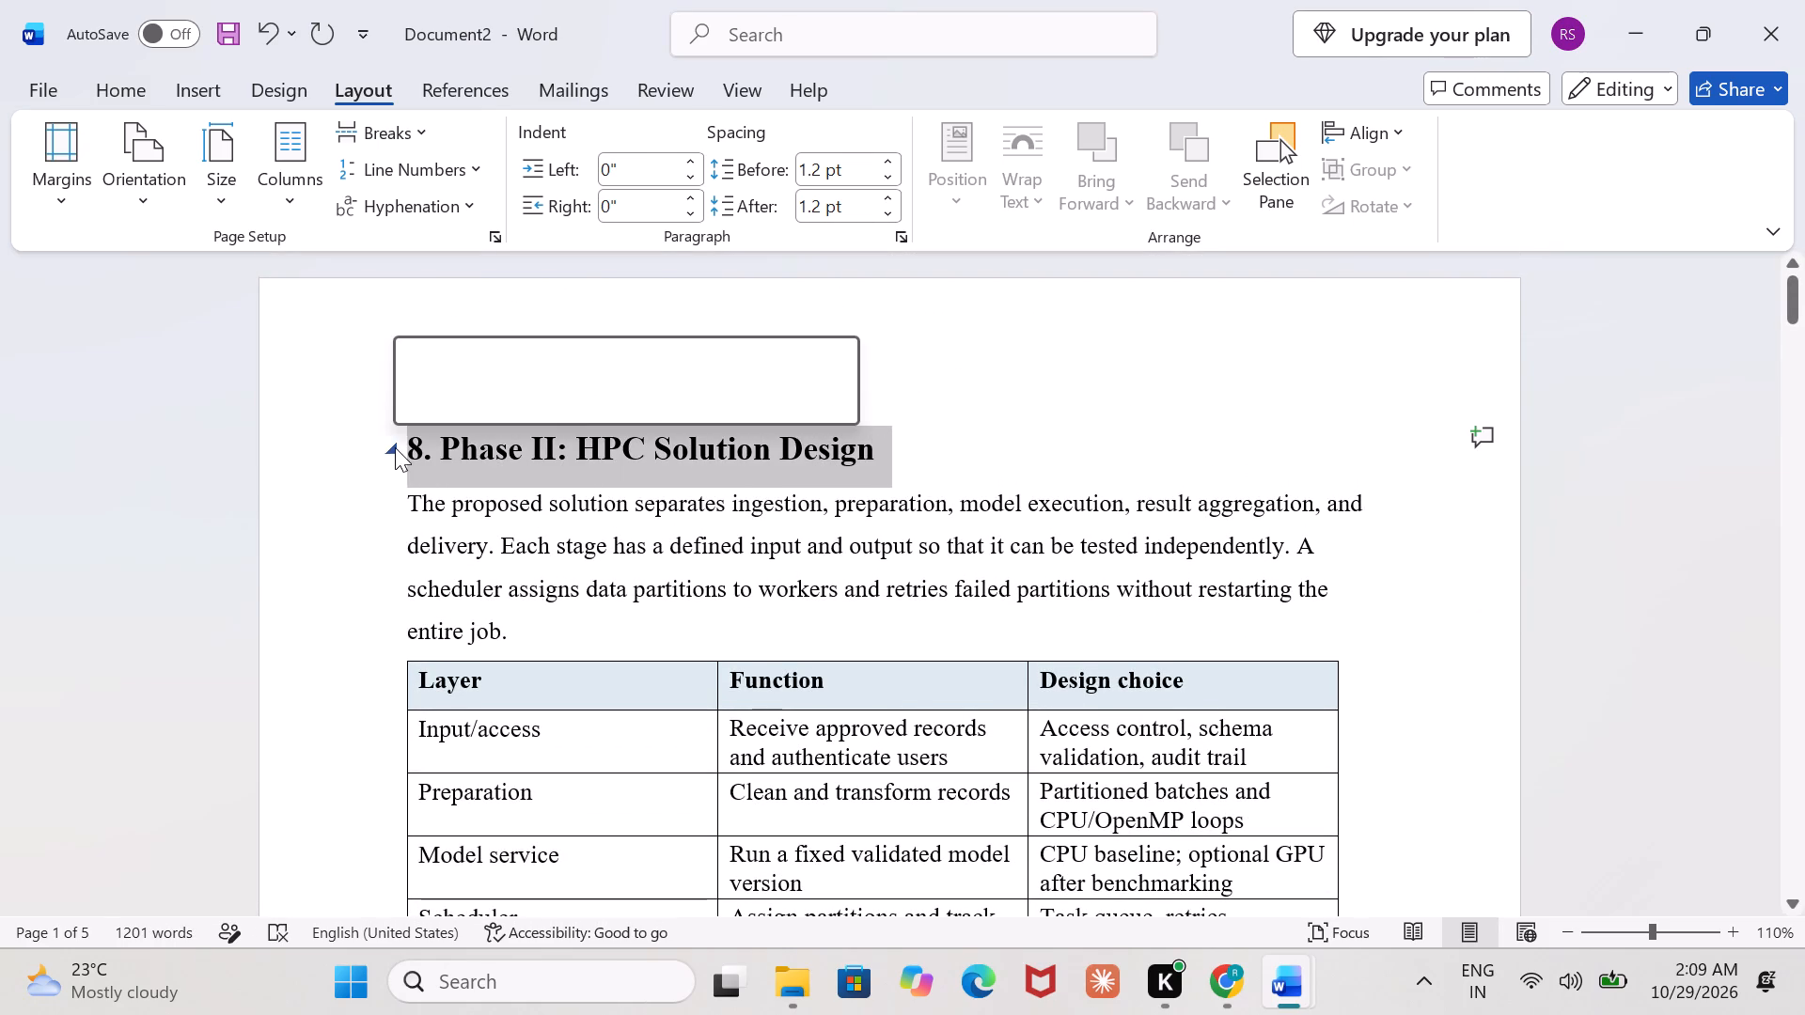
click(581, 364)
key(BackSpace)
text(14)
click(1154, 480)
Make the subheading "8.2 Design choices" bold.
scroll(1154, 480, down, 2)
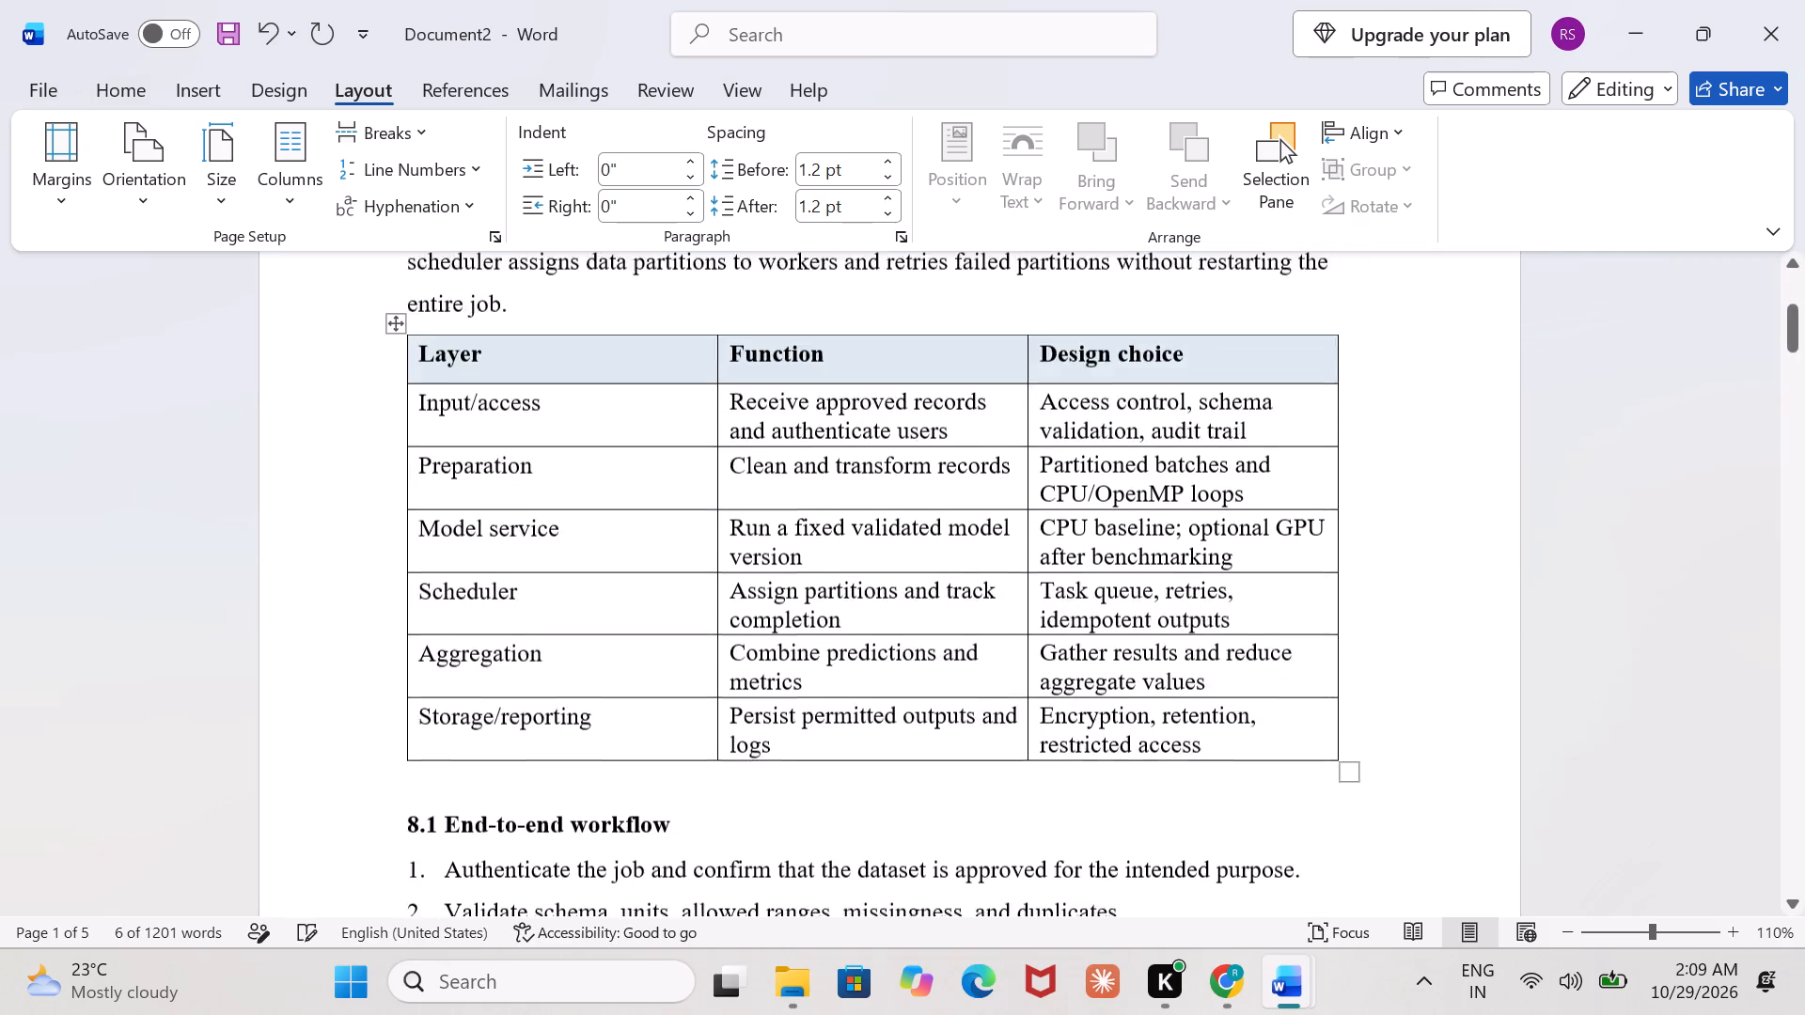
scroll(1154, 480, down, 1)
click(557, 674)
scroll(557, 674, down, 1)
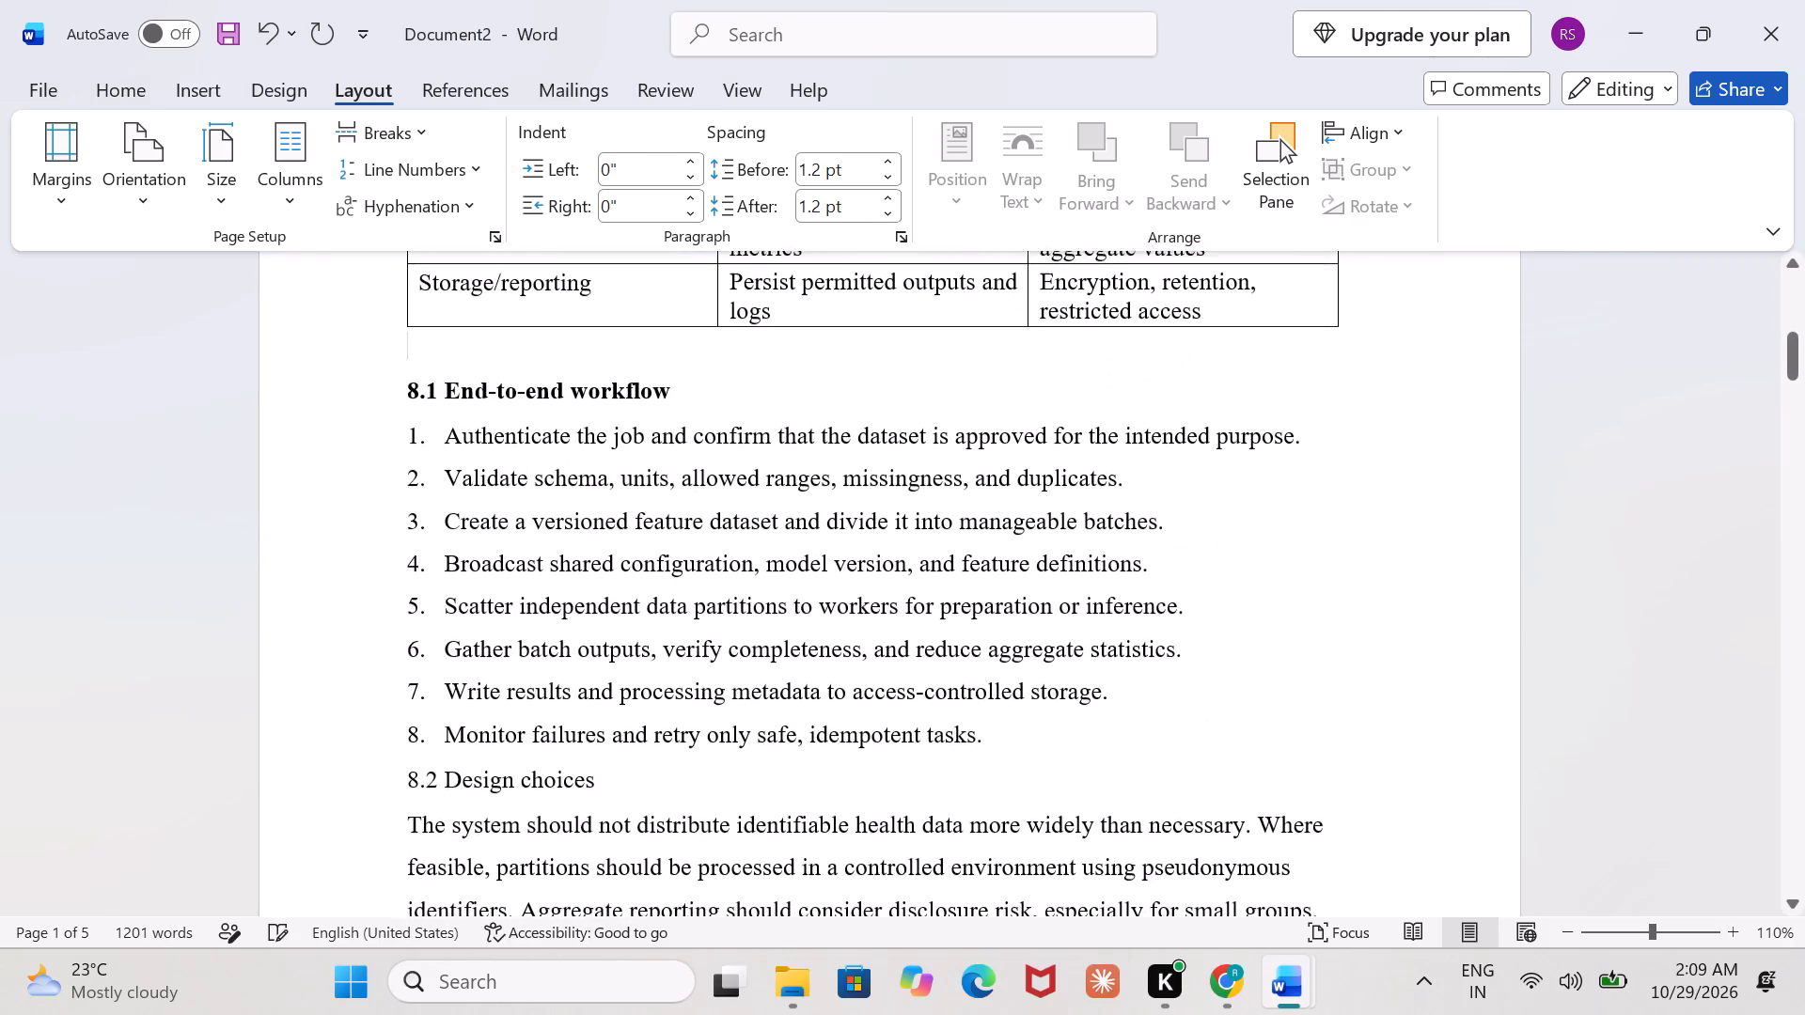
scroll(577, 752, down, 1)
drag(612, 703, 397, 711)
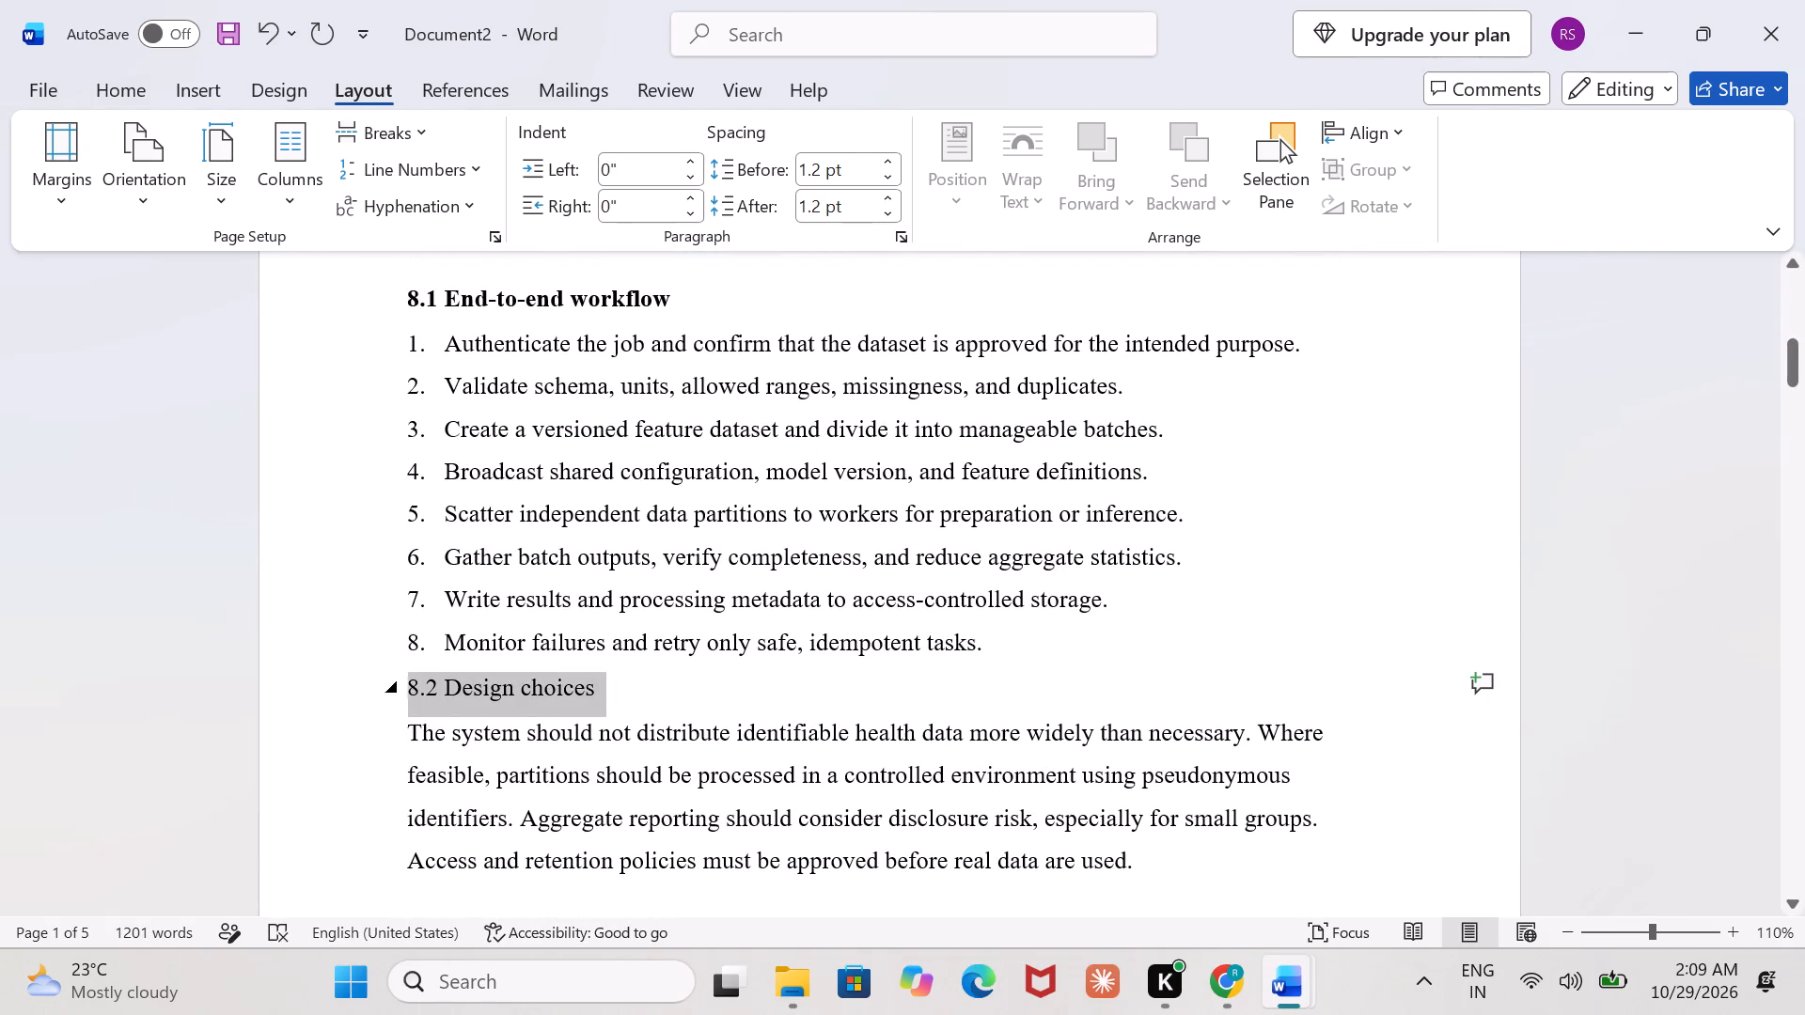
drag(397, 711, 385, 711)
click(407, 665)
click(619, 777)
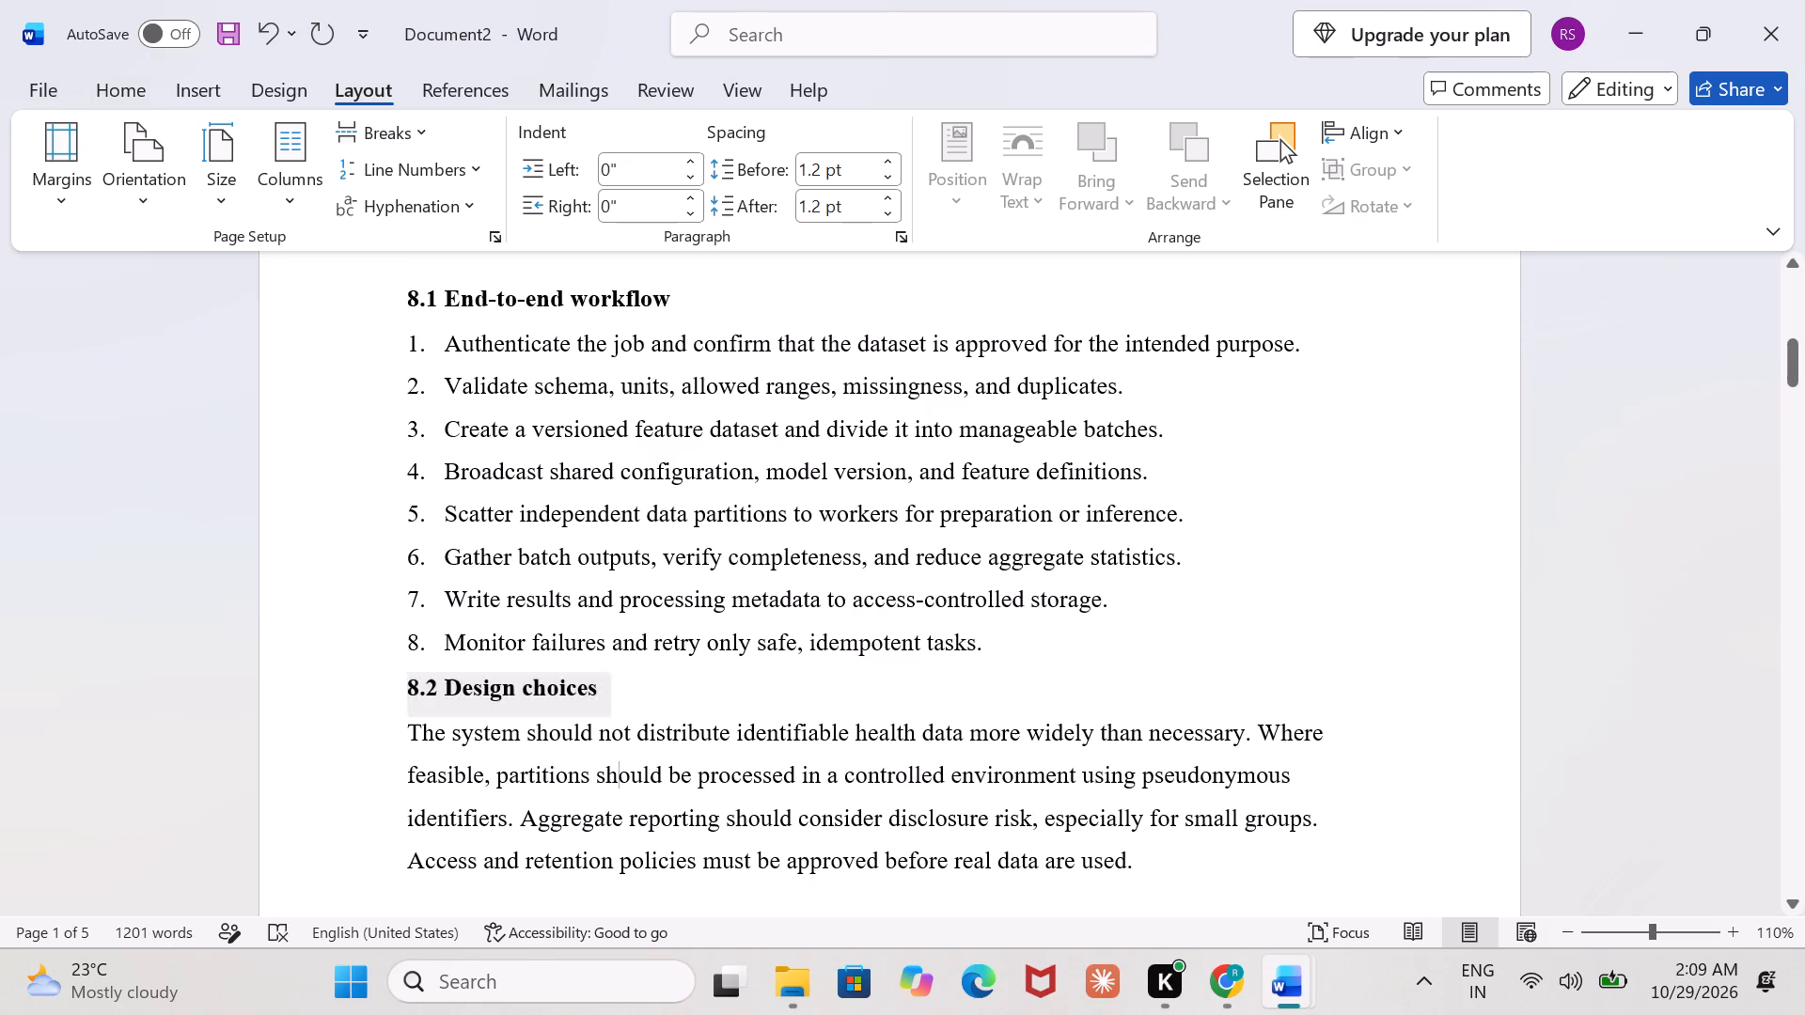
Make the main heading "9. Distributed Memory Framework" bold and set its font size to 14.
scroll(619, 777, down, 3)
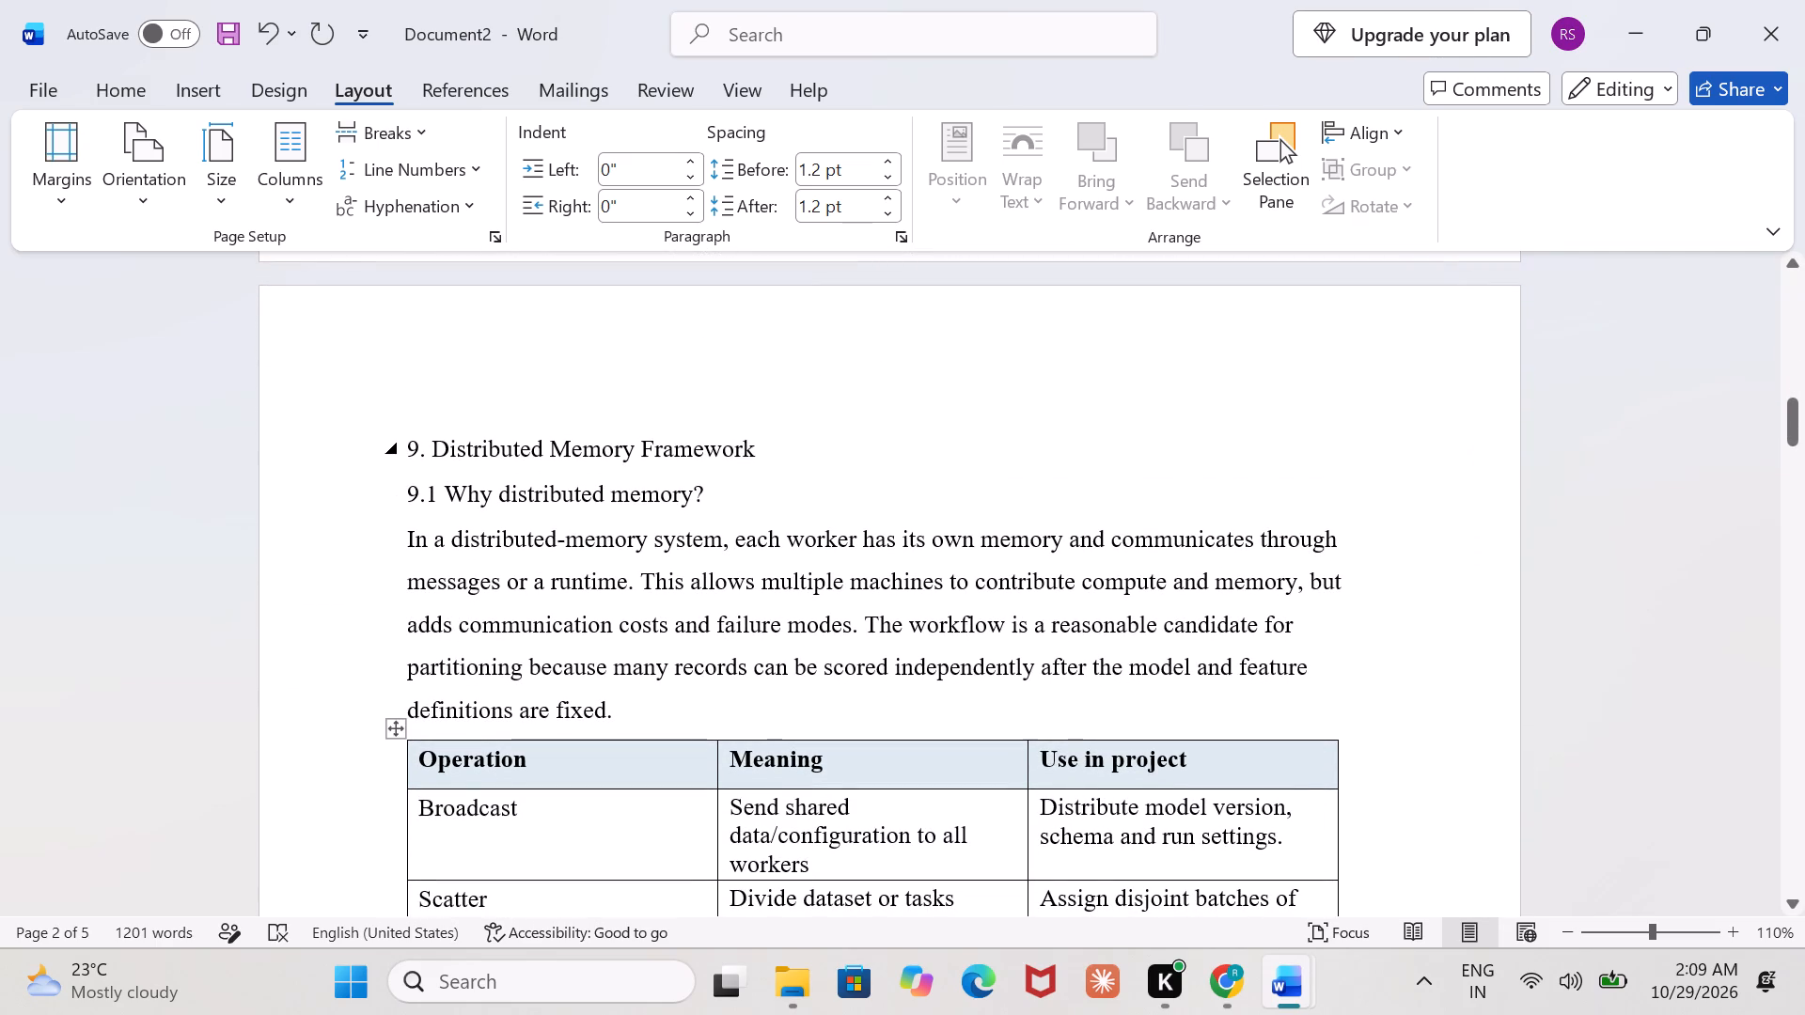
drag(747, 453, 408, 447)
click(431, 398)
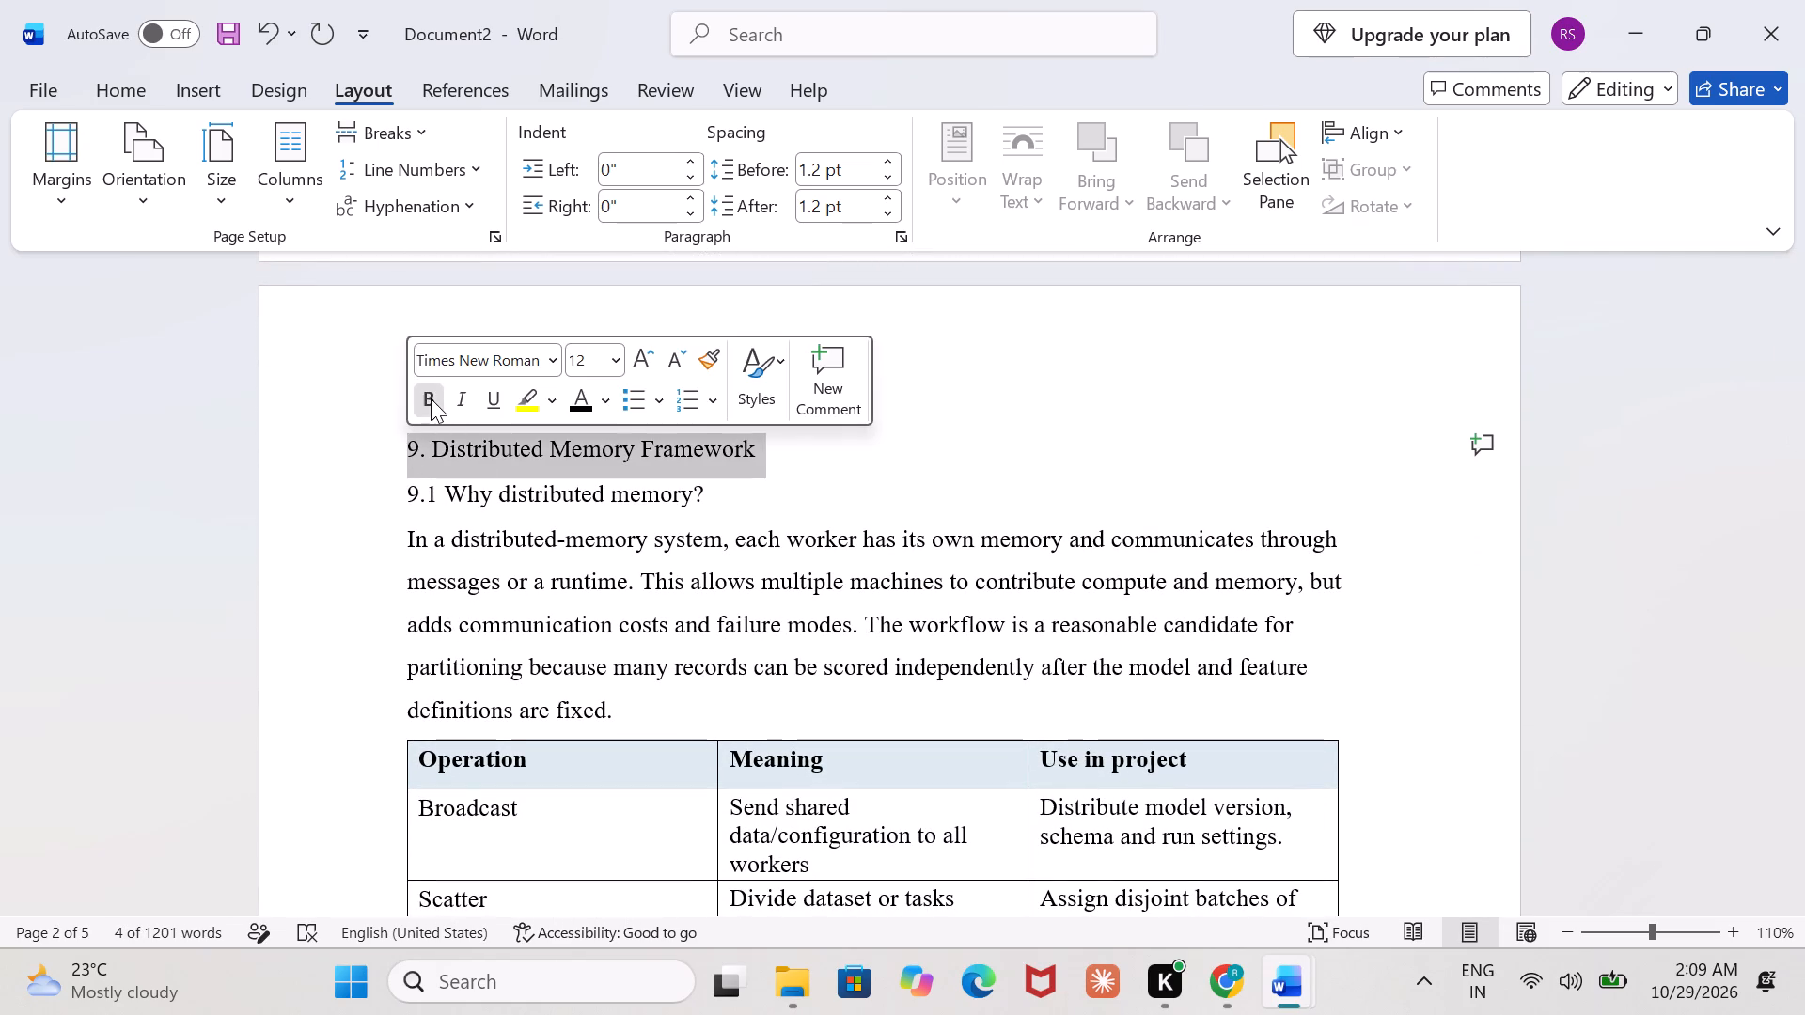
click(580, 355)
key(BackSpace)
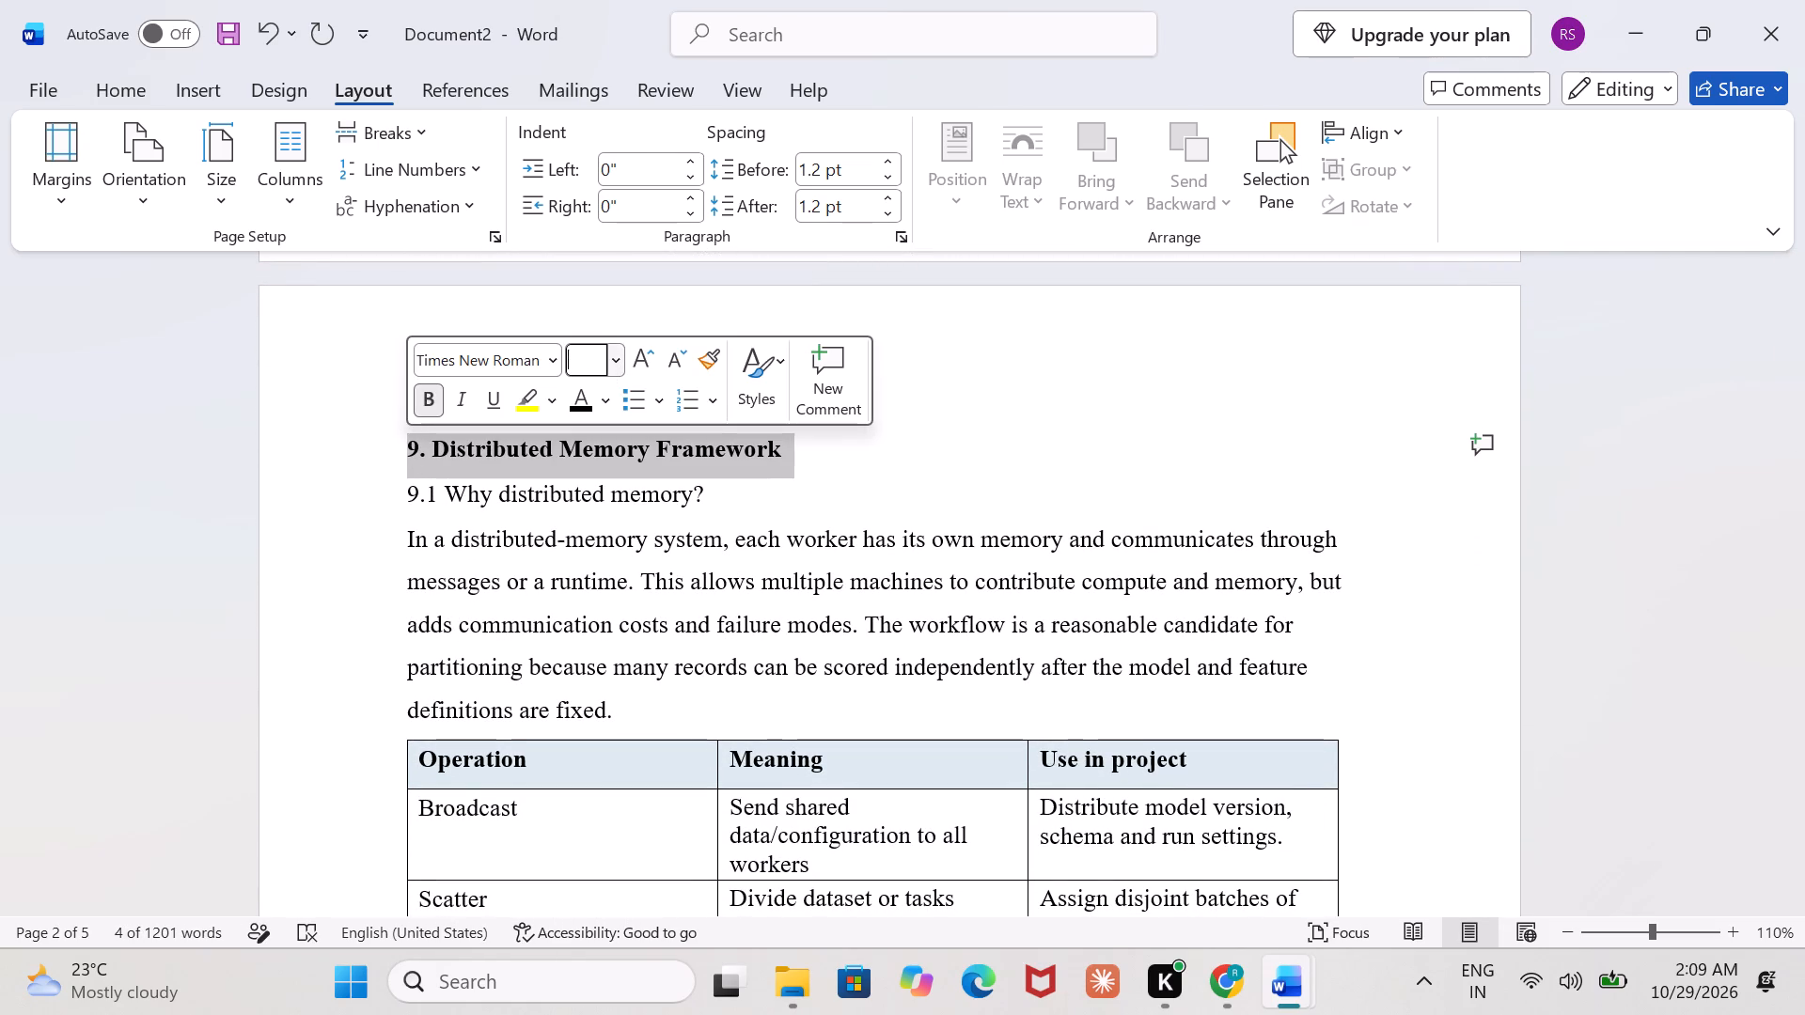
text(14)
click(734, 451)
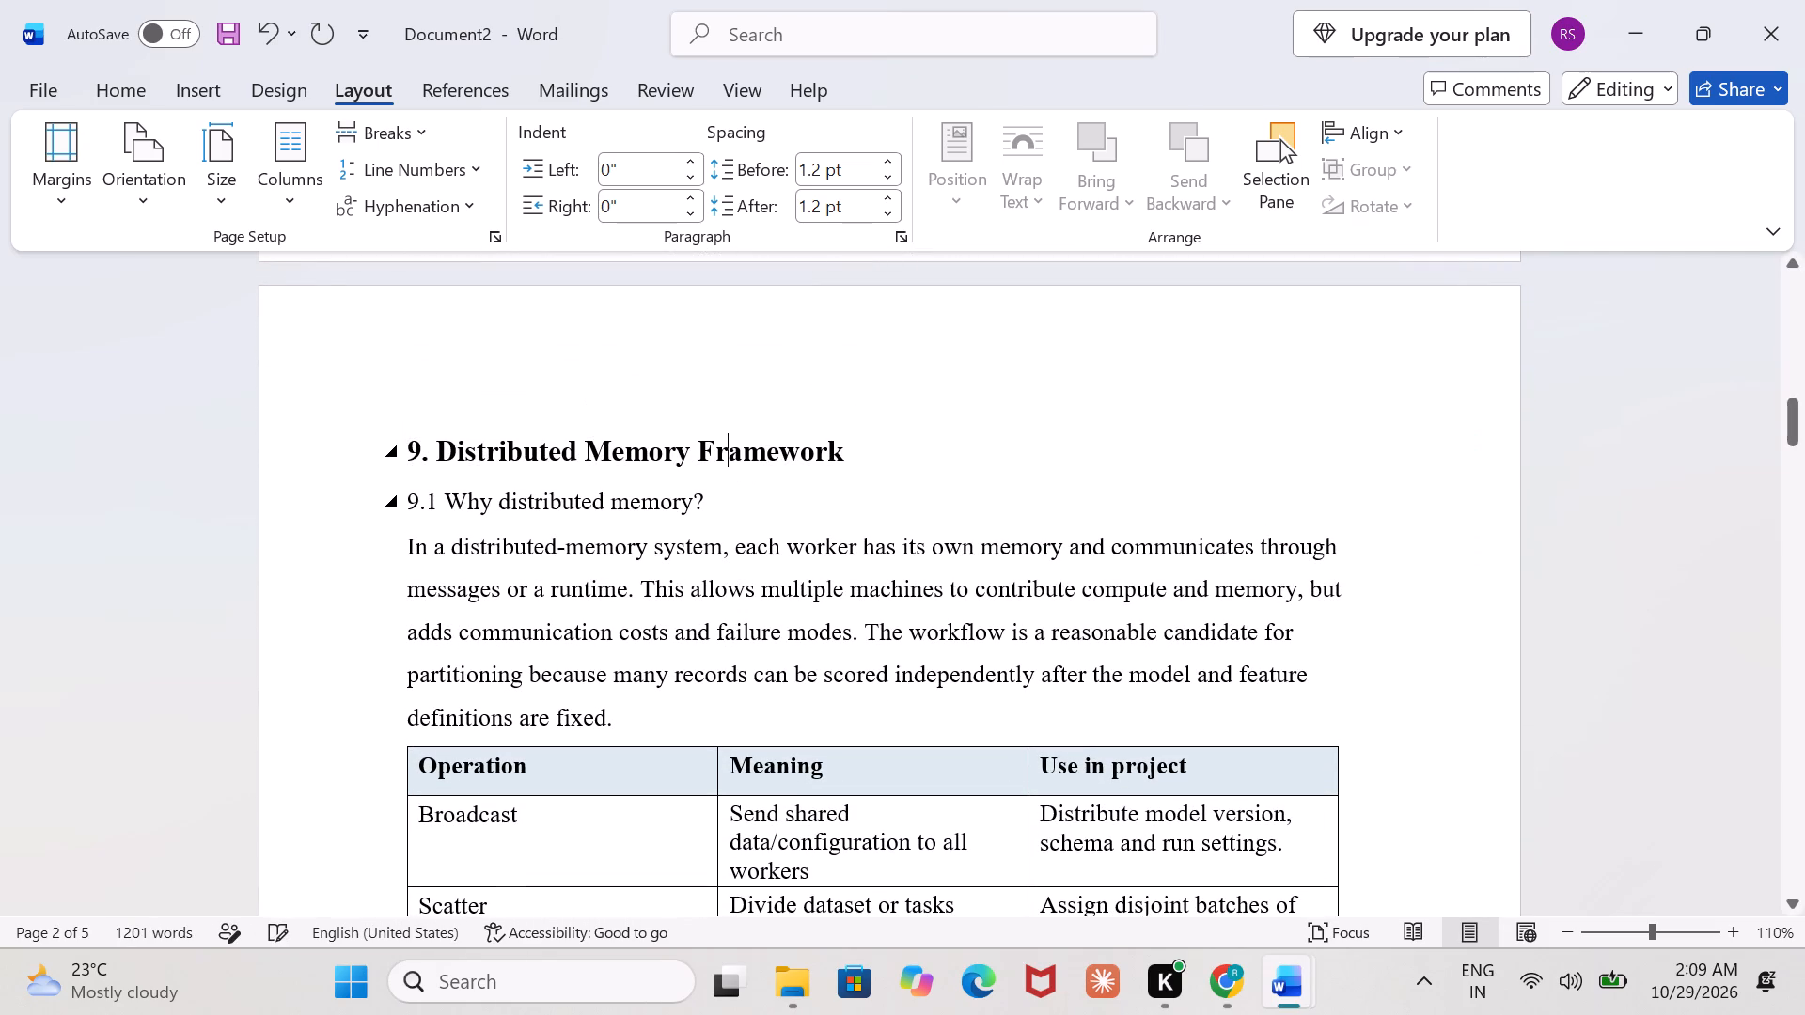
Make the section 9 subheadings bold from "9.1 Why distributed memory?" through "9.4 Network topology".
click(712, 491)
drag(712, 491, 410, 504)
click(422, 465)
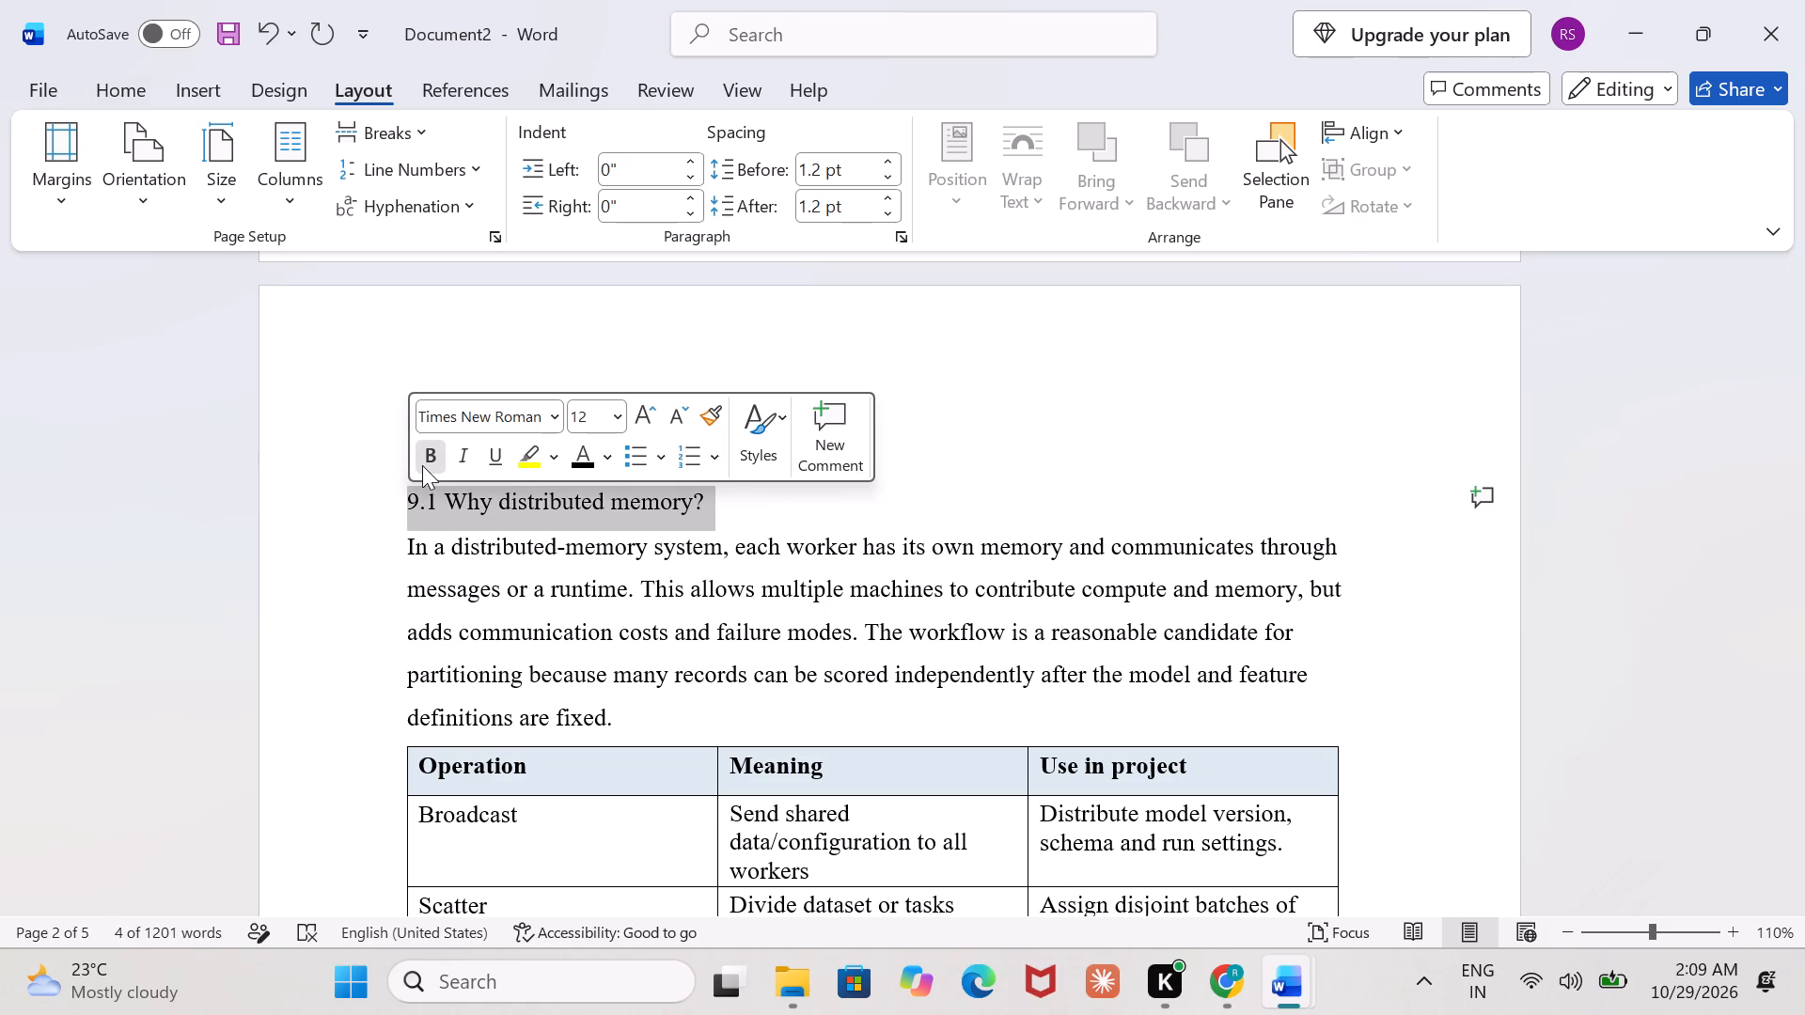
scroll(505, 602, down, 2)
drag(648, 601, 373, 590)
click(388, 551)
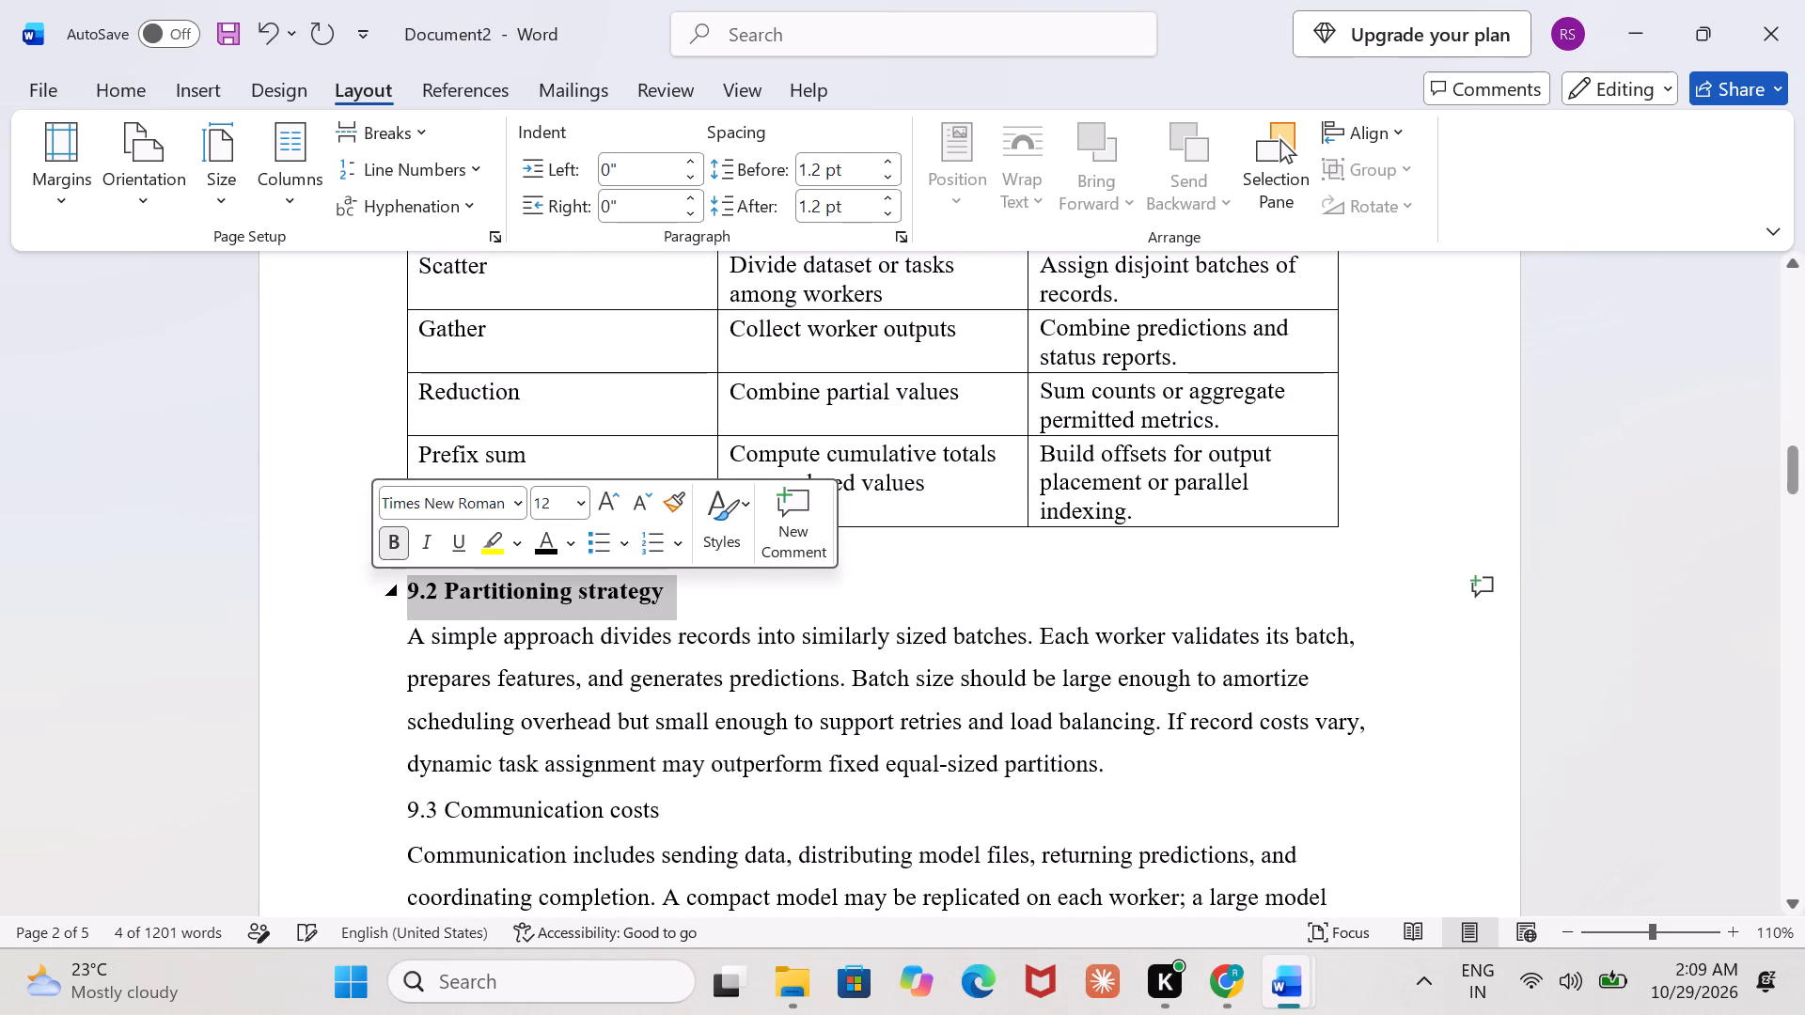
scroll(488, 681, down, 1)
drag(677, 726, 402, 731)
click(419, 695)
scroll(511, 792, down, 1)
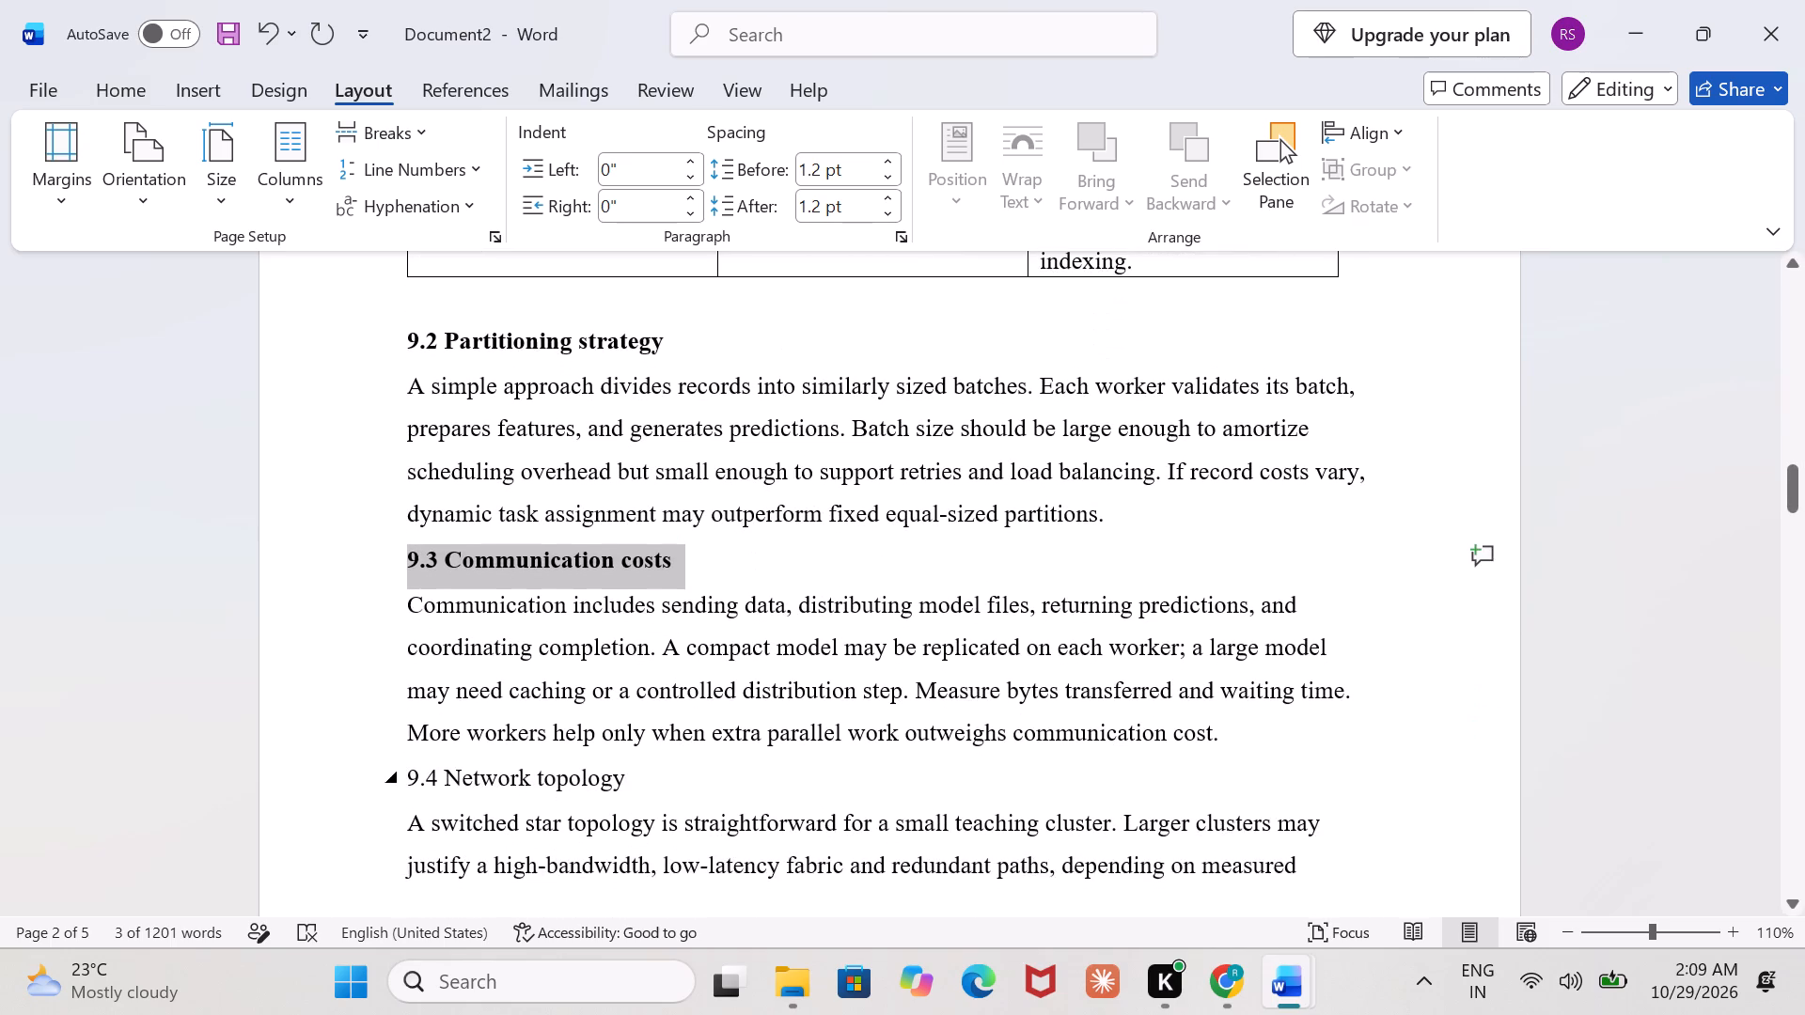
scroll(511, 792, down, 1)
drag(632, 668, 400, 682)
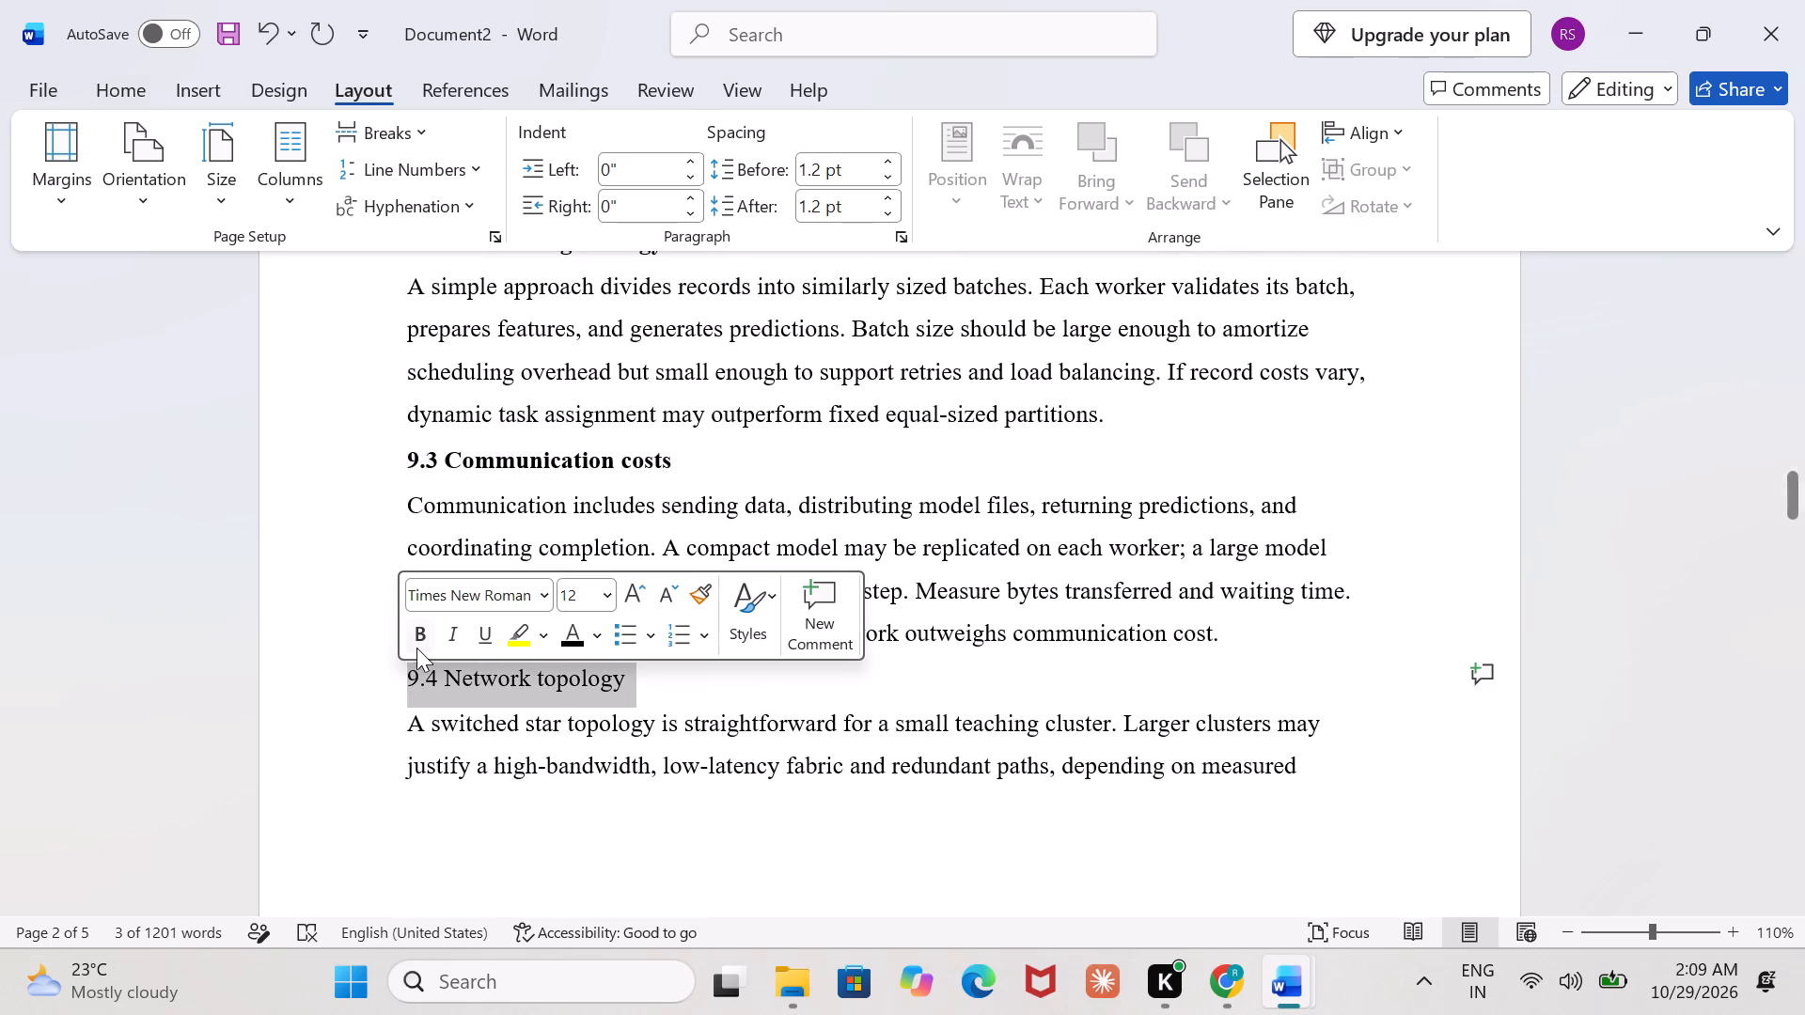
click(417, 646)
scroll(537, 790, down, 1)
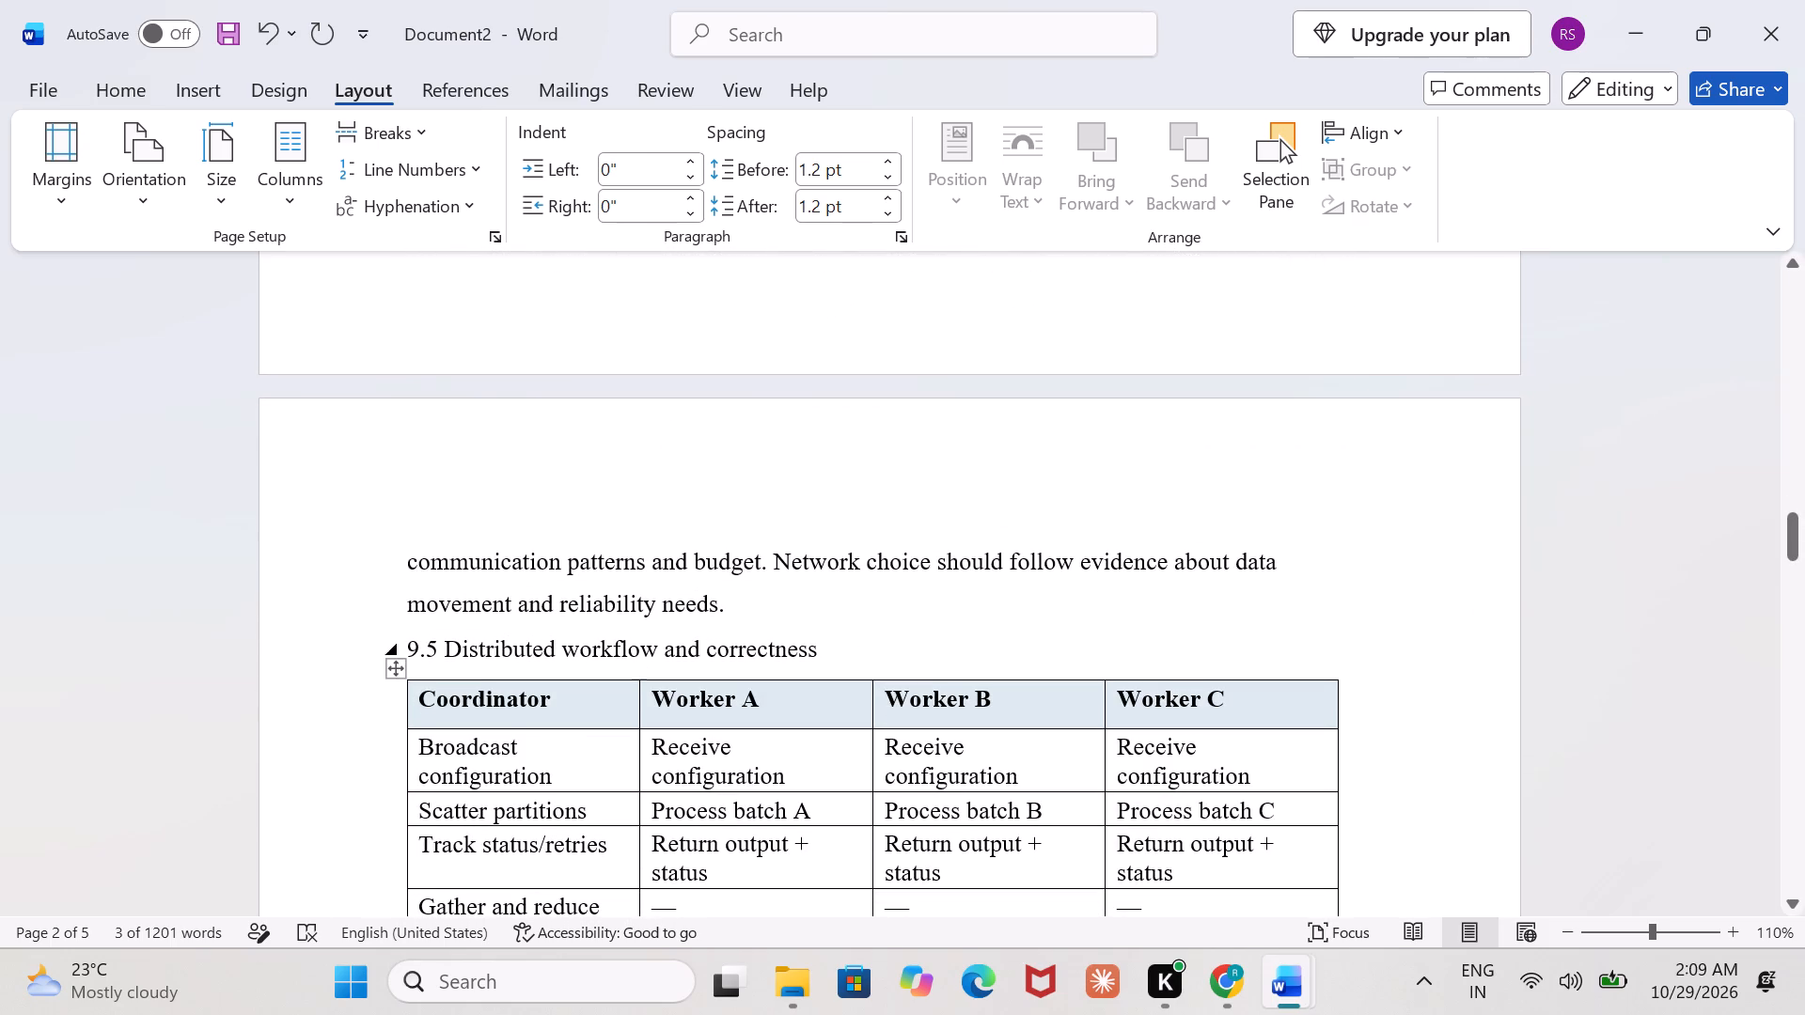
Make the subheadings "9.5 Distributed workflow and correctness" and "9.6 Distributed matrix workloads" bold.
drag(832, 645, 392, 652)
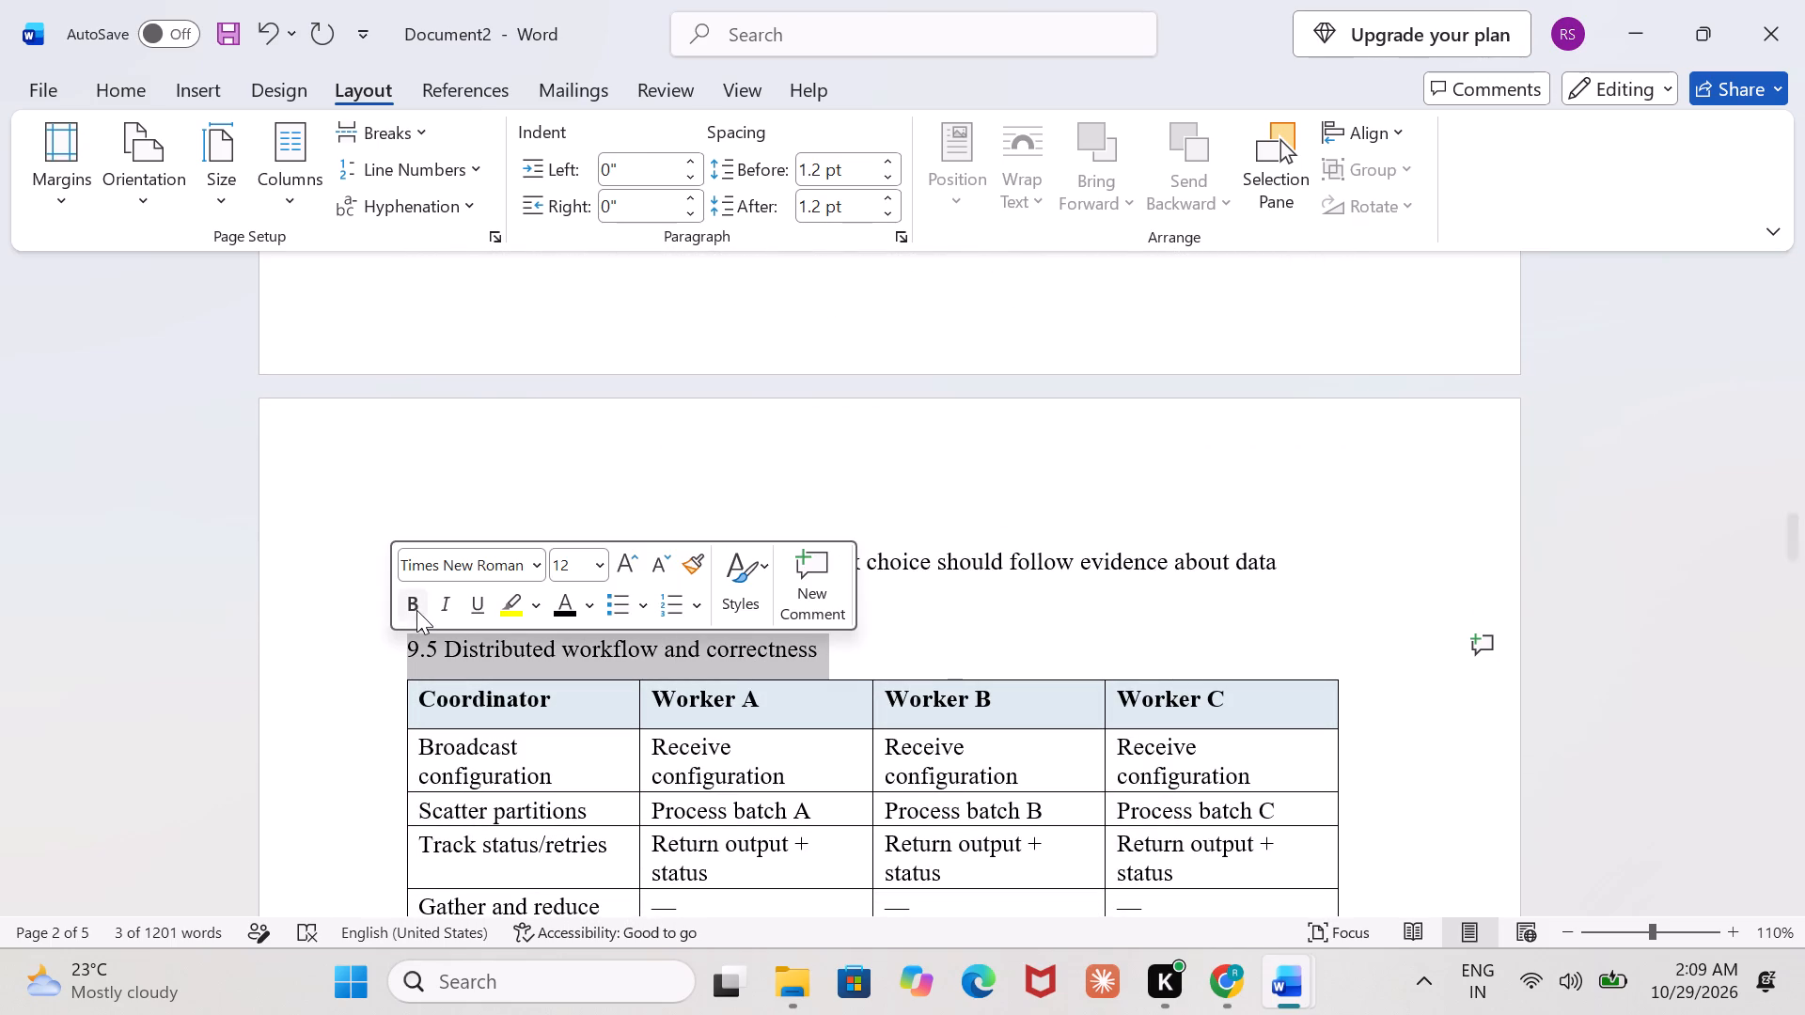
click(416, 610)
scroll(531, 748, down, 1)
scroll(675, 779, down, 1)
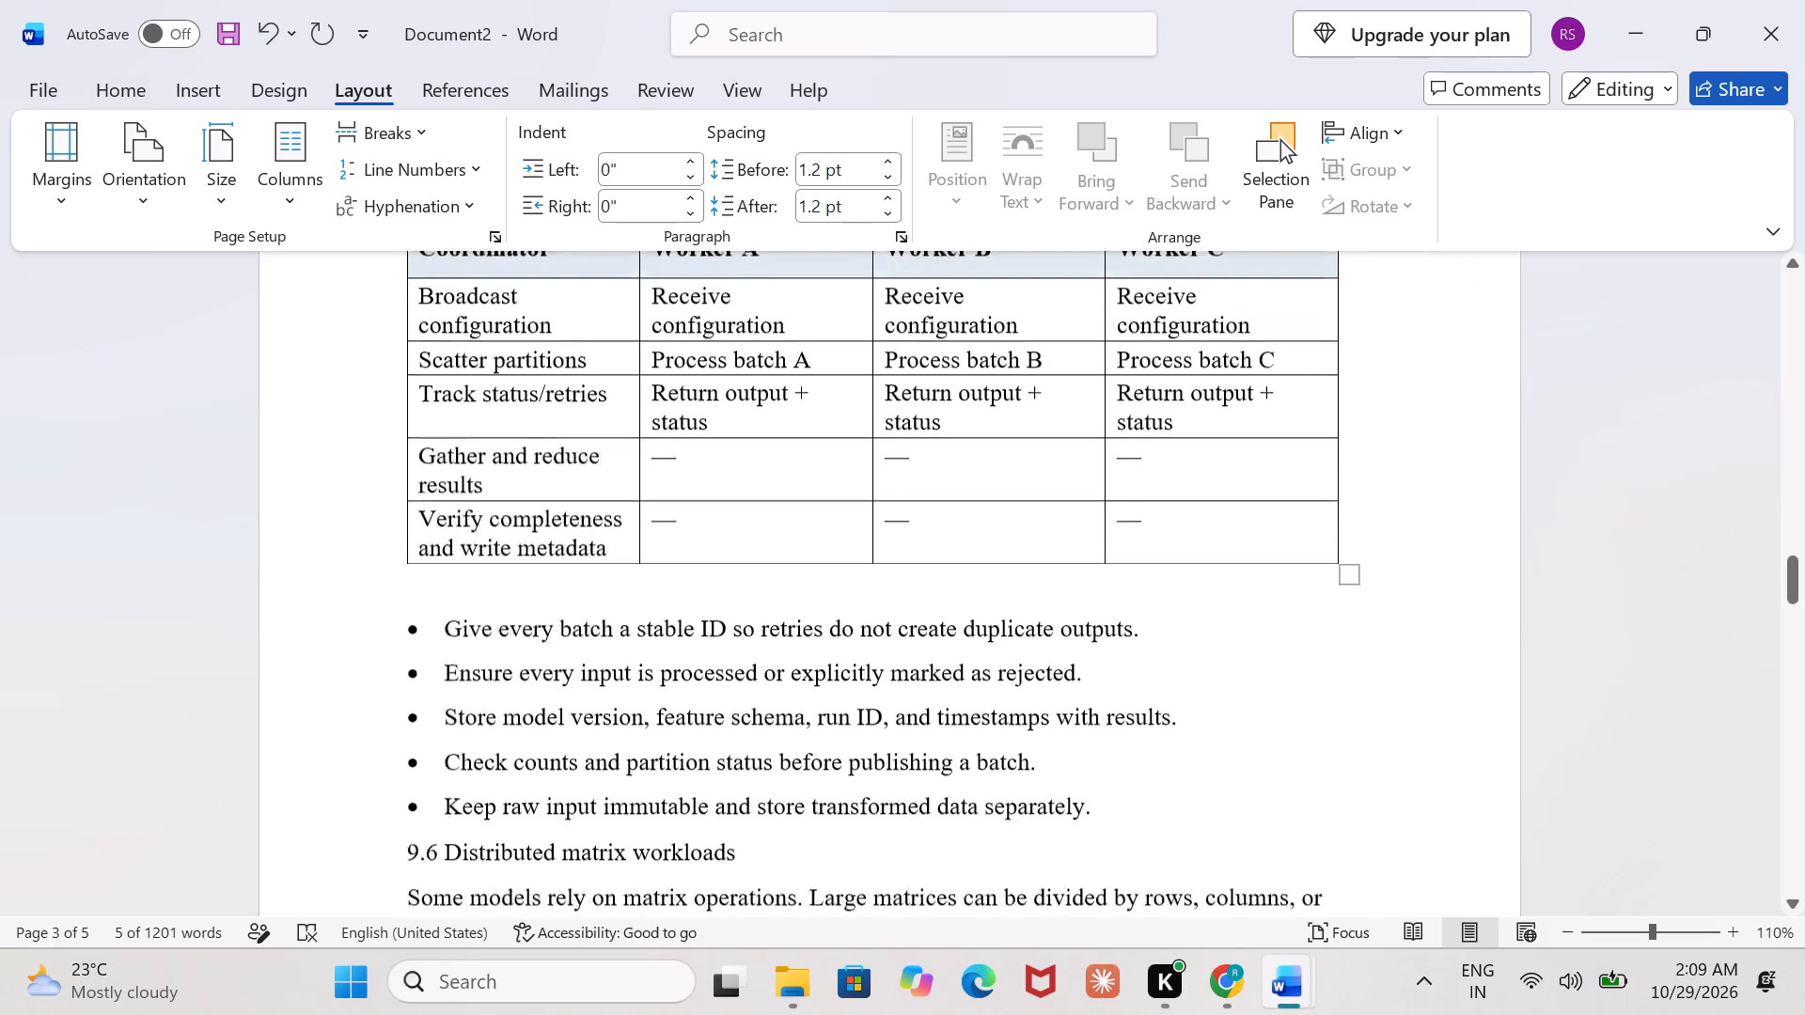
scroll(675, 779, down, 1)
drag(772, 634, 552, 639)
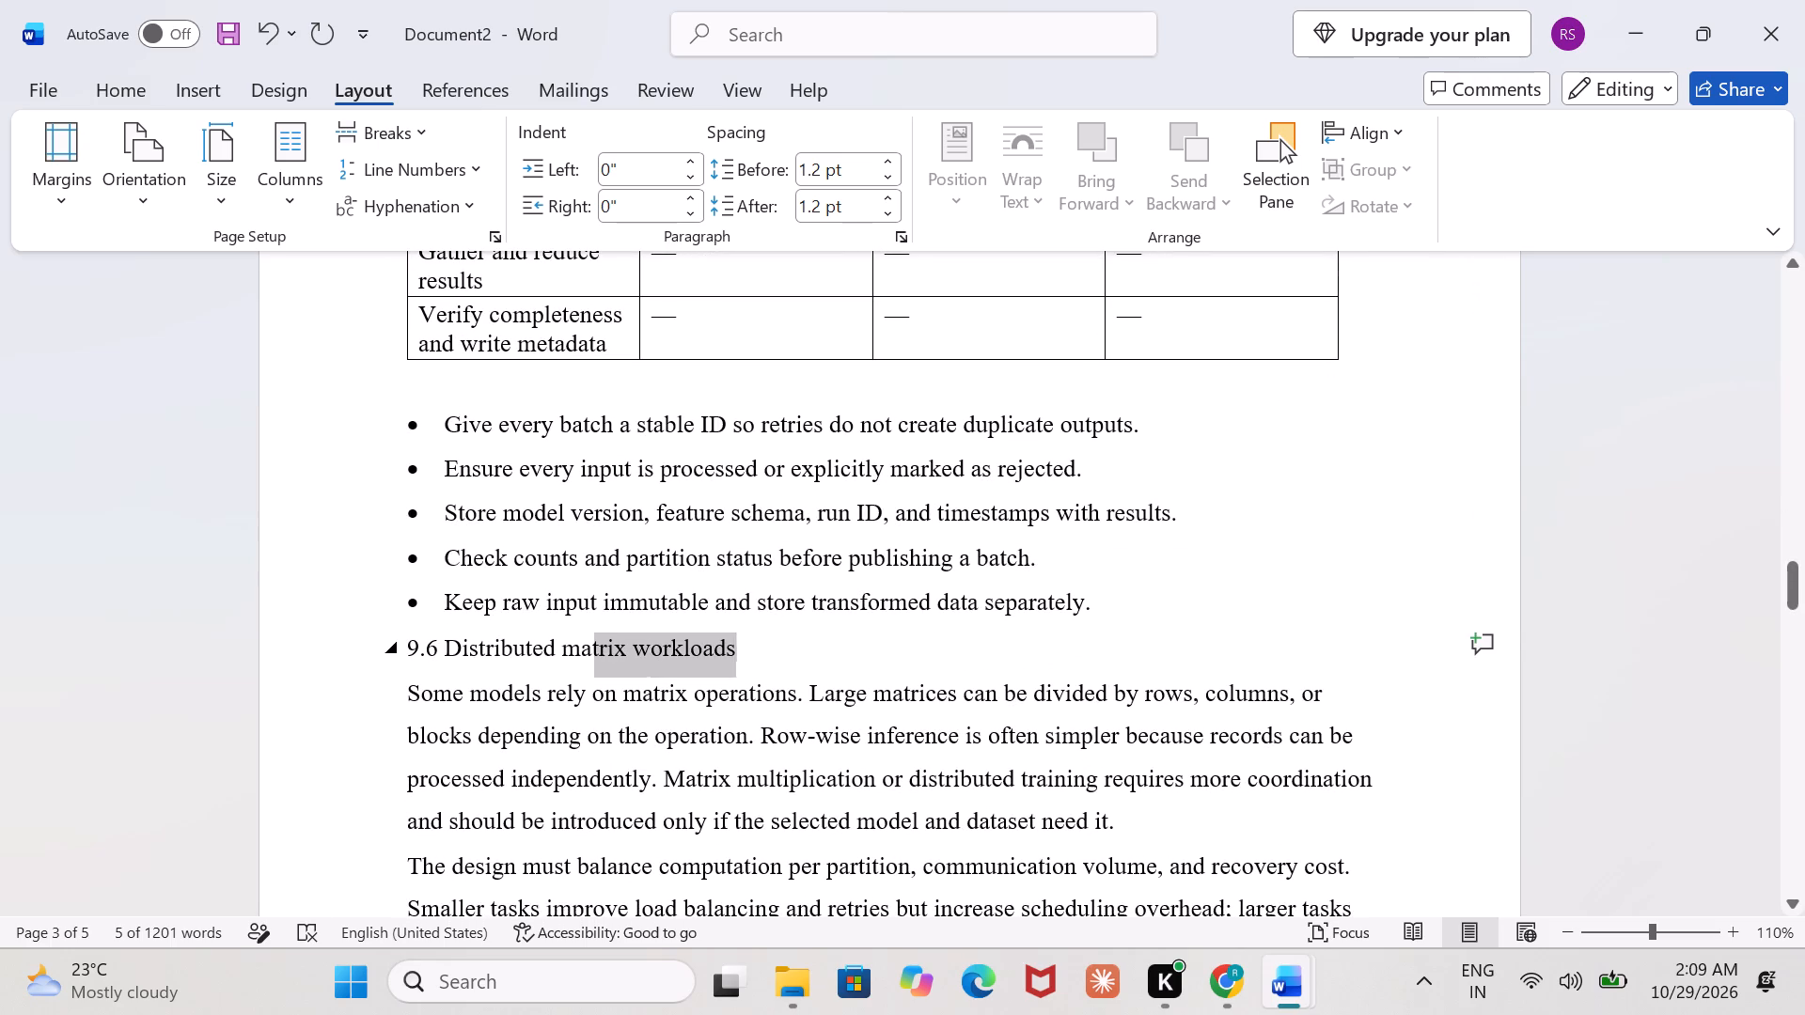
drag(552, 639, 419, 646)
click(447, 605)
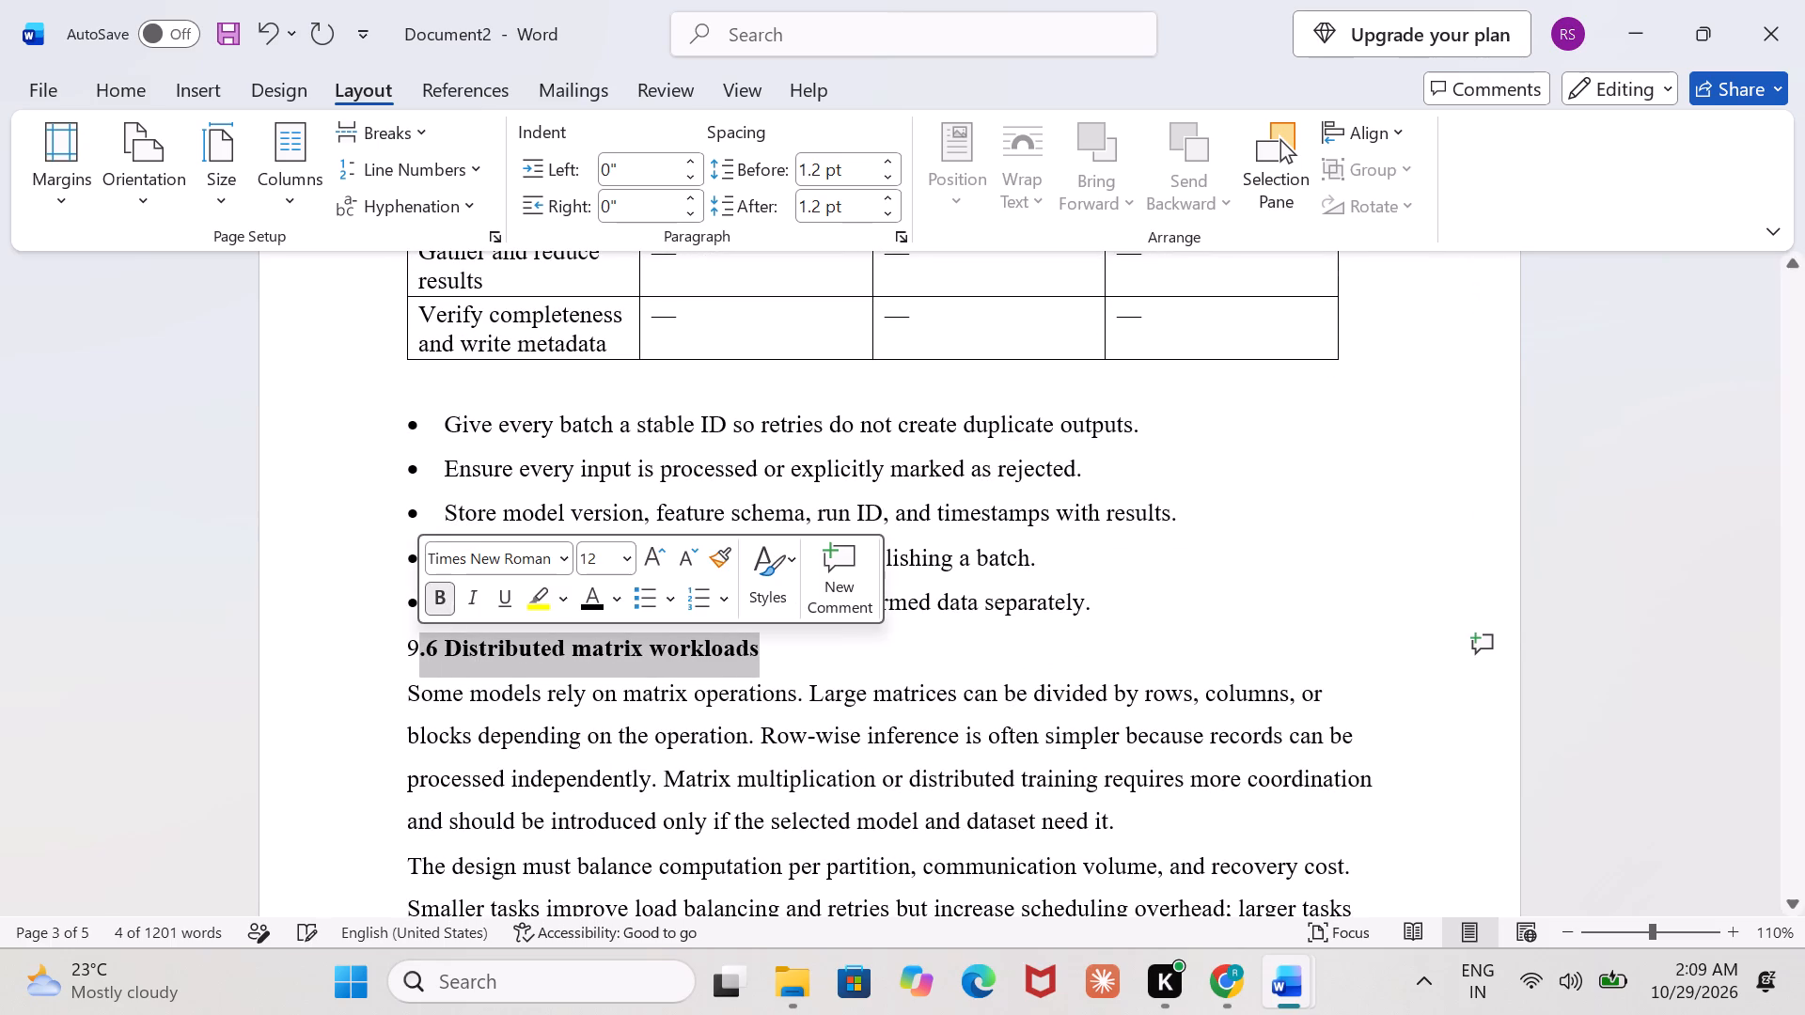
drag(401, 643, 415, 645)
drag(415, 645, 404, 648)
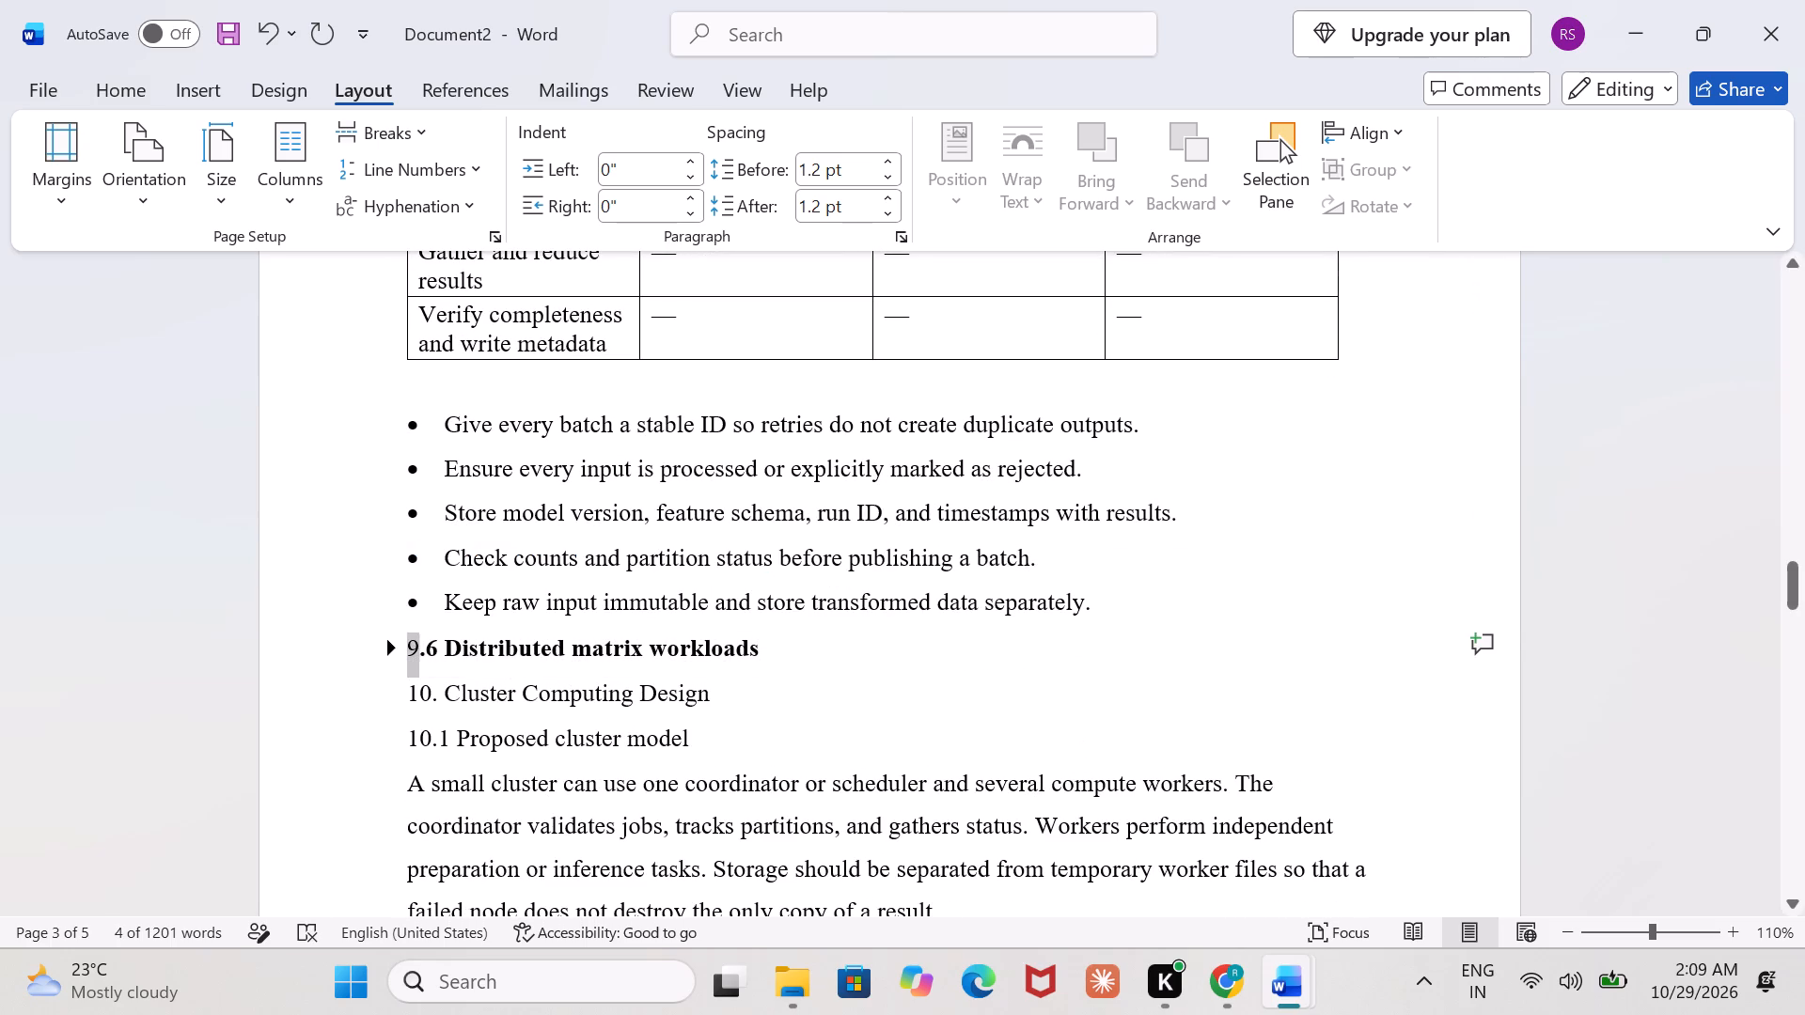
drag(404, 648, 403, 648)
click(418, 606)
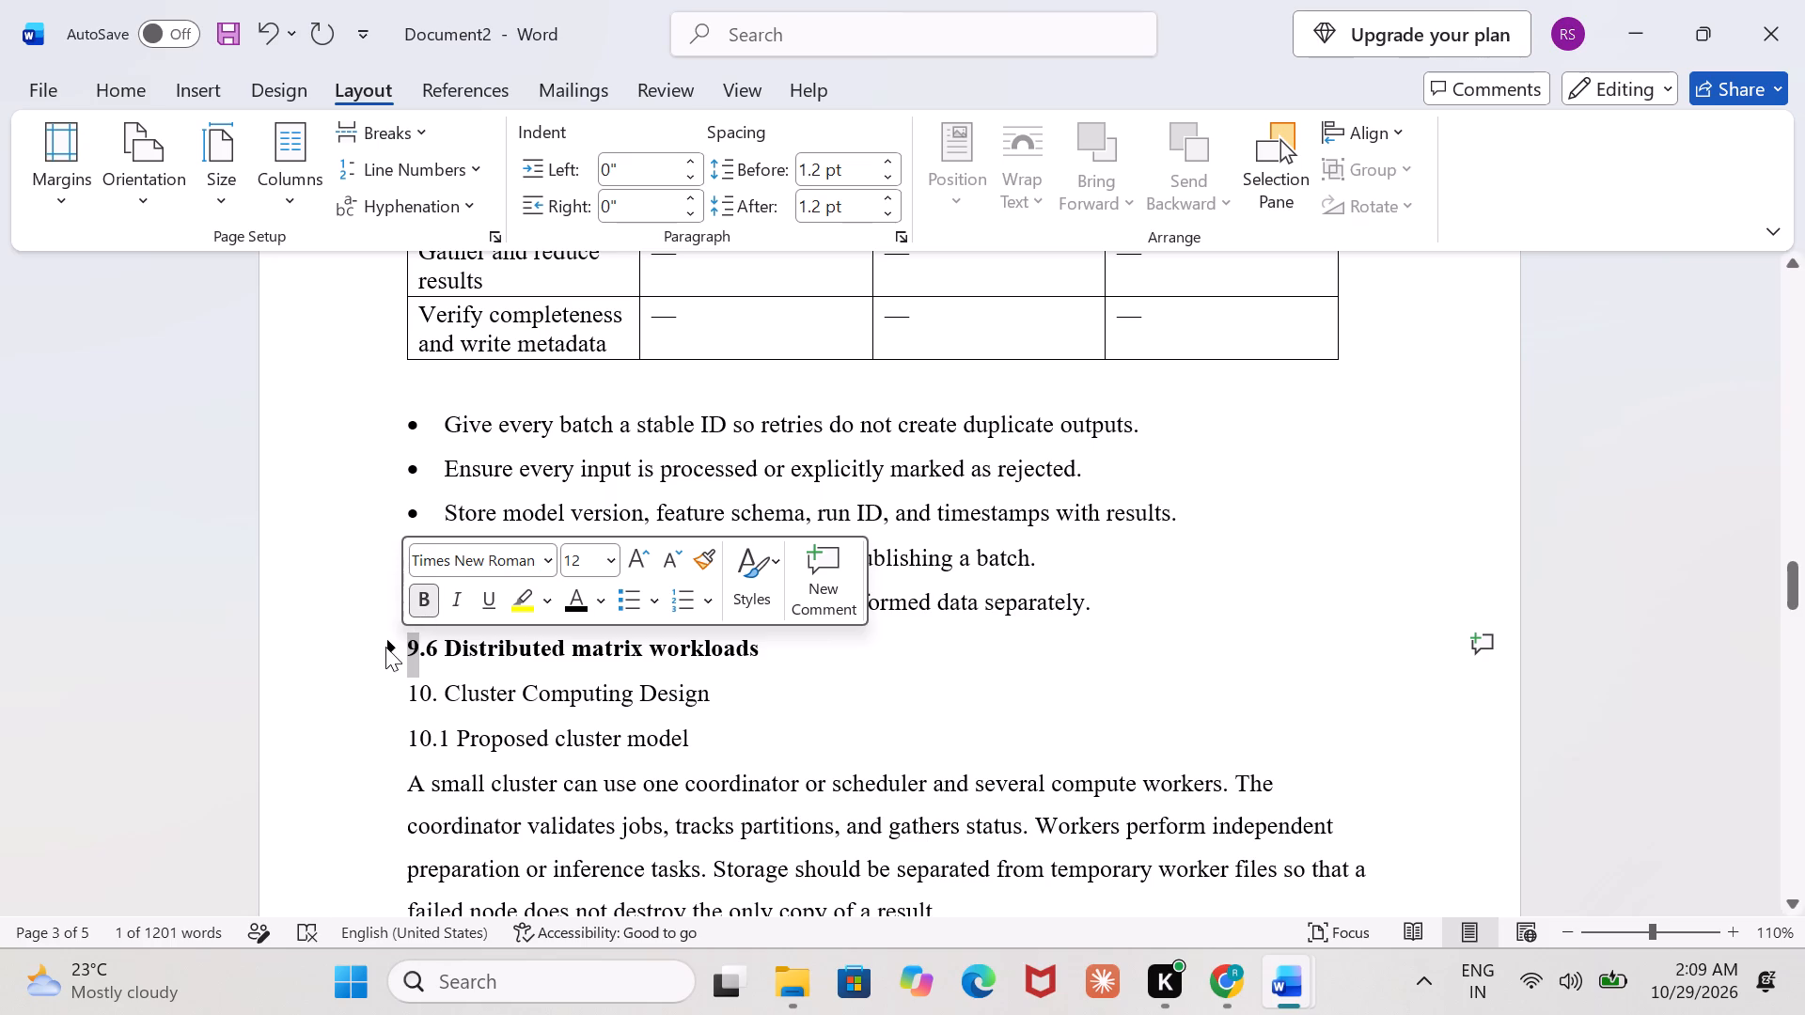
click(385, 647)
Make the main heading "10. Cluster Computing Design" bold and set its font size to 14.
scroll(528, 743, down, 1)
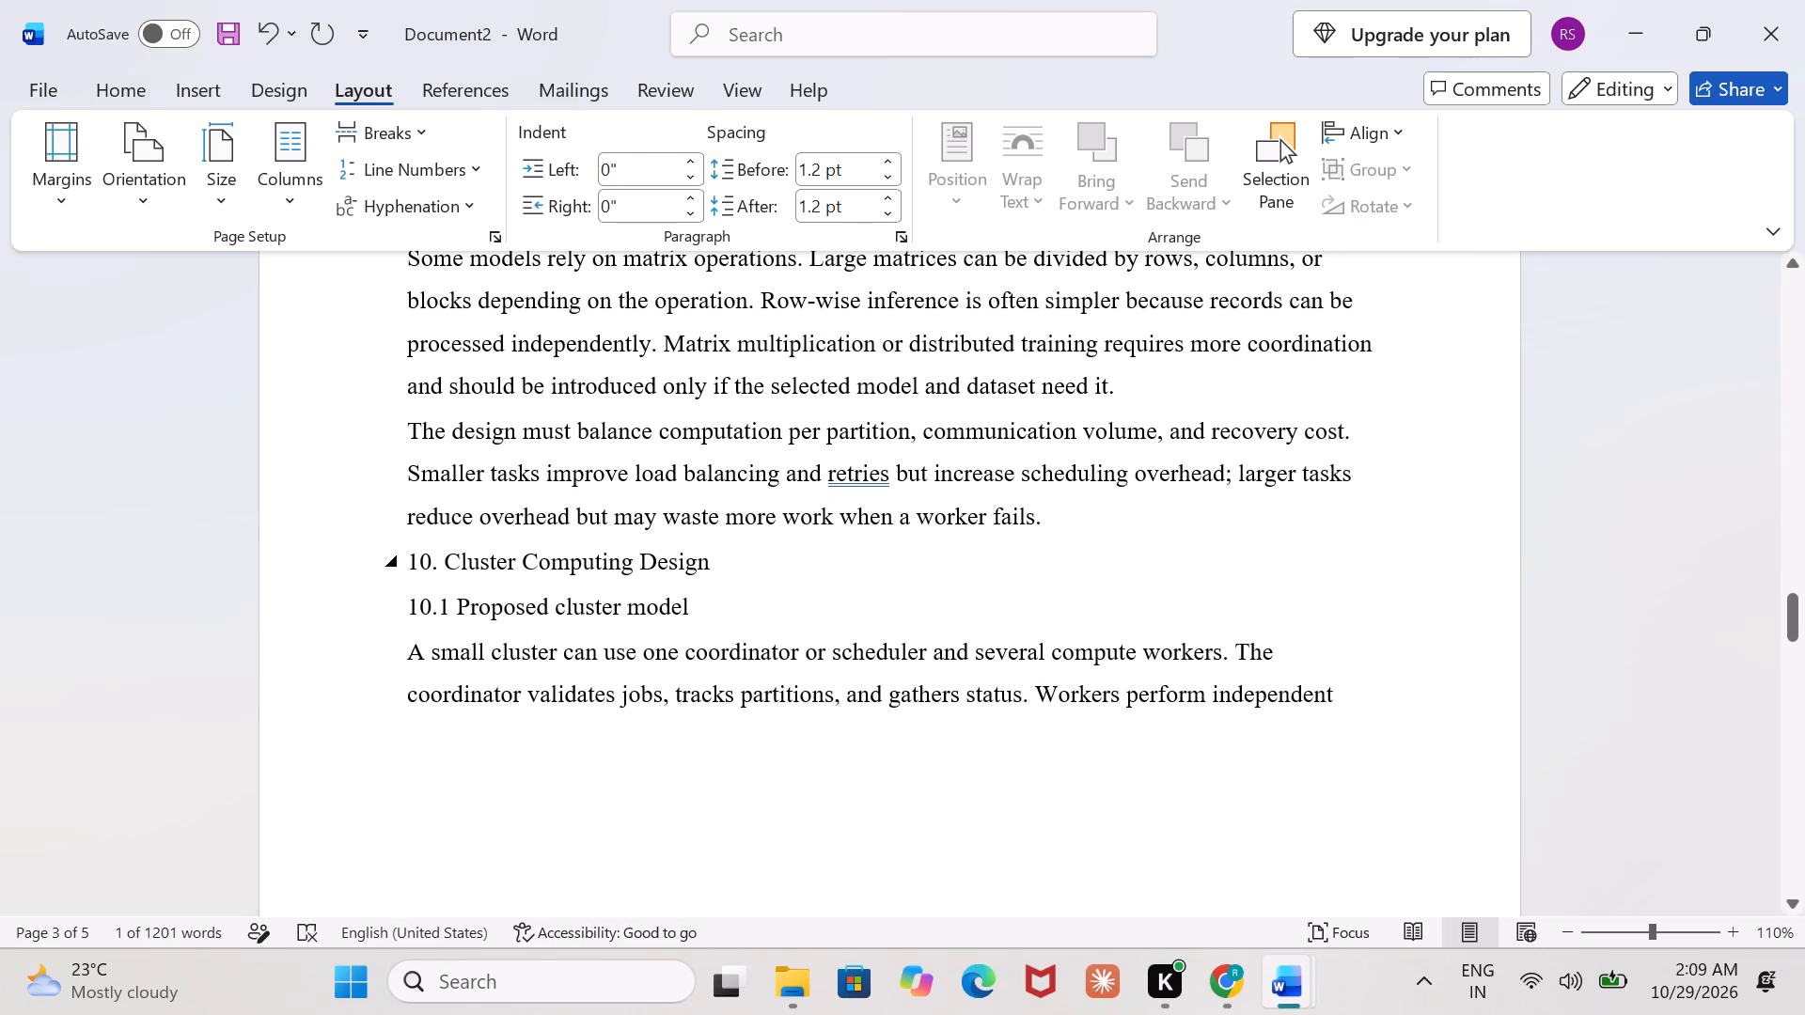
click(706, 605)
drag(712, 572, 460, 569)
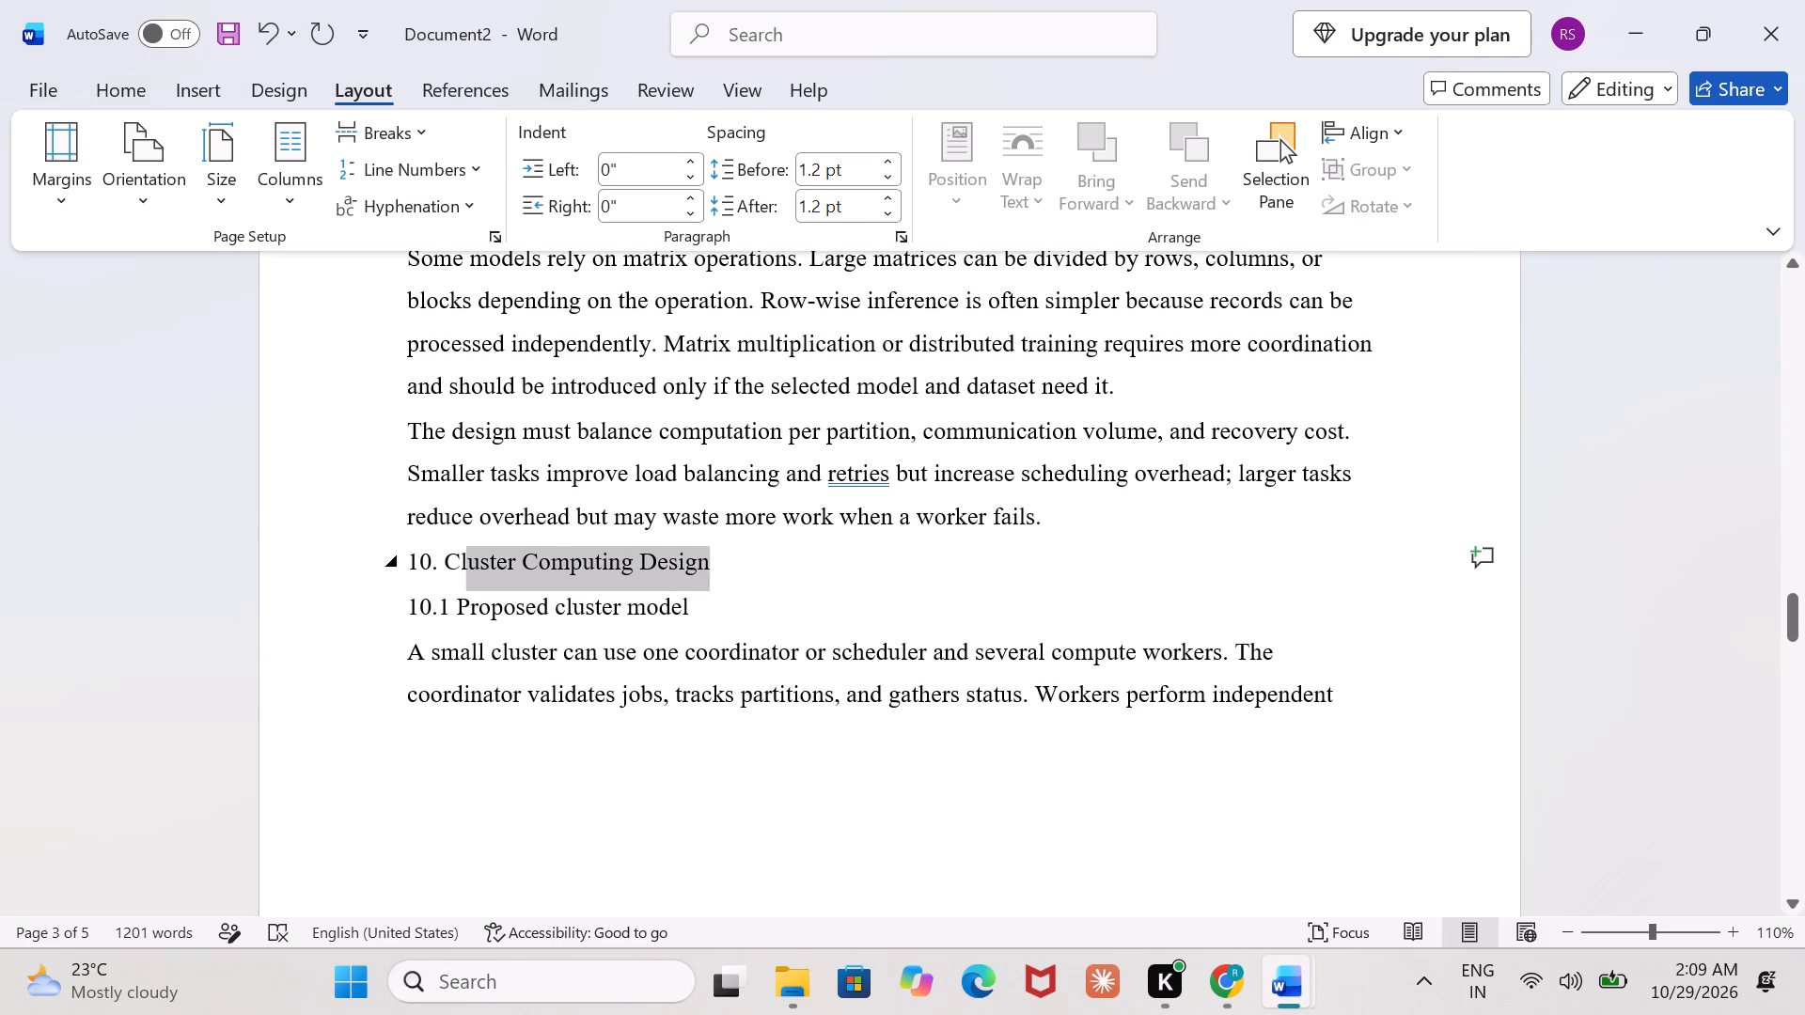
drag(460, 569, 368, 576)
click(403, 518)
click(395, 531)
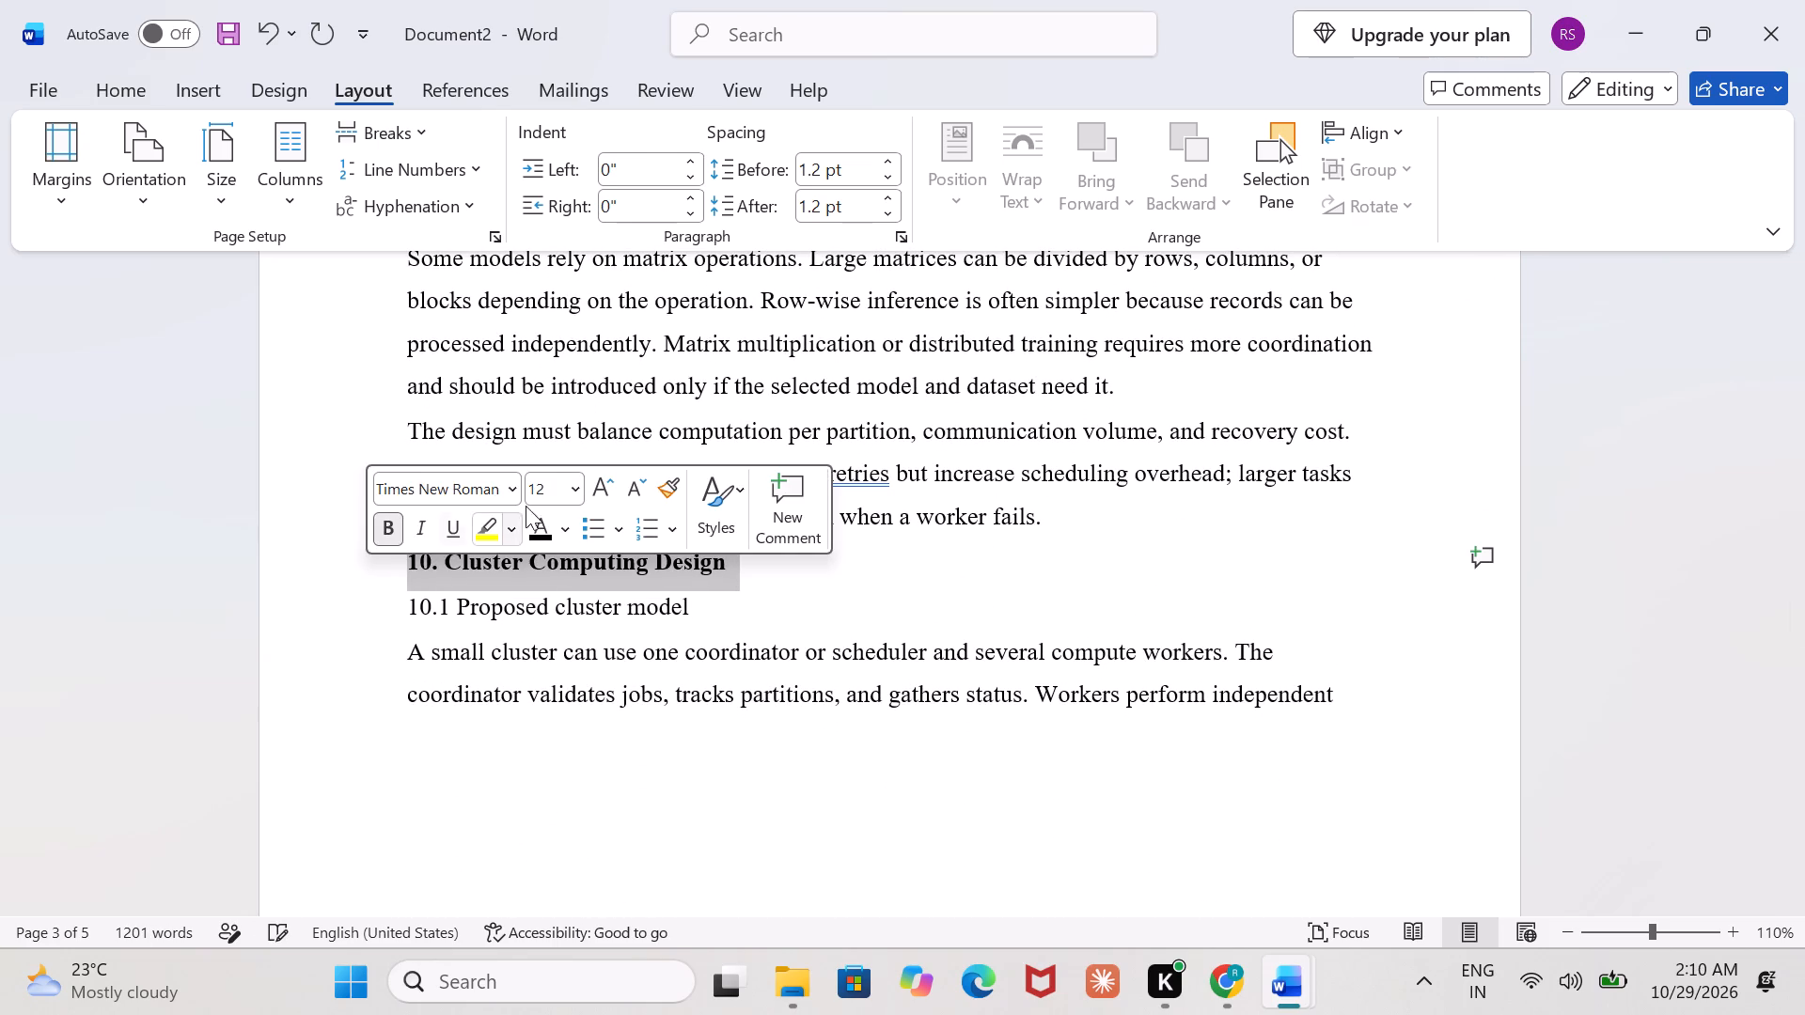
click(546, 496)
key(BackSpace)
text(14)
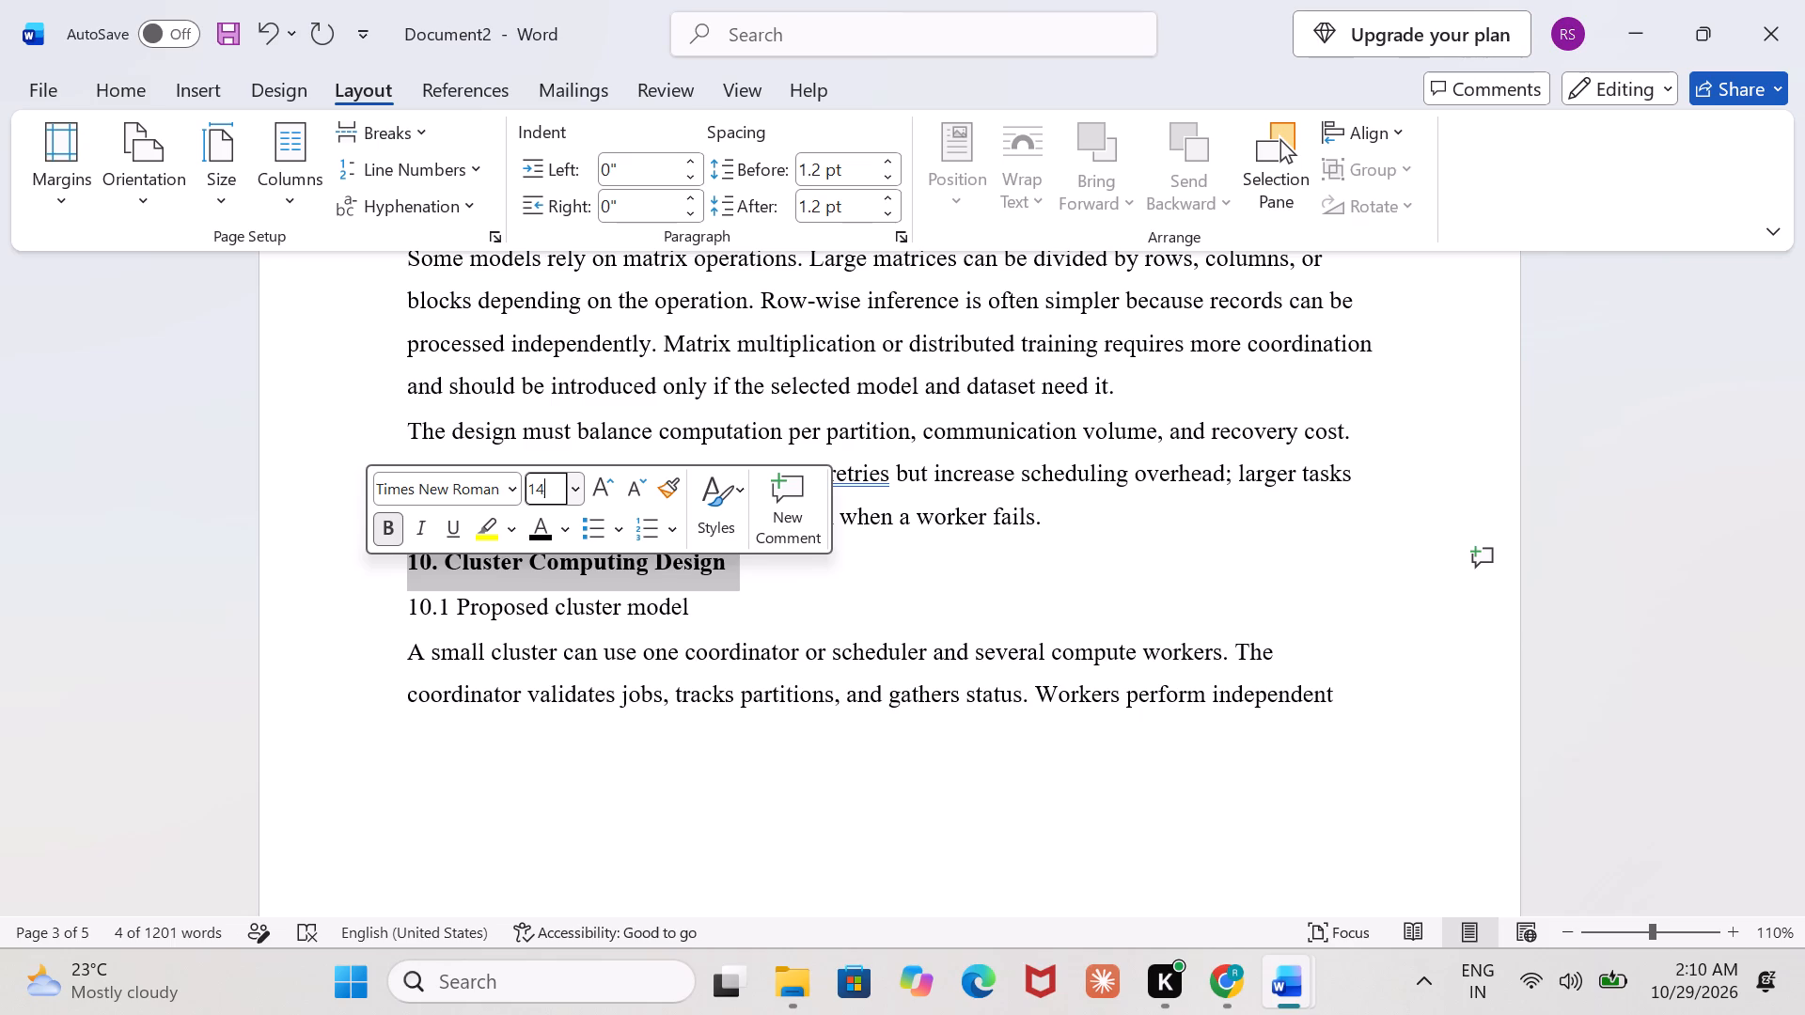
click(824, 611)
Make the subheadings "10.1 Proposed cluster model", "10.2 Heartbeat monitoring" and "10.3 Checkpointing" bold.
drag(723, 609, 405, 622)
click(419, 582)
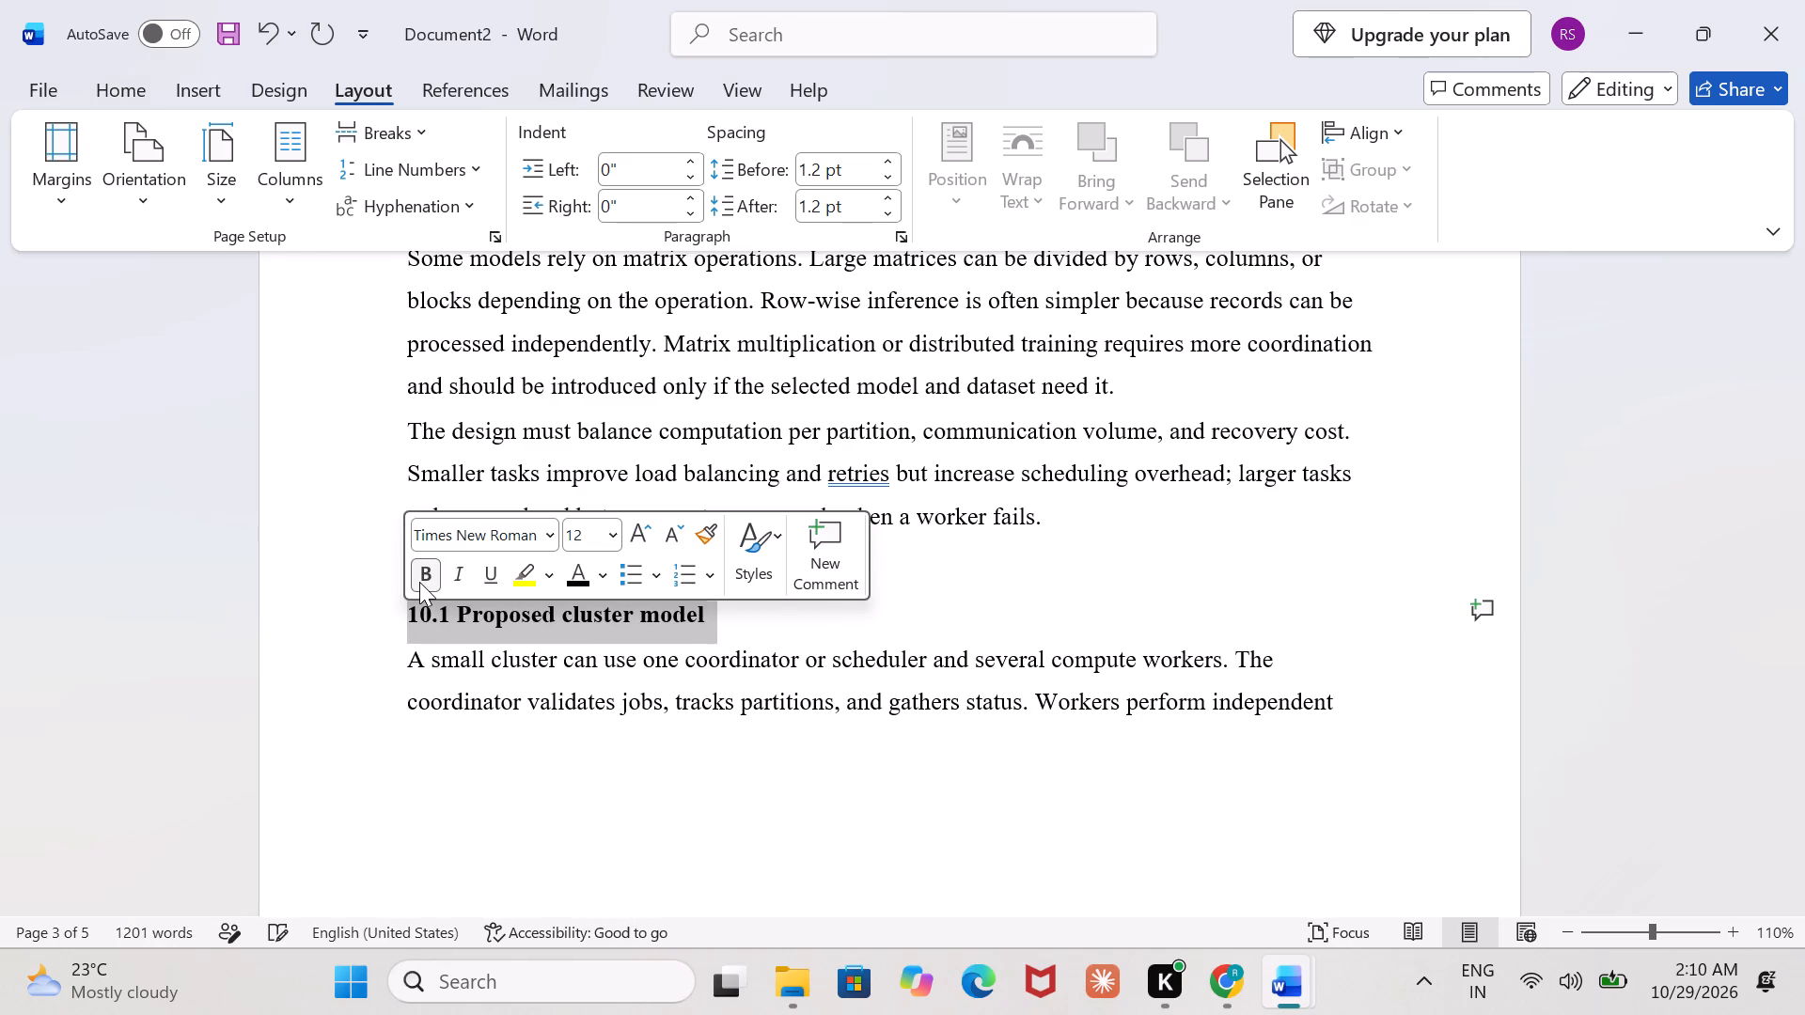
click(560, 755)
scroll(560, 755, down, 2)
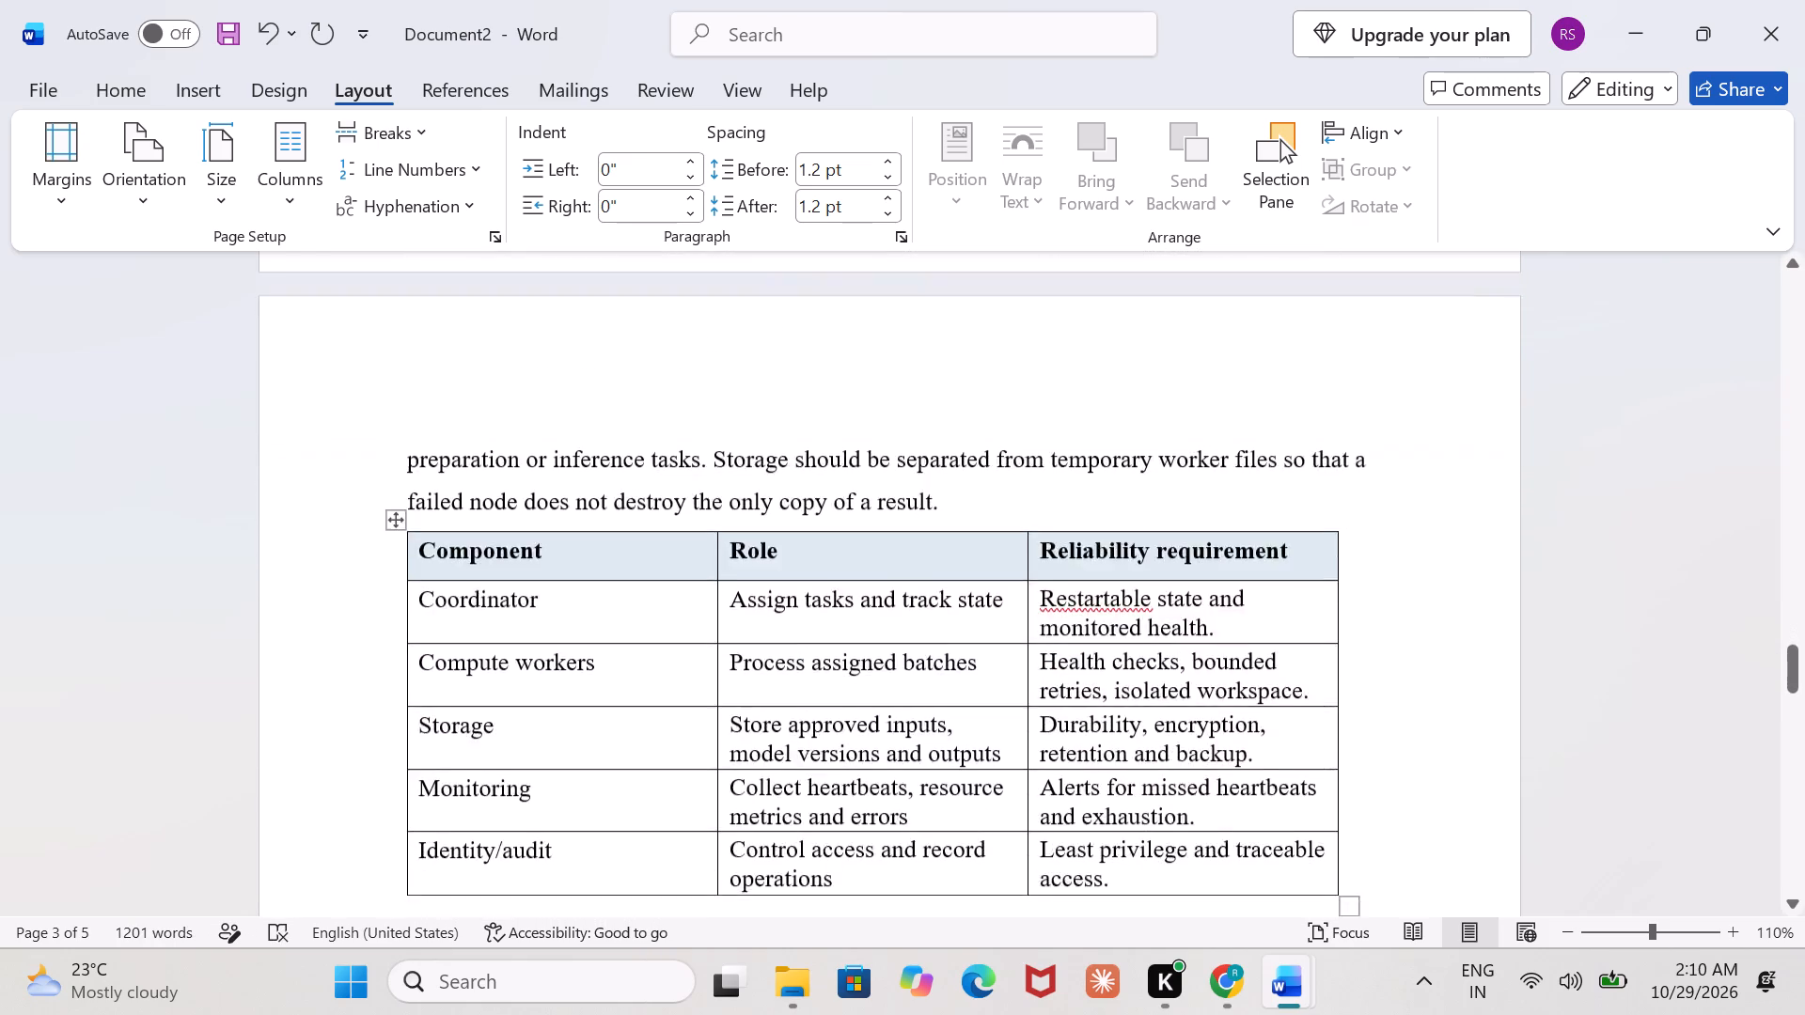
scroll(560, 755, down, 1)
drag(674, 518, 472, 535)
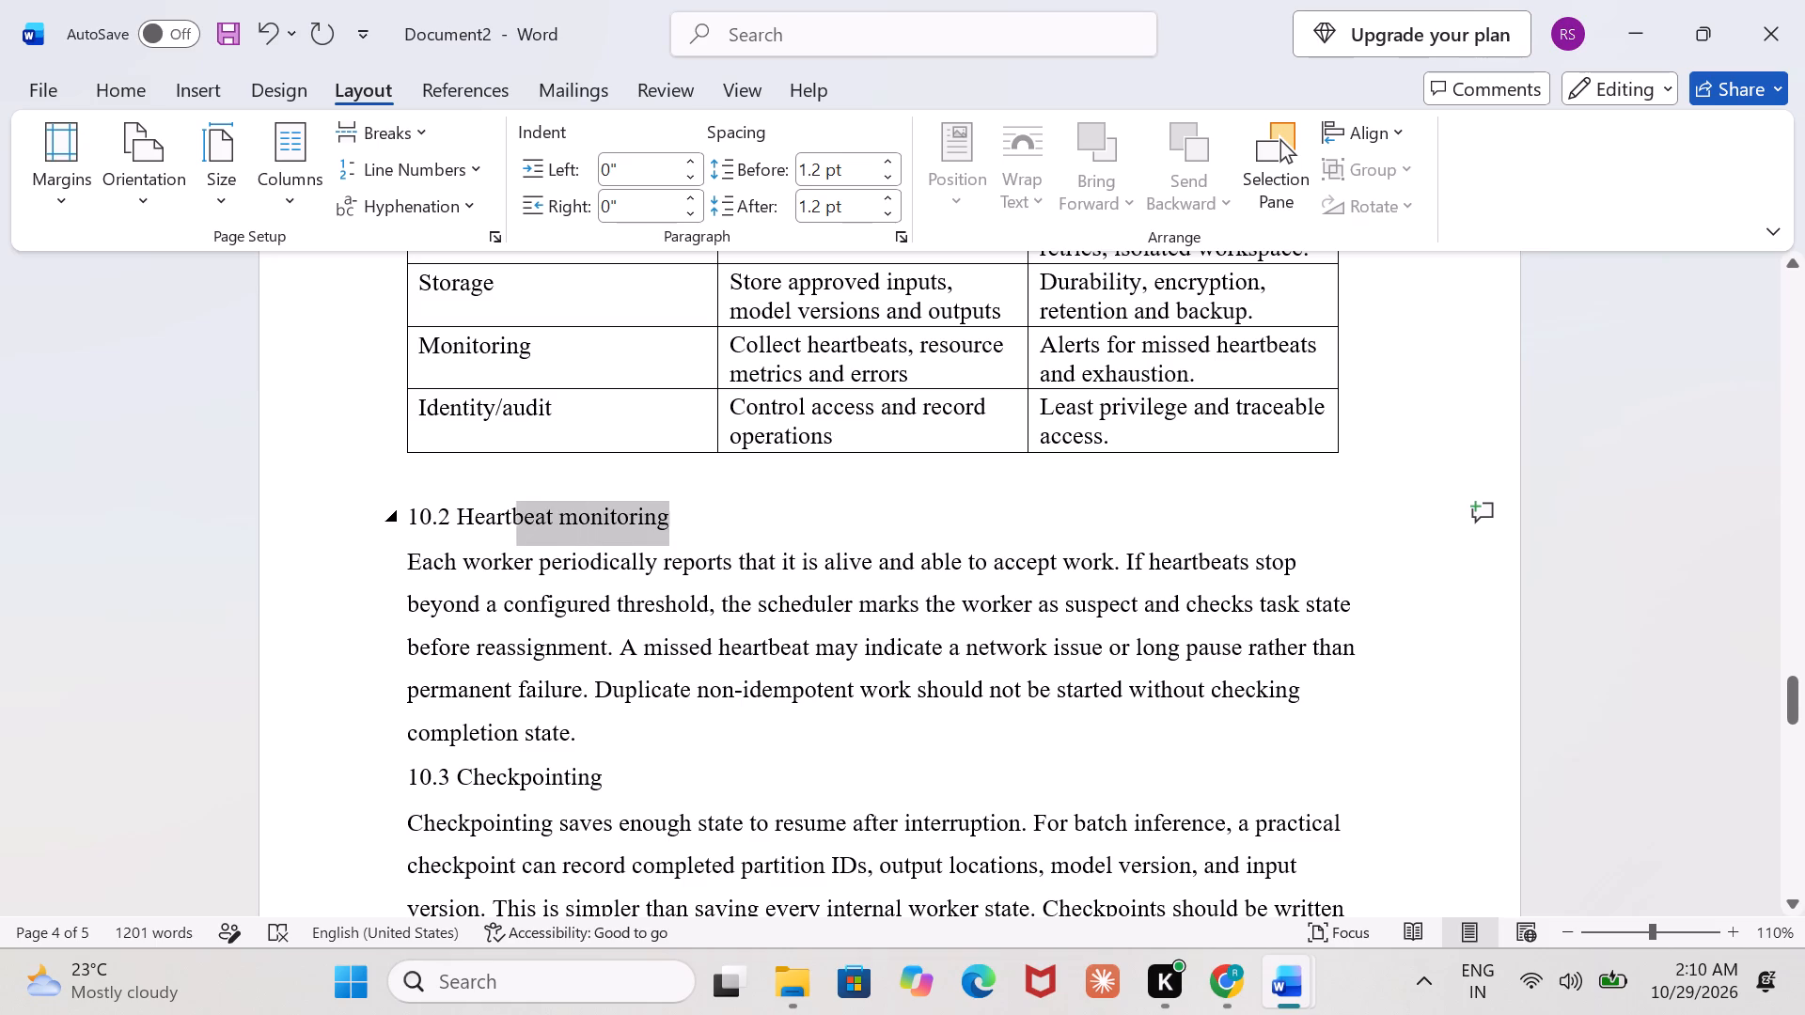
drag(472, 535, 398, 523)
click(408, 483)
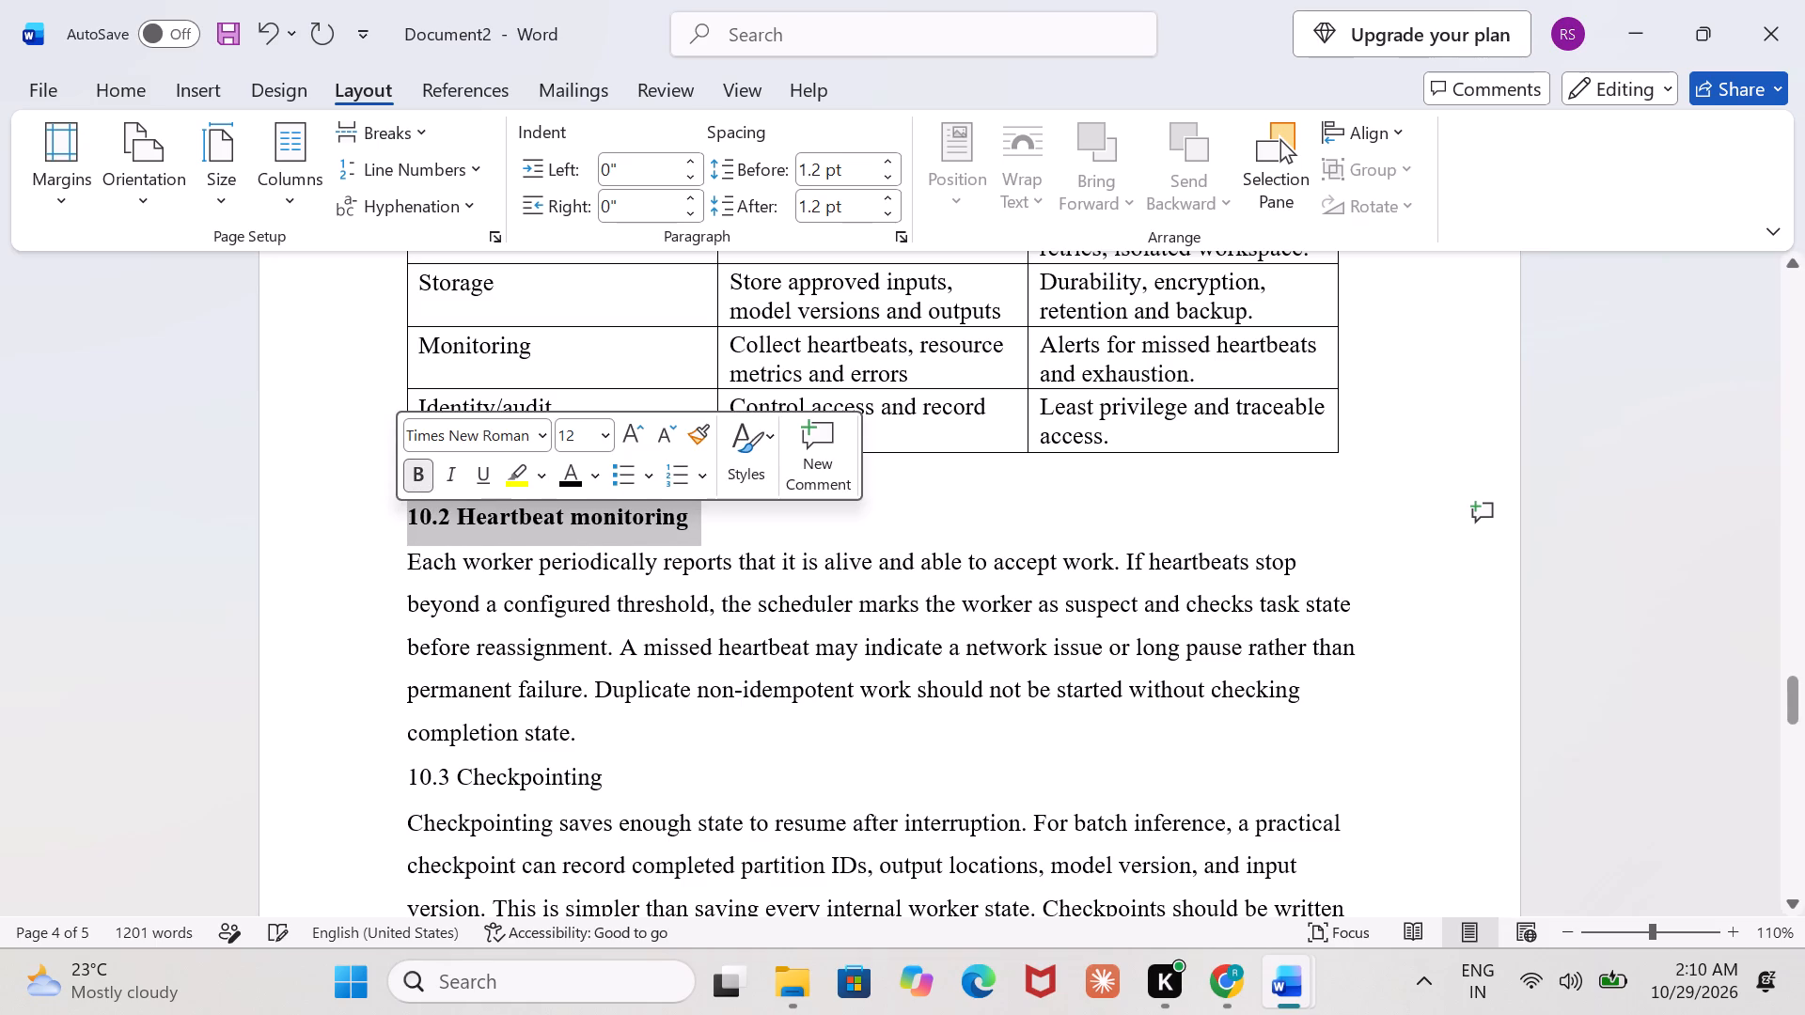
drag(611, 775, 387, 769)
click(402, 716)
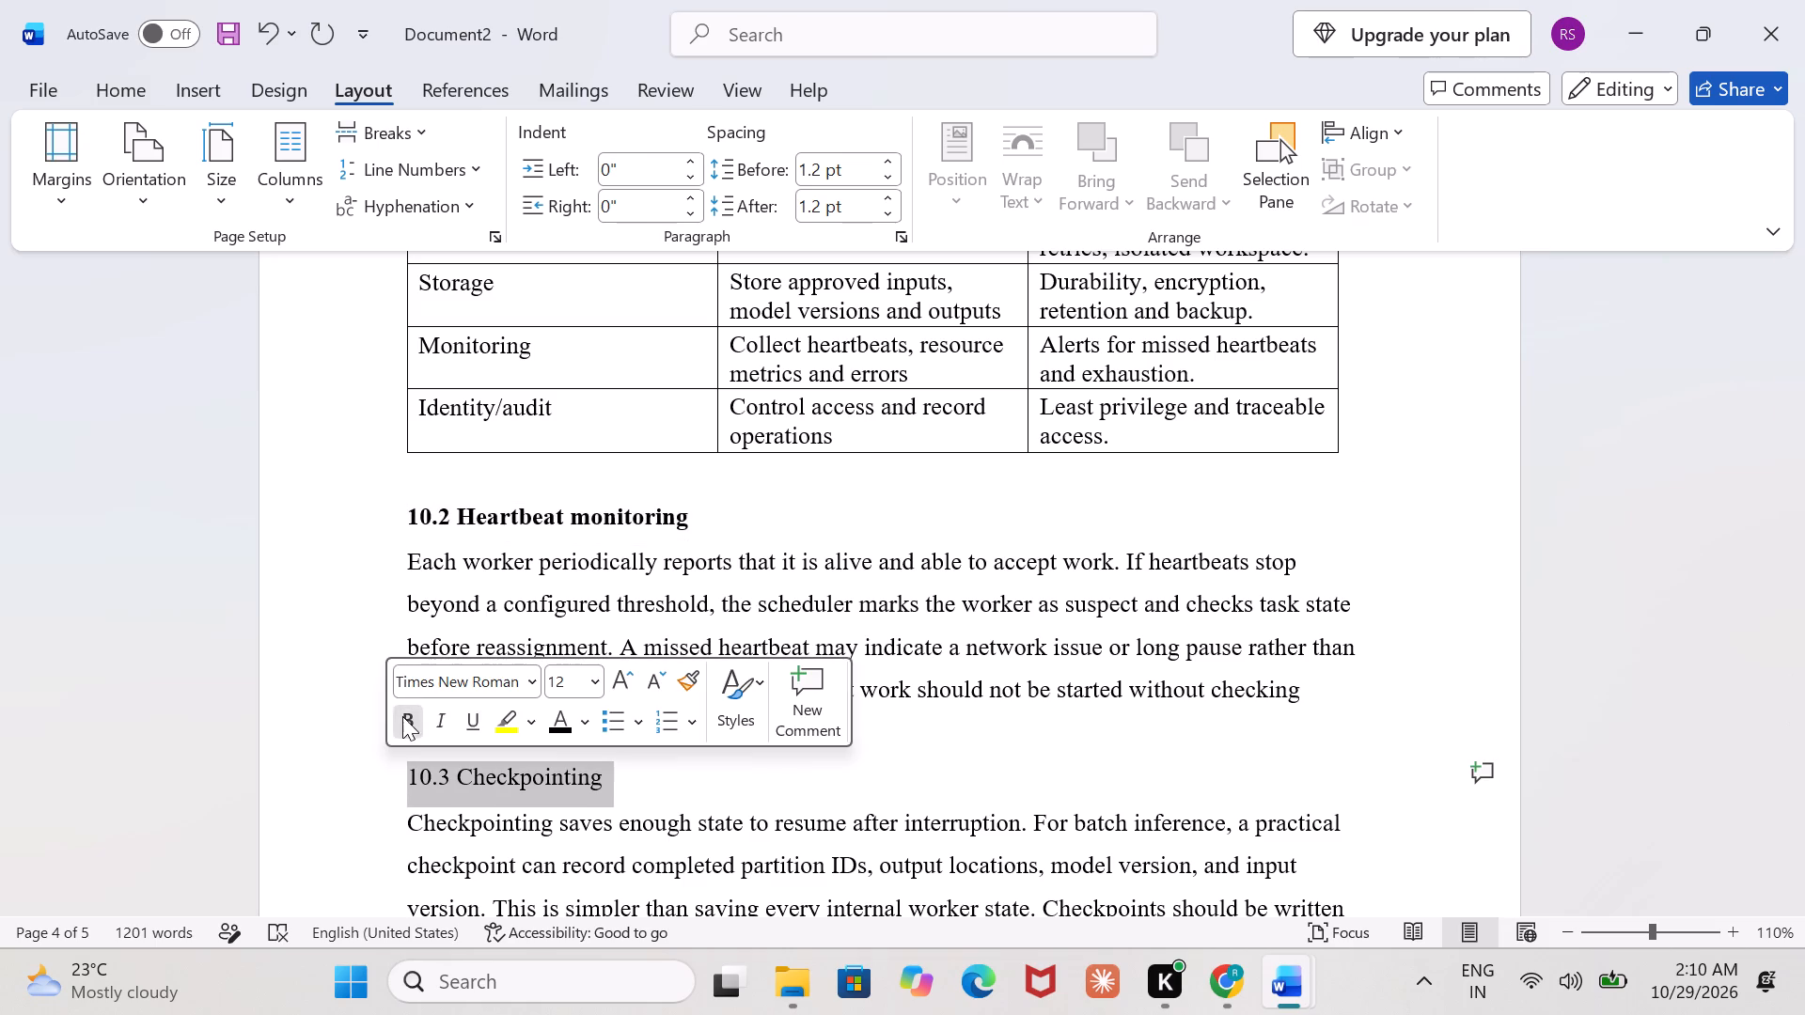
Make the subheadings "10.4 Failover and failback" and "10.5 Reliability workflow" bold.
scroll(402, 716, down, 1)
scroll(486, 787, down, 1)
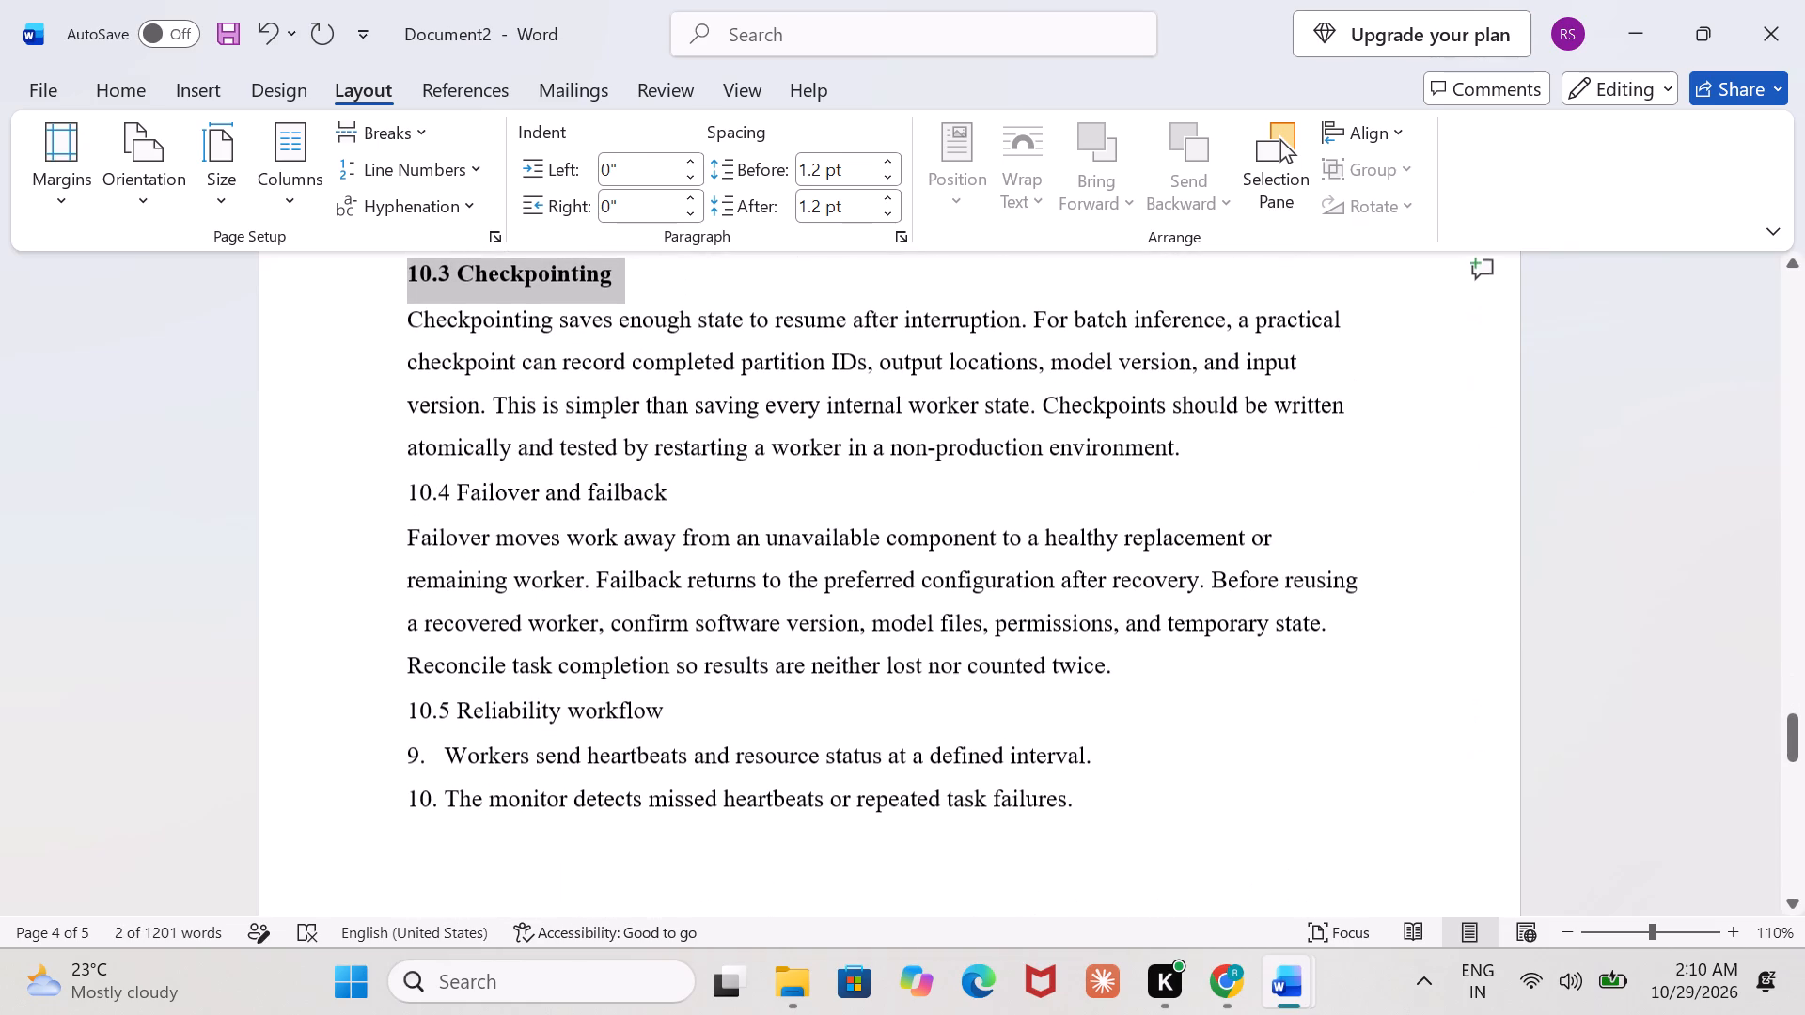
drag(667, 496, 384, 499)
click(410, 453)
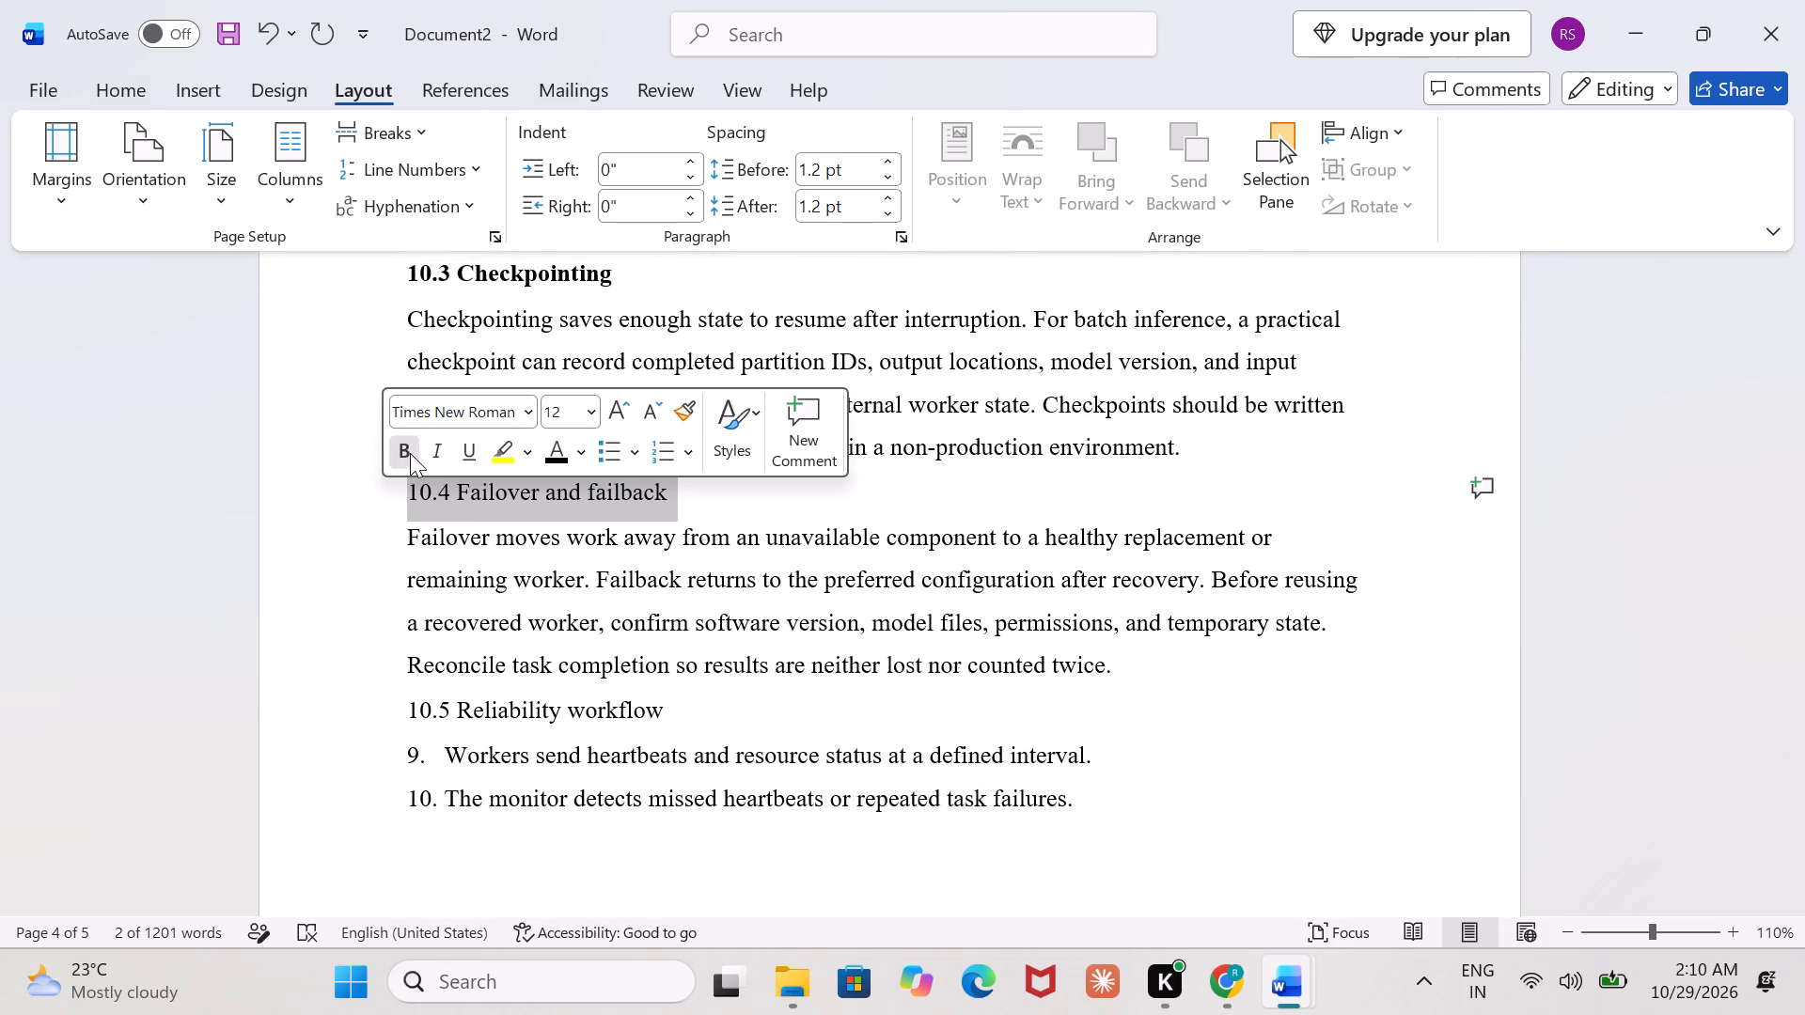
drag(682, 711, 394, 696)
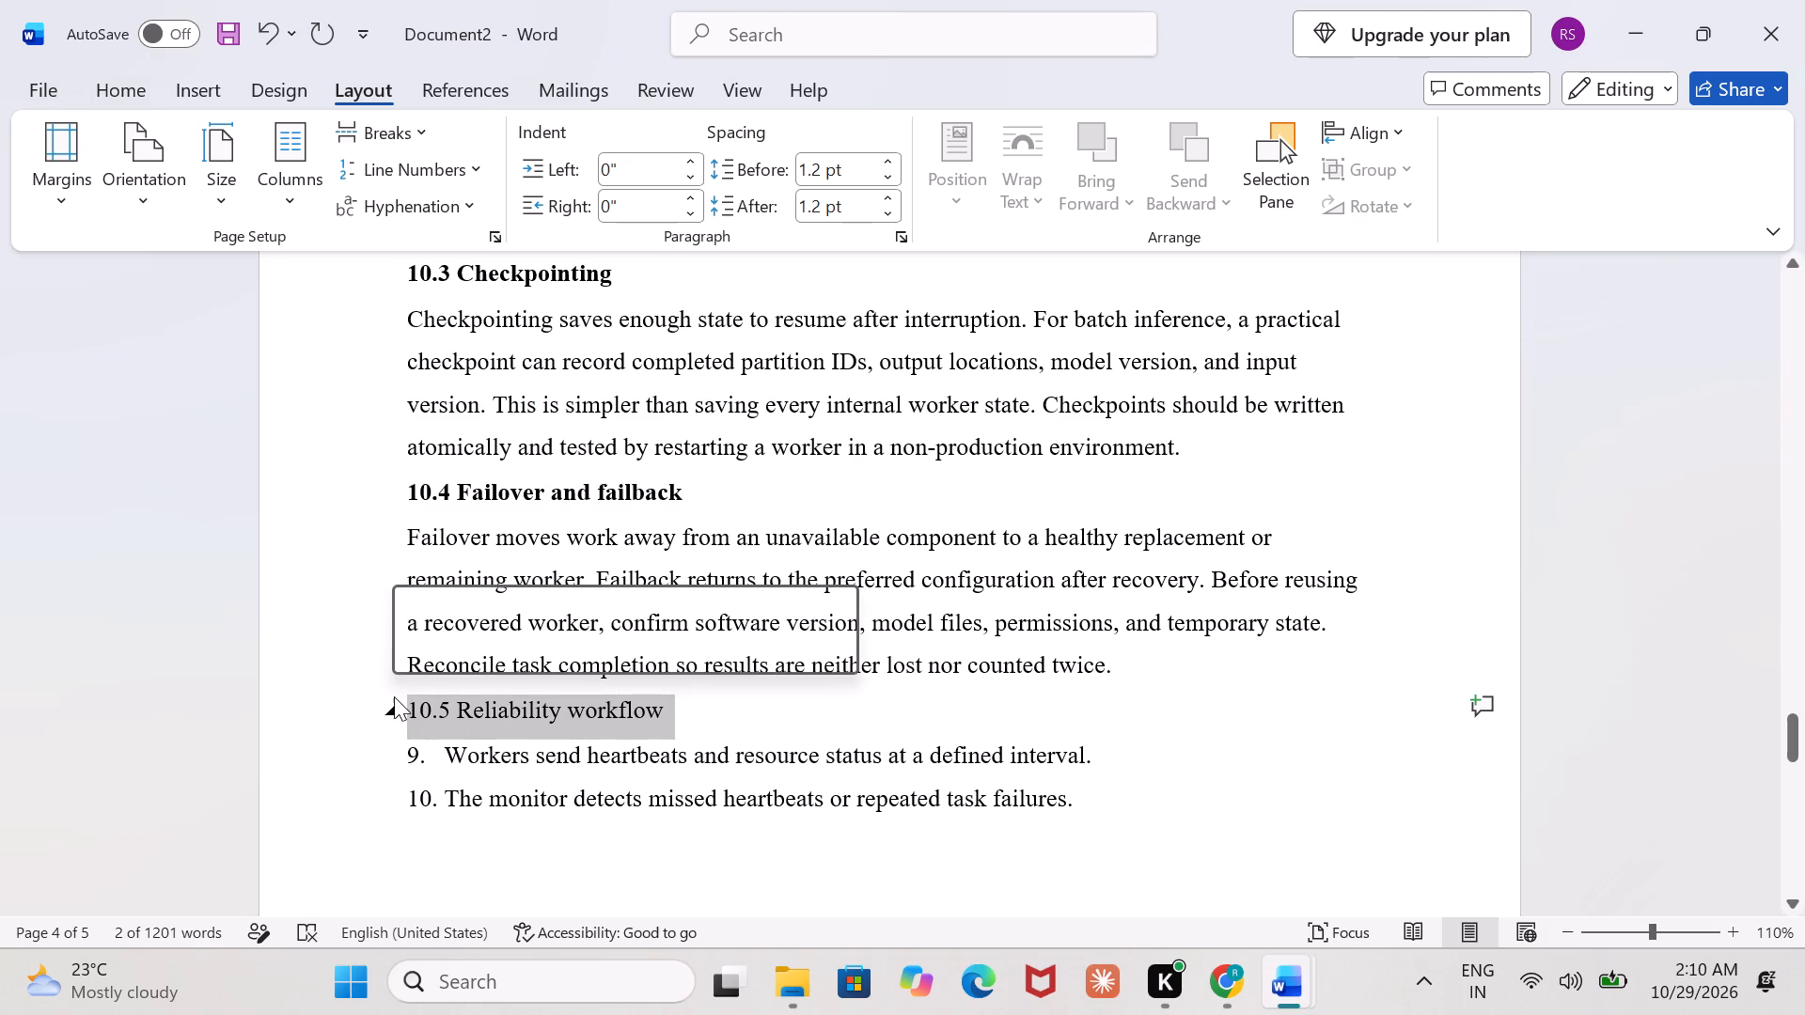
click(416, 658)
Set the font size of the whole Risk, Effect and Mitigation table in section 10.5 to 9.
scroll(508, 794, down, 1)
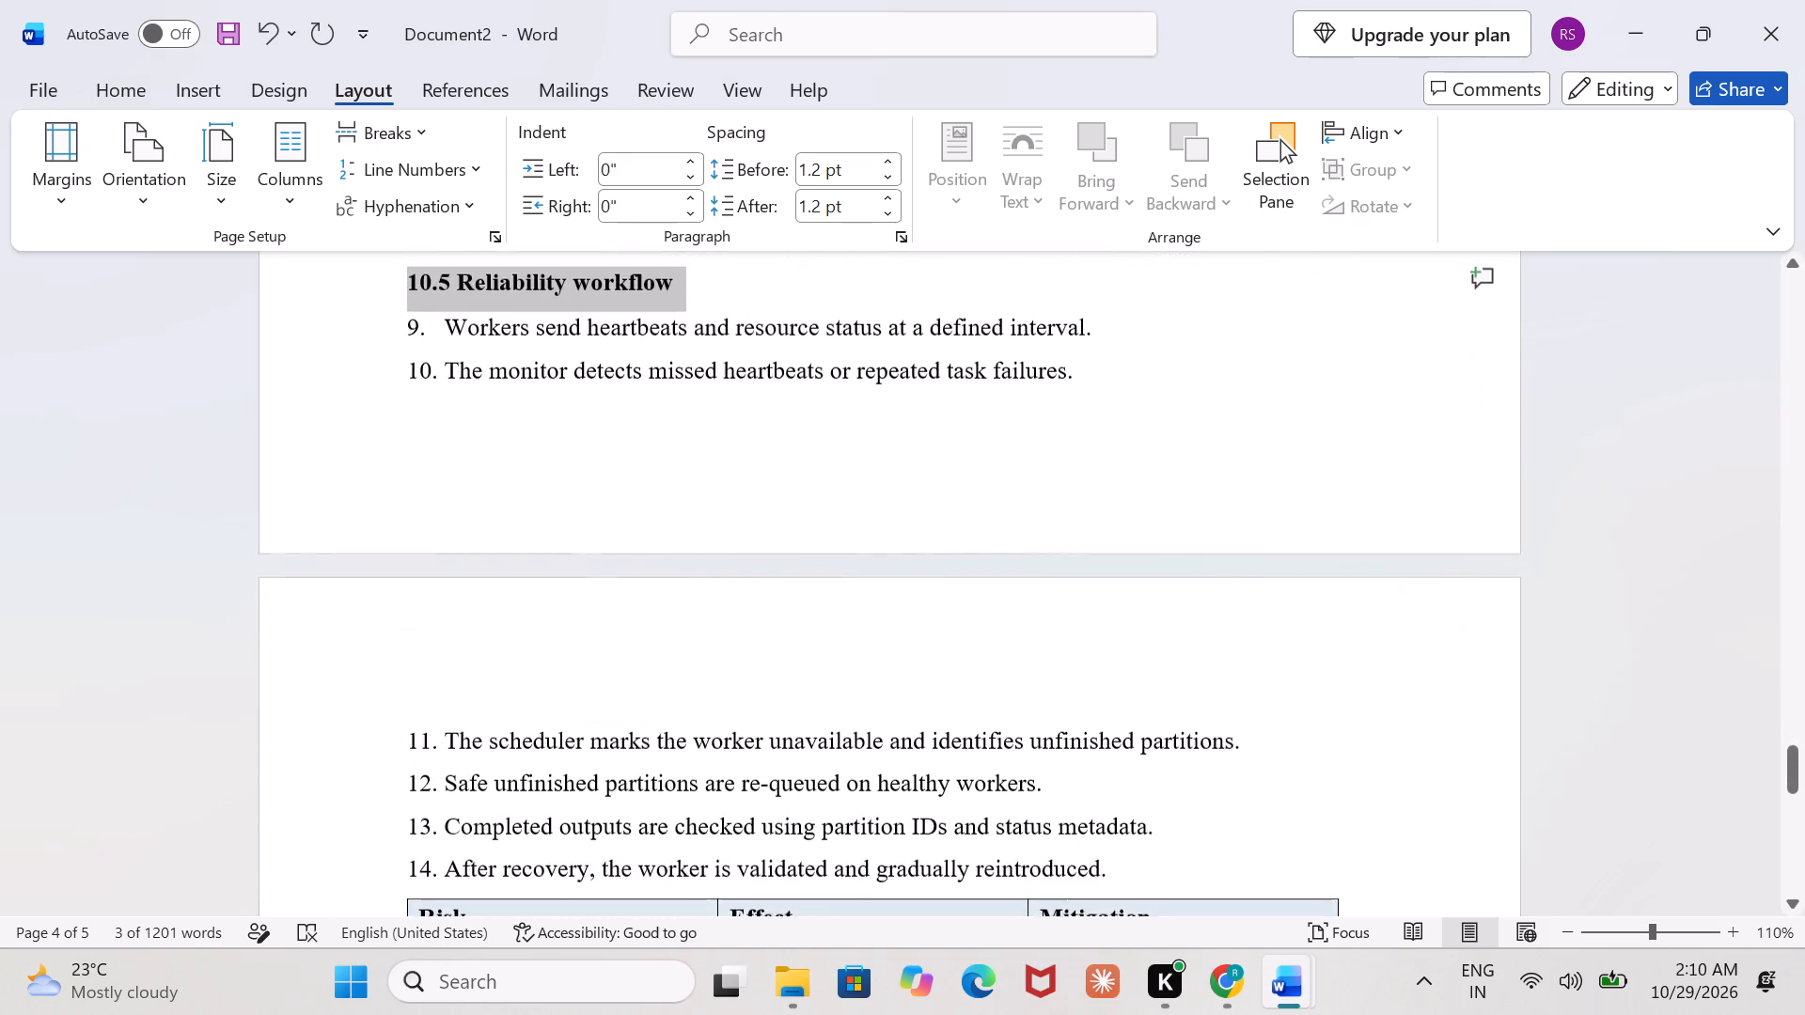
scroll(508, 794, down, 2)
scroll(508, 794, up, 1)
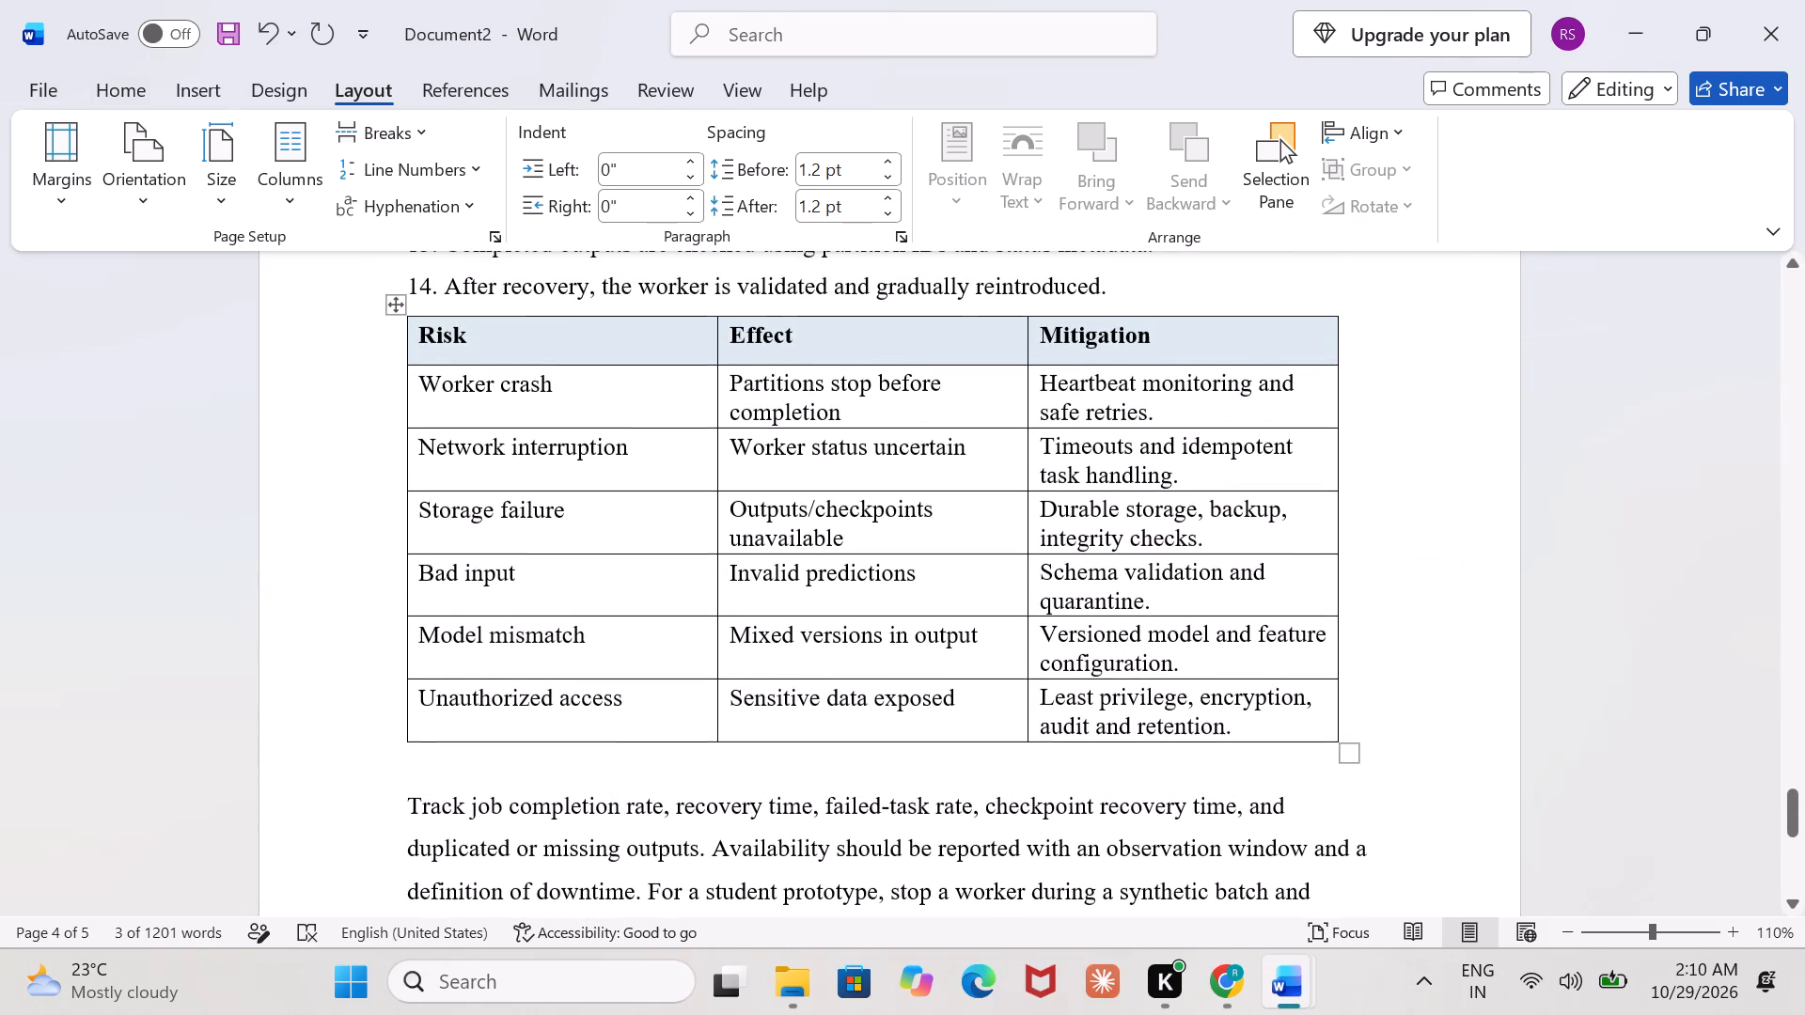
drag(1297, 737, 424, 355)
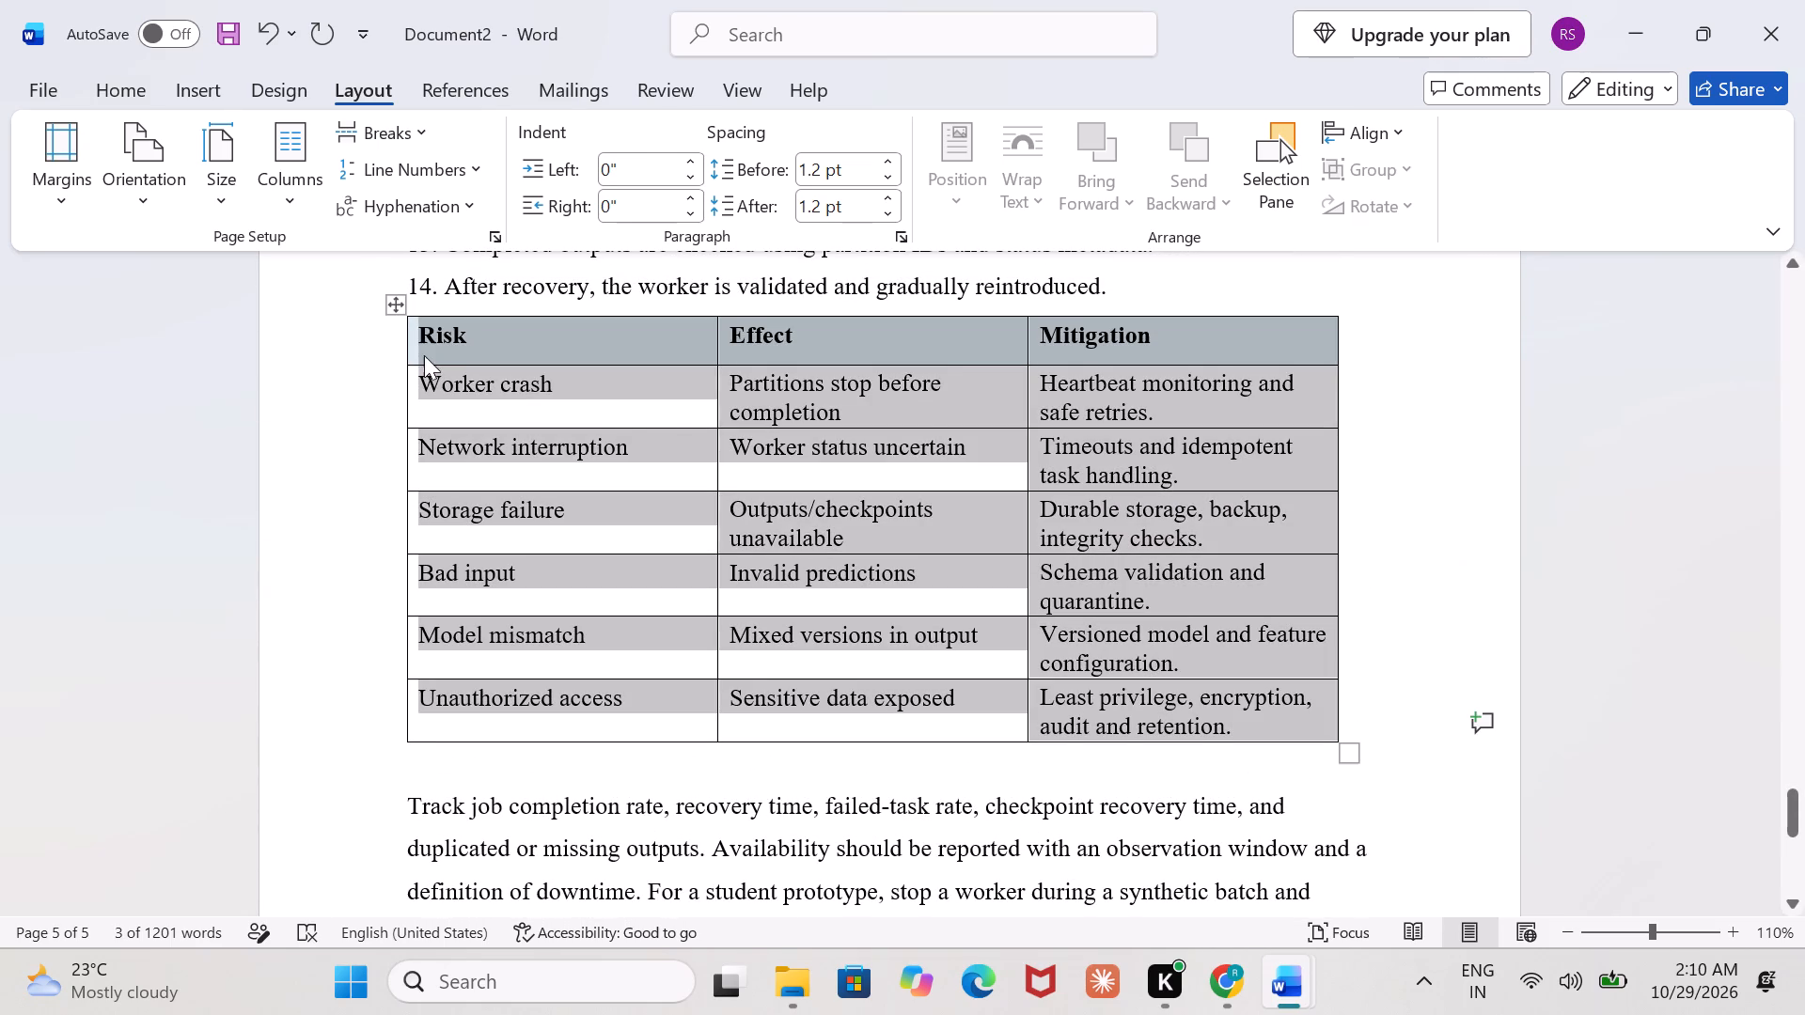
click(563, 409)
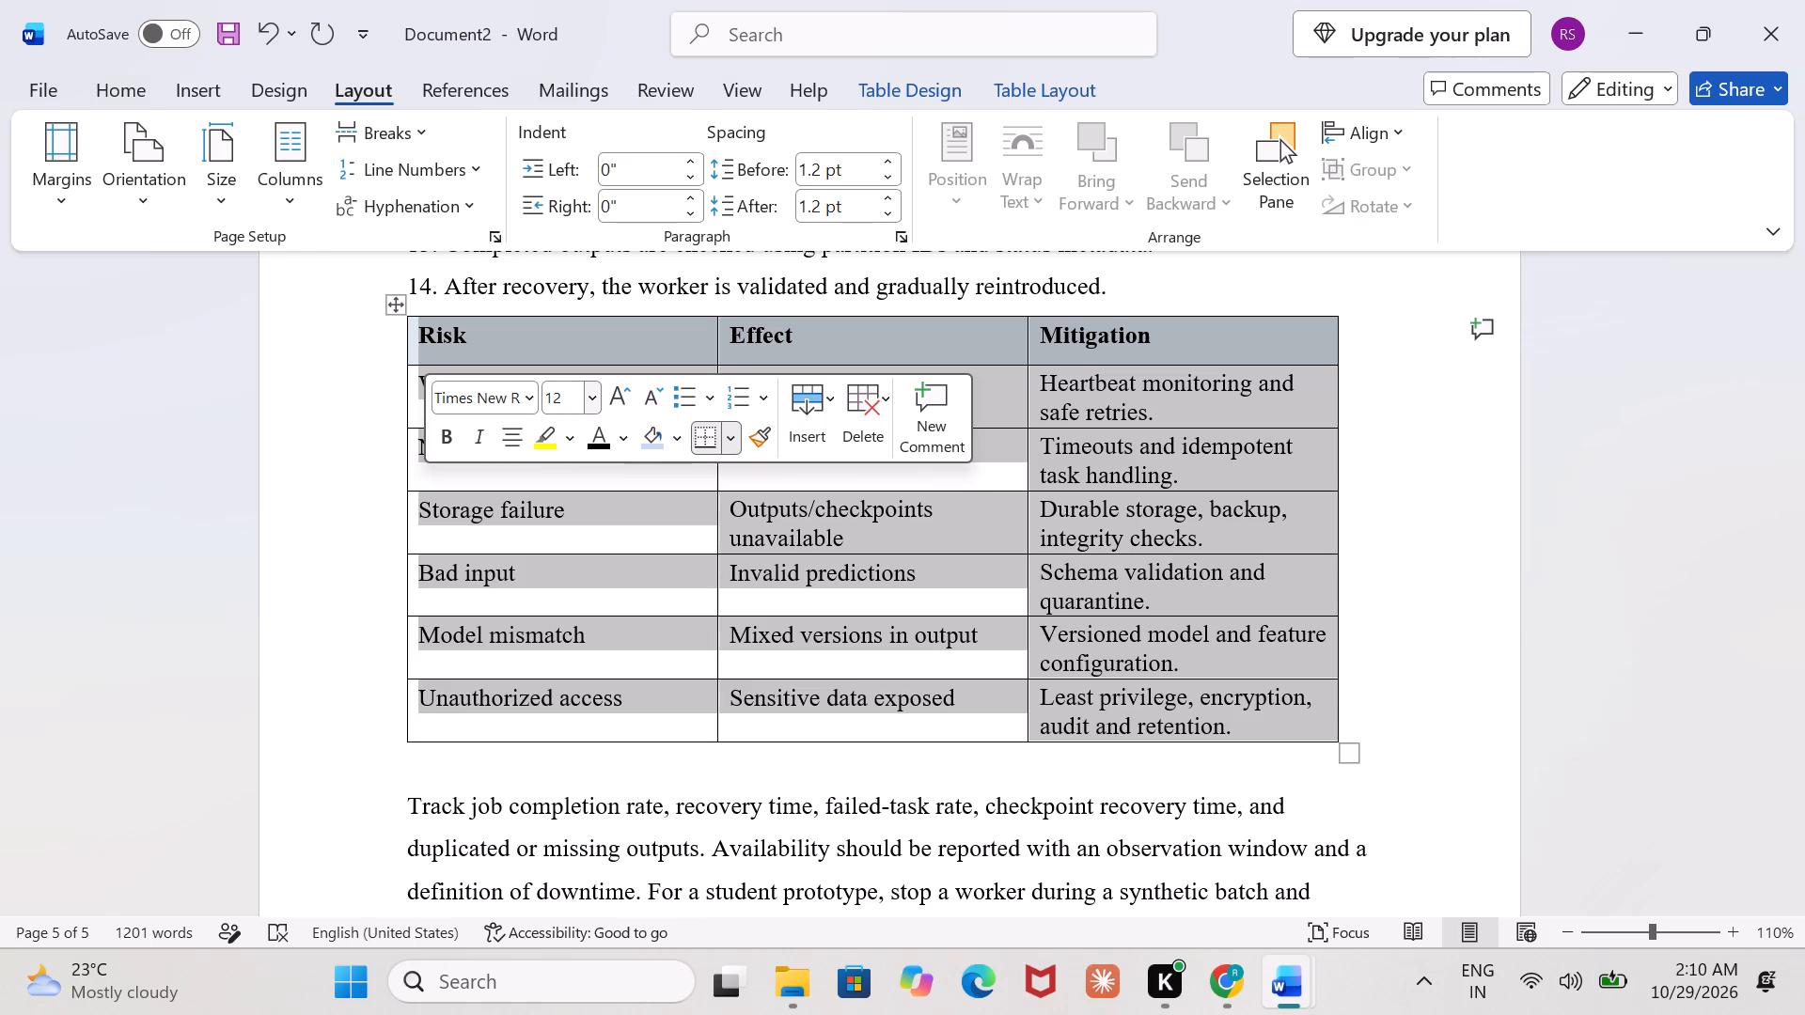
click(567, 392)
key(BackSpace)
key(9)
click(1430, 701)
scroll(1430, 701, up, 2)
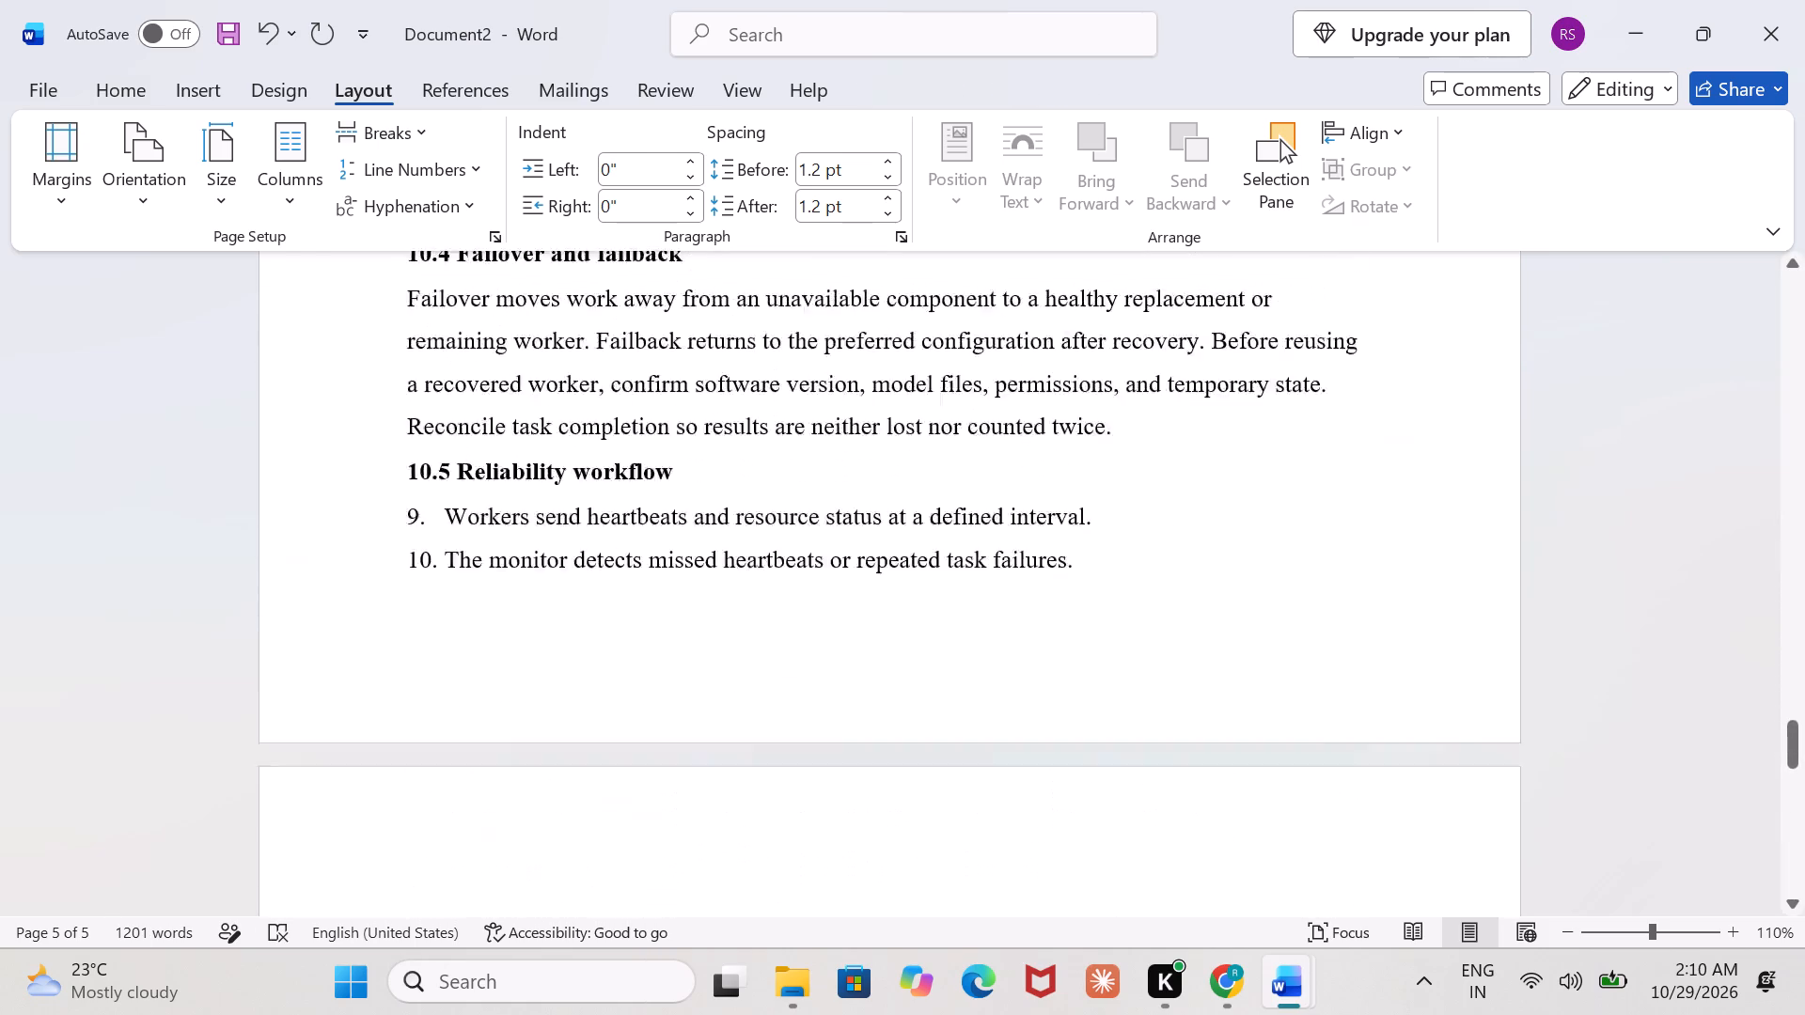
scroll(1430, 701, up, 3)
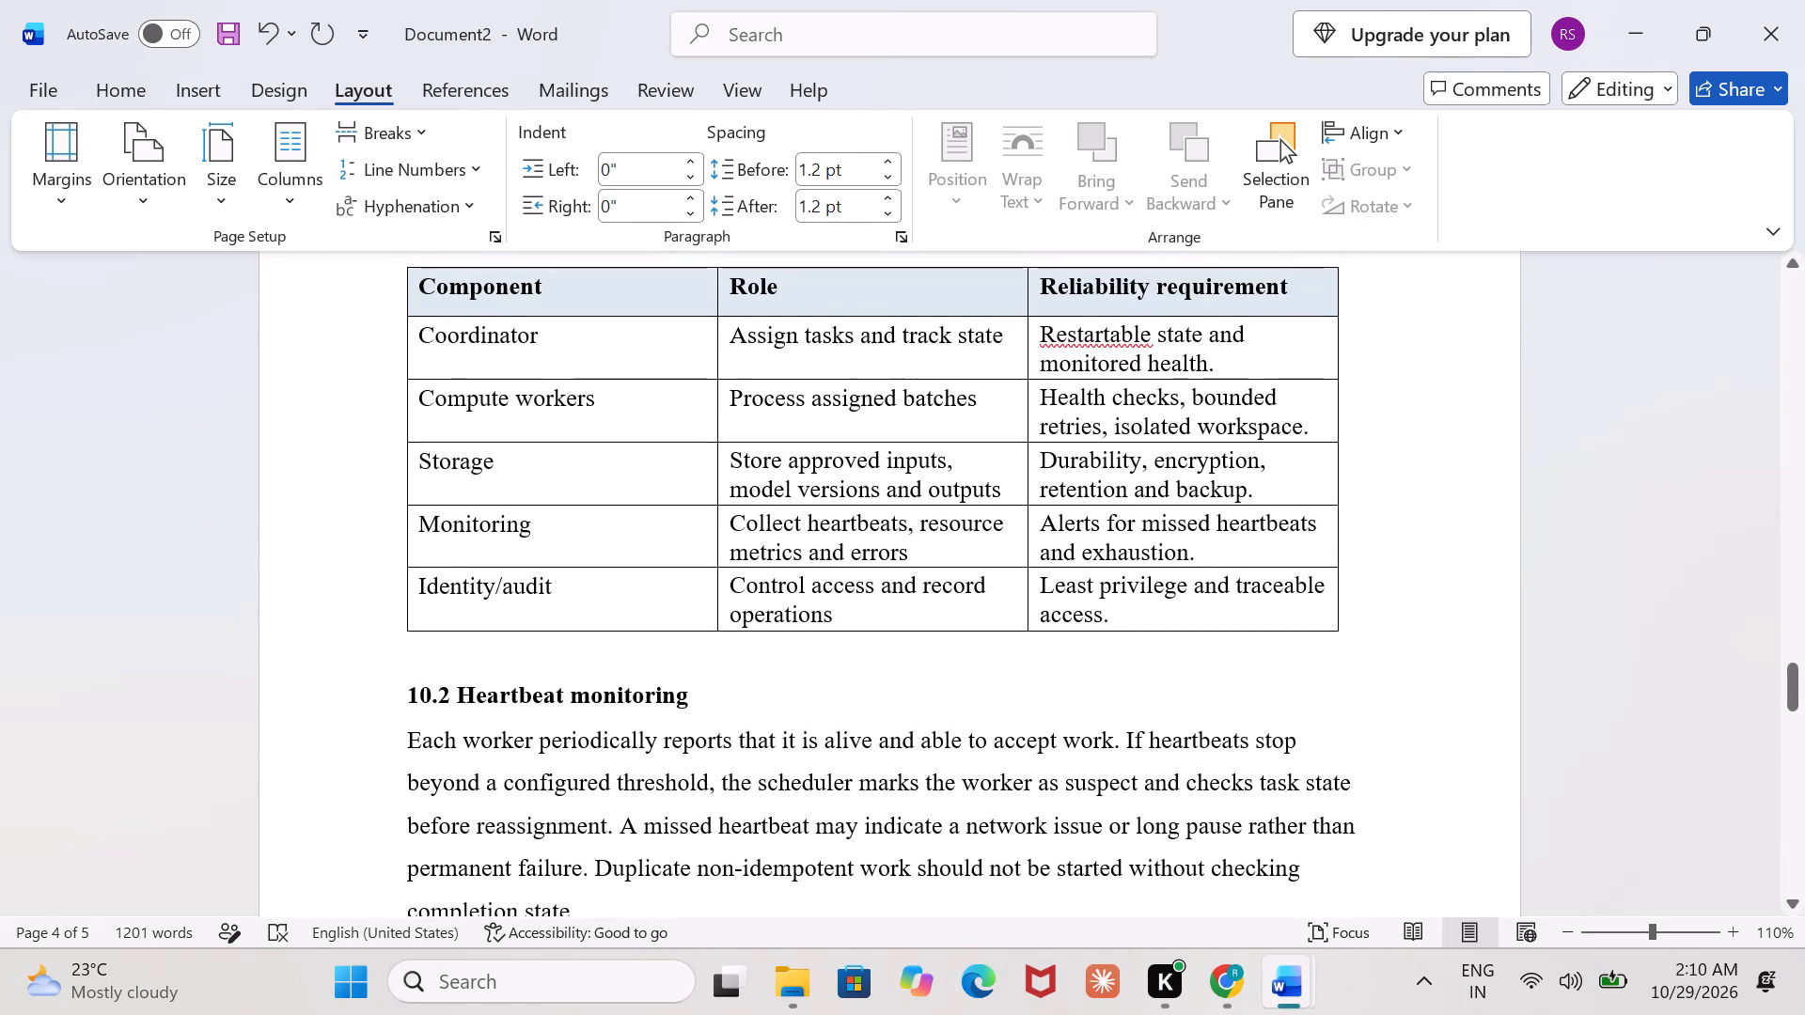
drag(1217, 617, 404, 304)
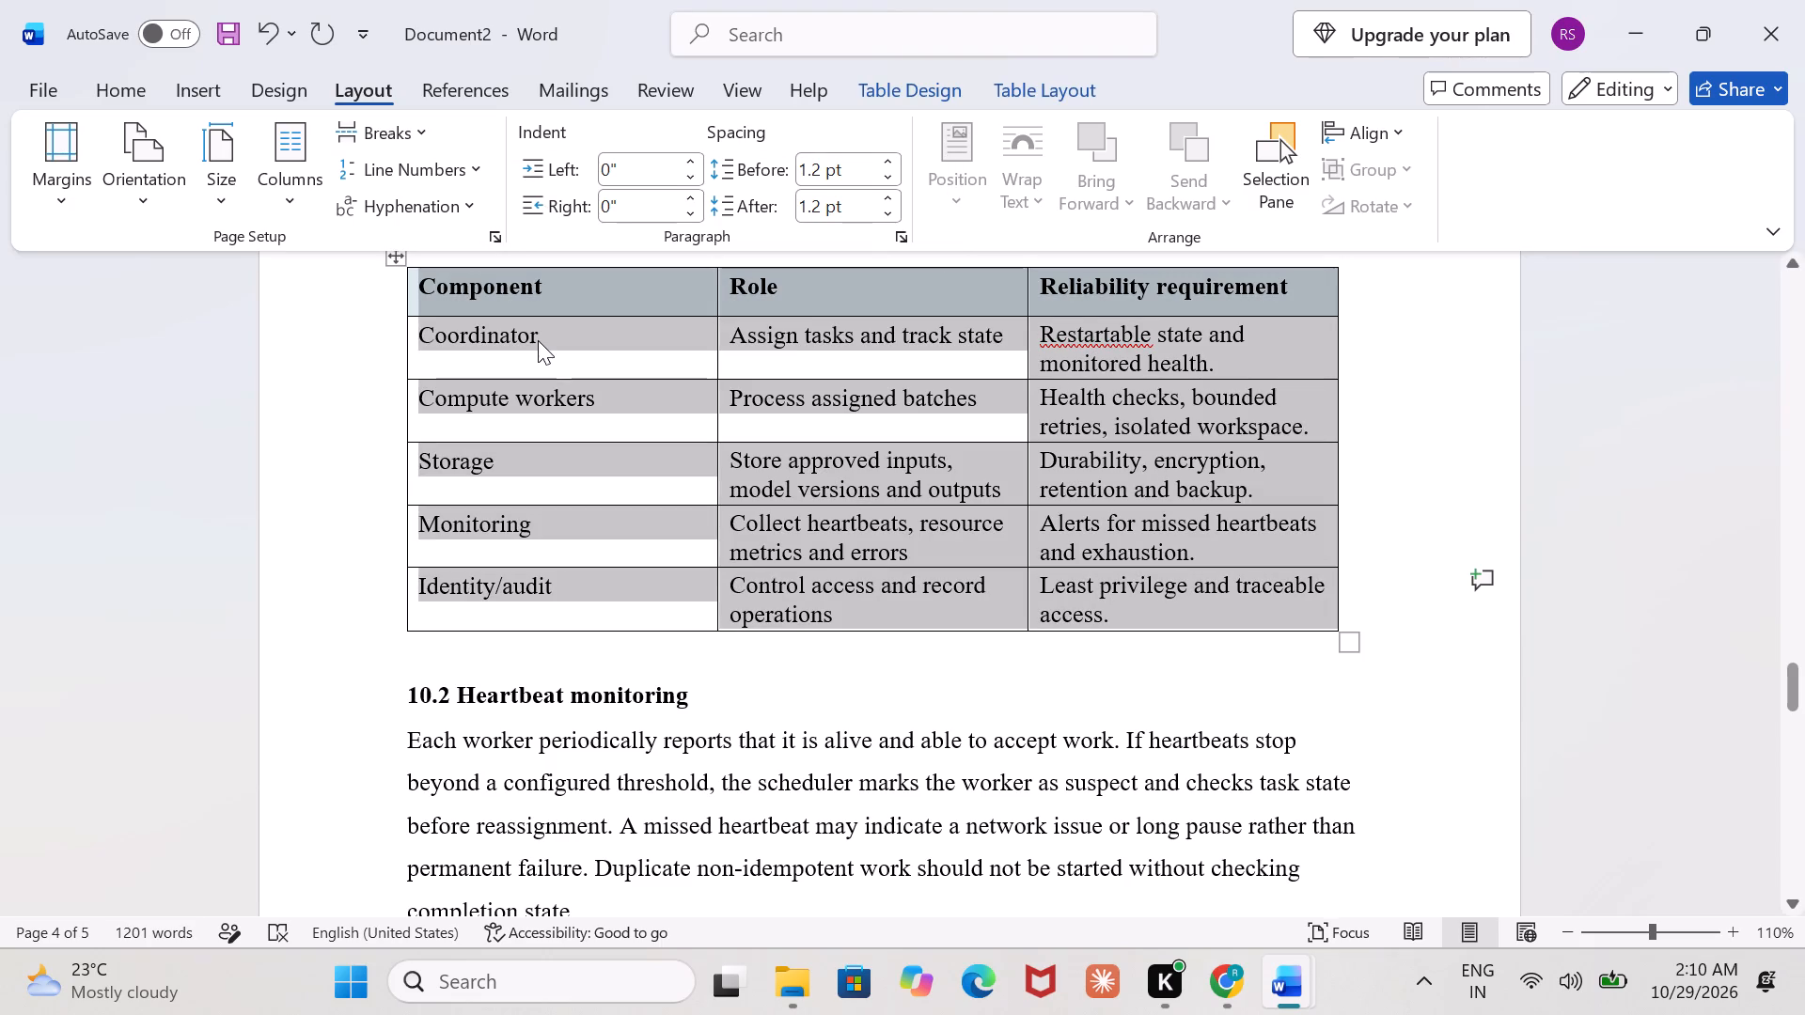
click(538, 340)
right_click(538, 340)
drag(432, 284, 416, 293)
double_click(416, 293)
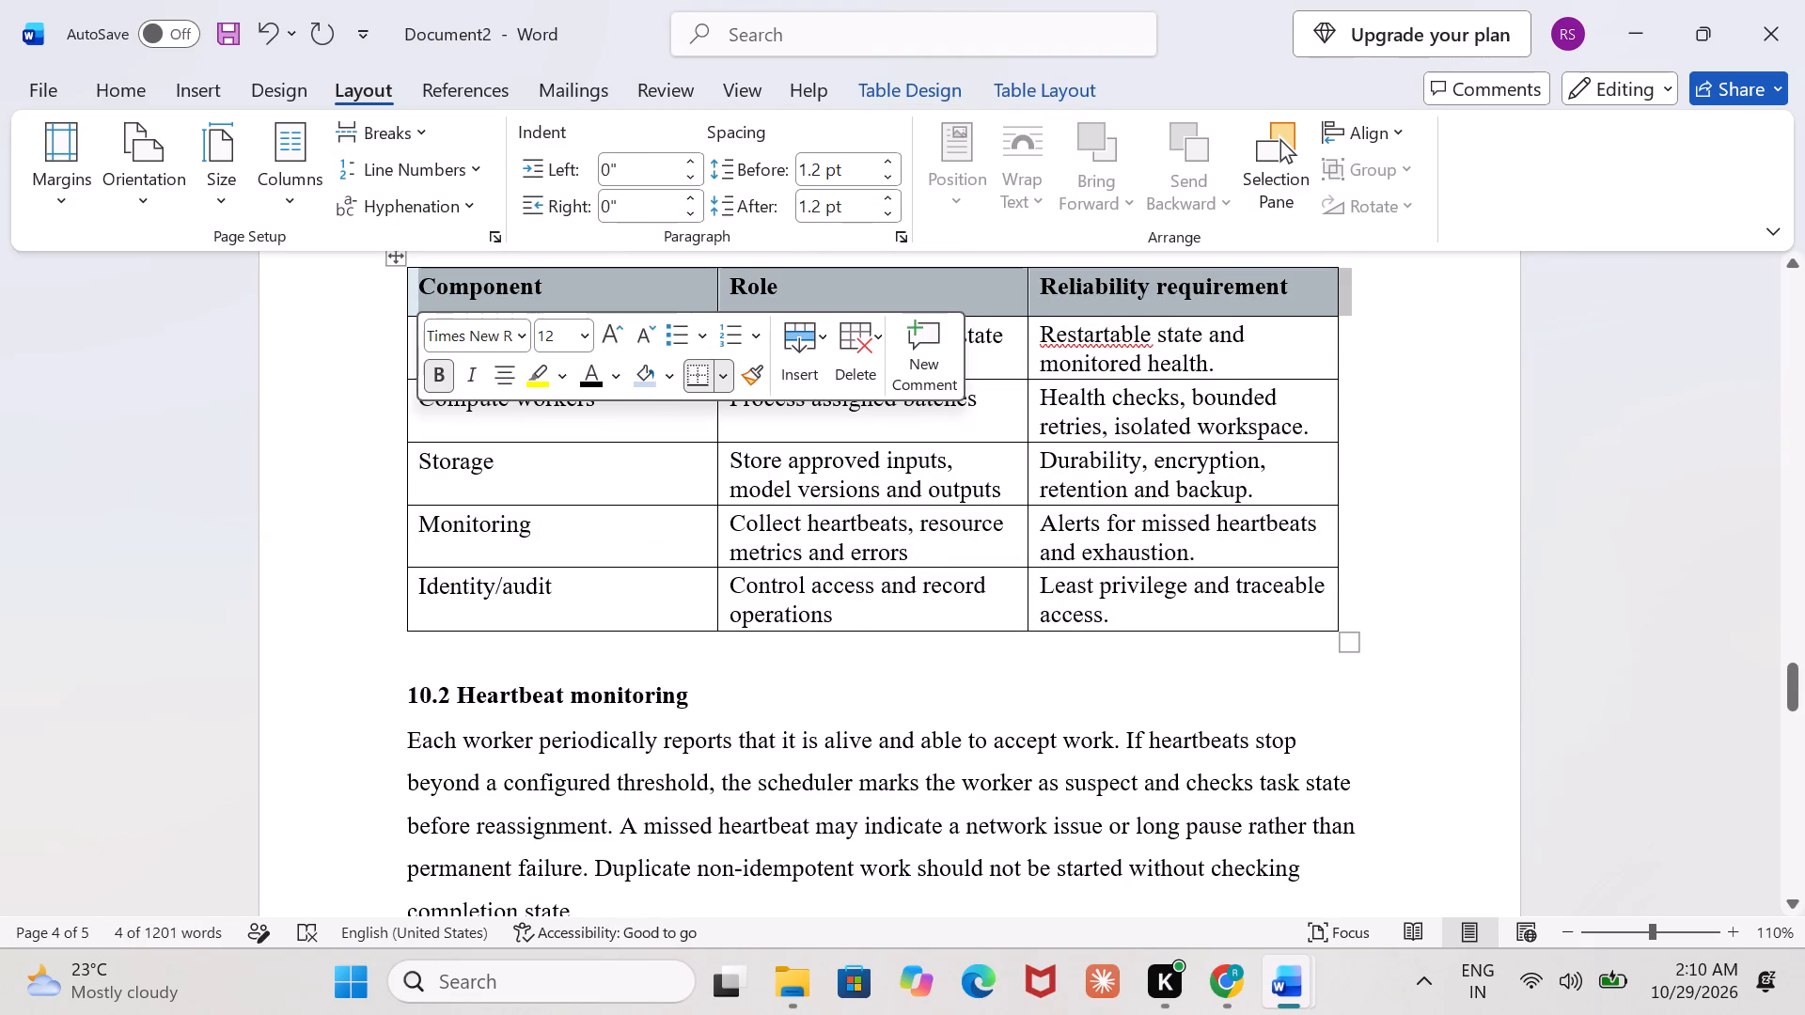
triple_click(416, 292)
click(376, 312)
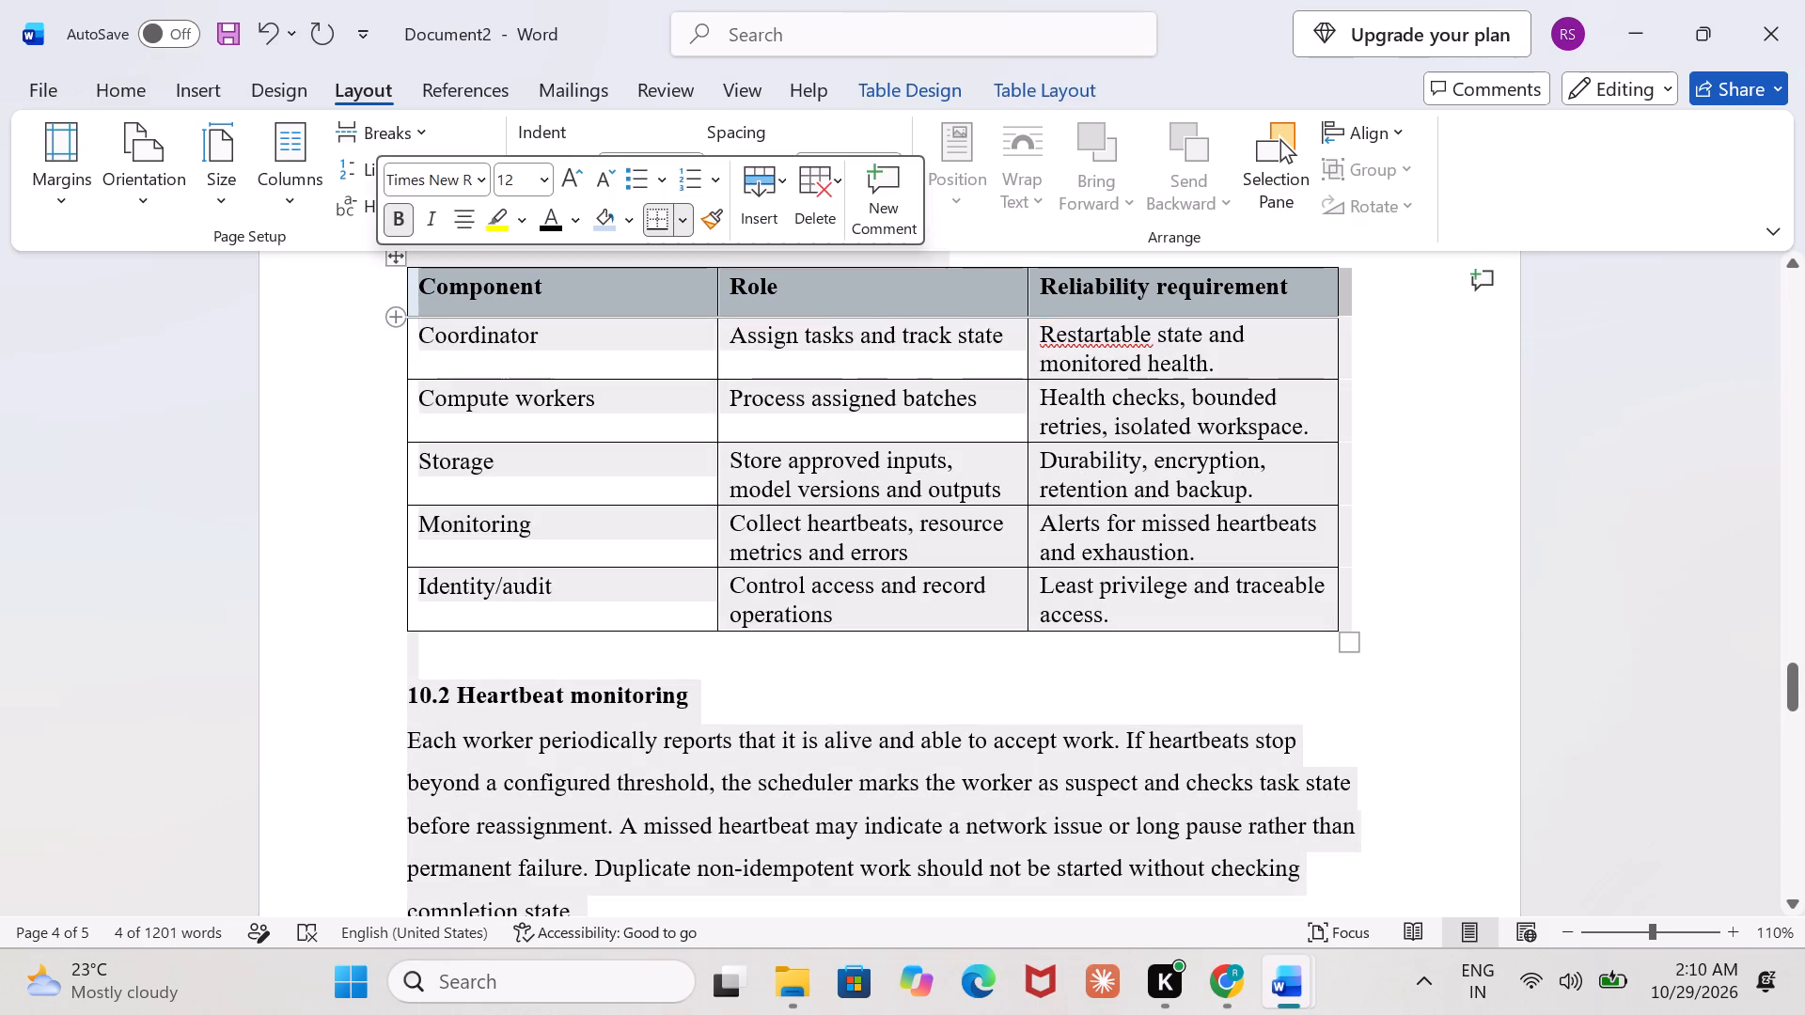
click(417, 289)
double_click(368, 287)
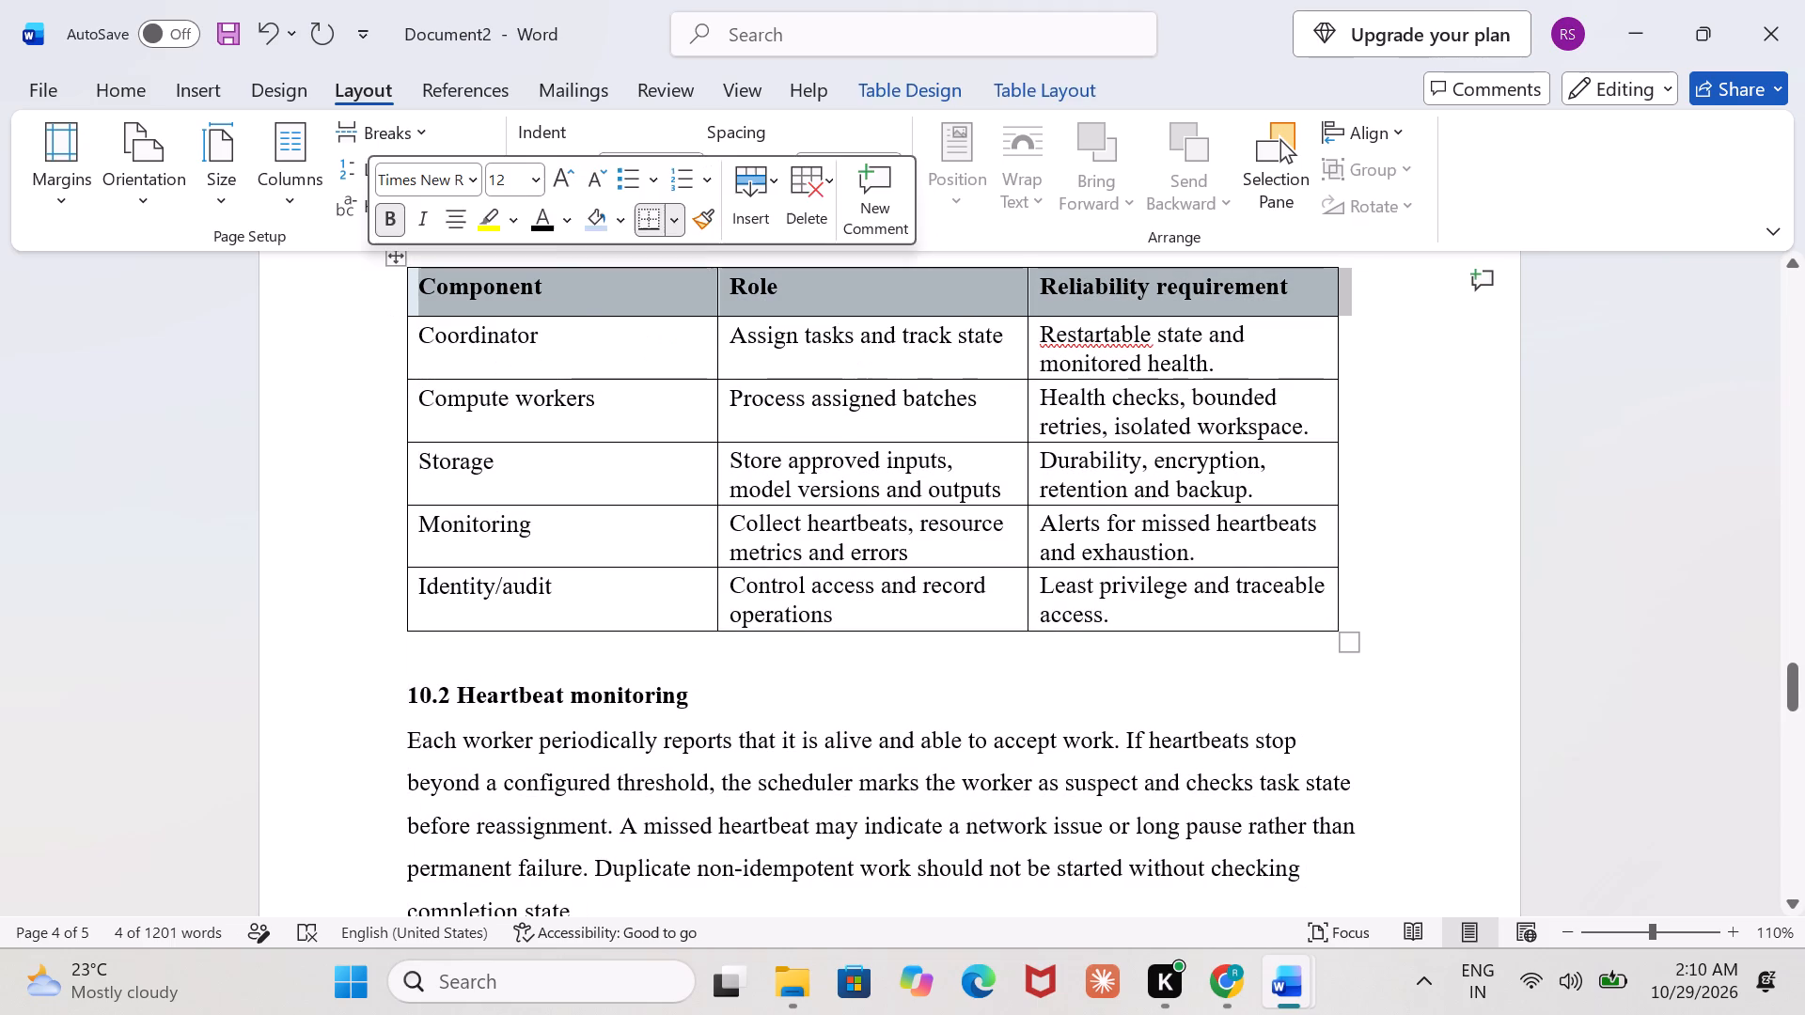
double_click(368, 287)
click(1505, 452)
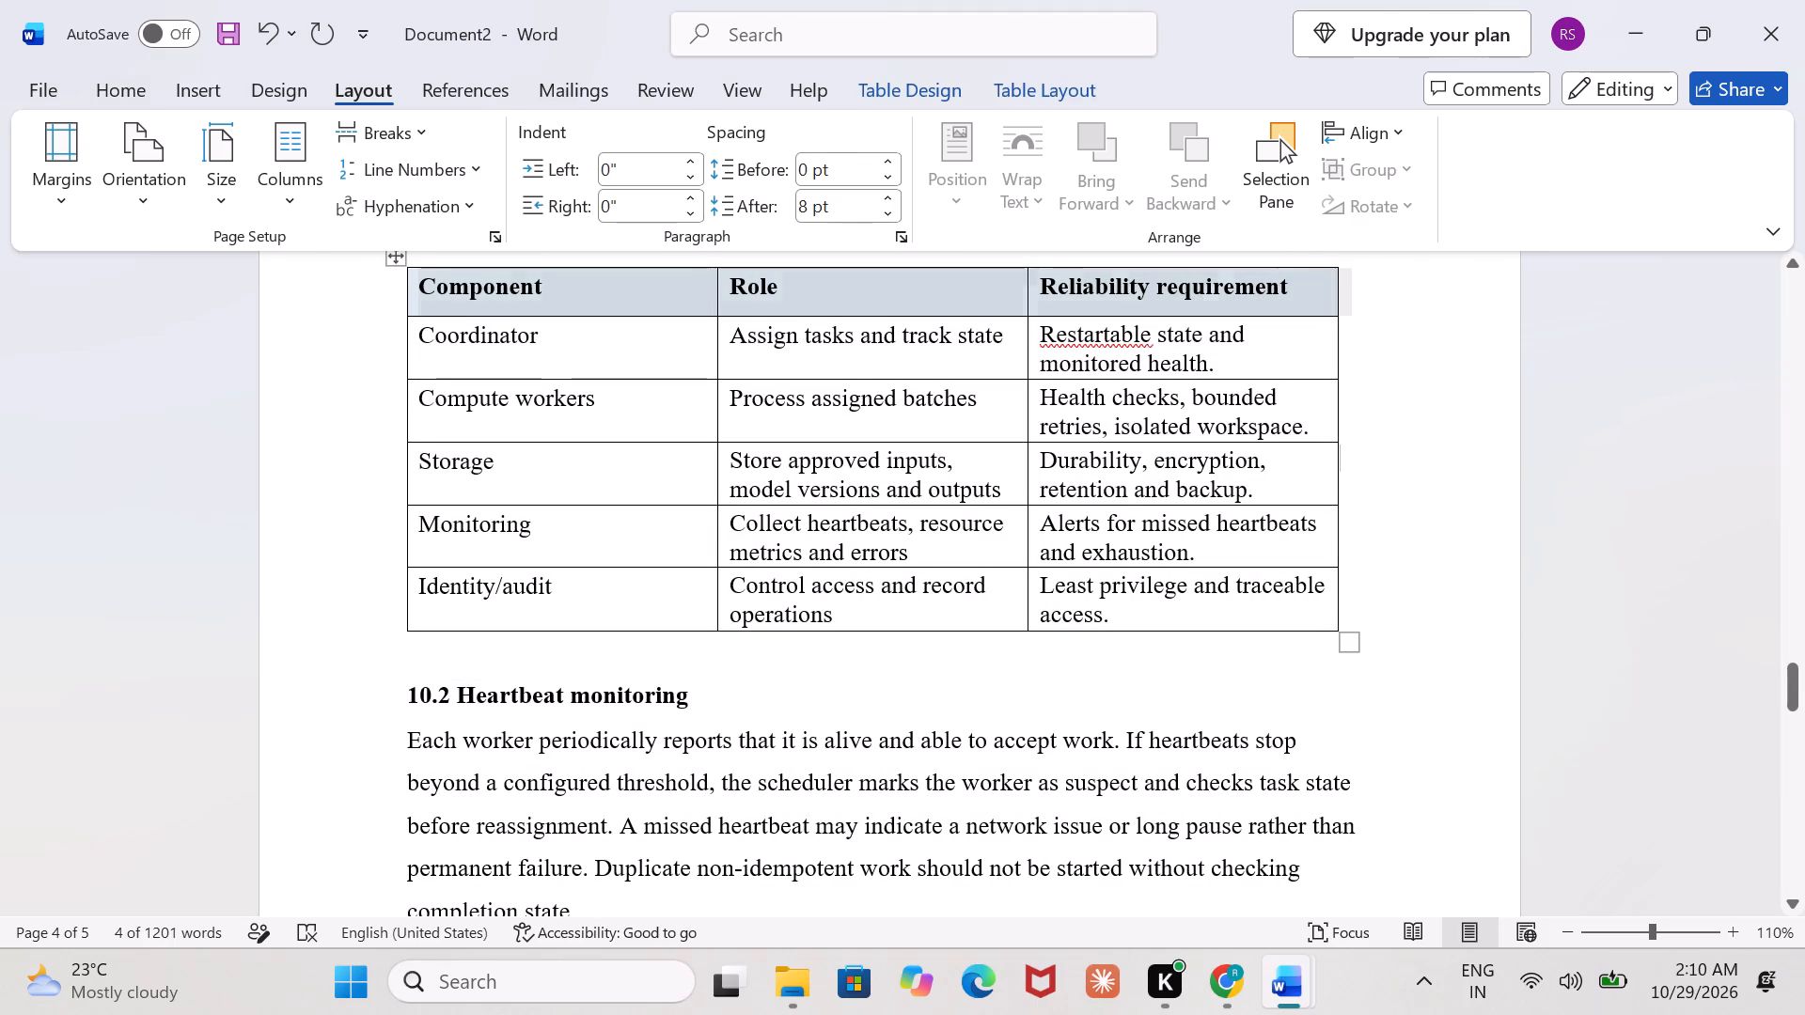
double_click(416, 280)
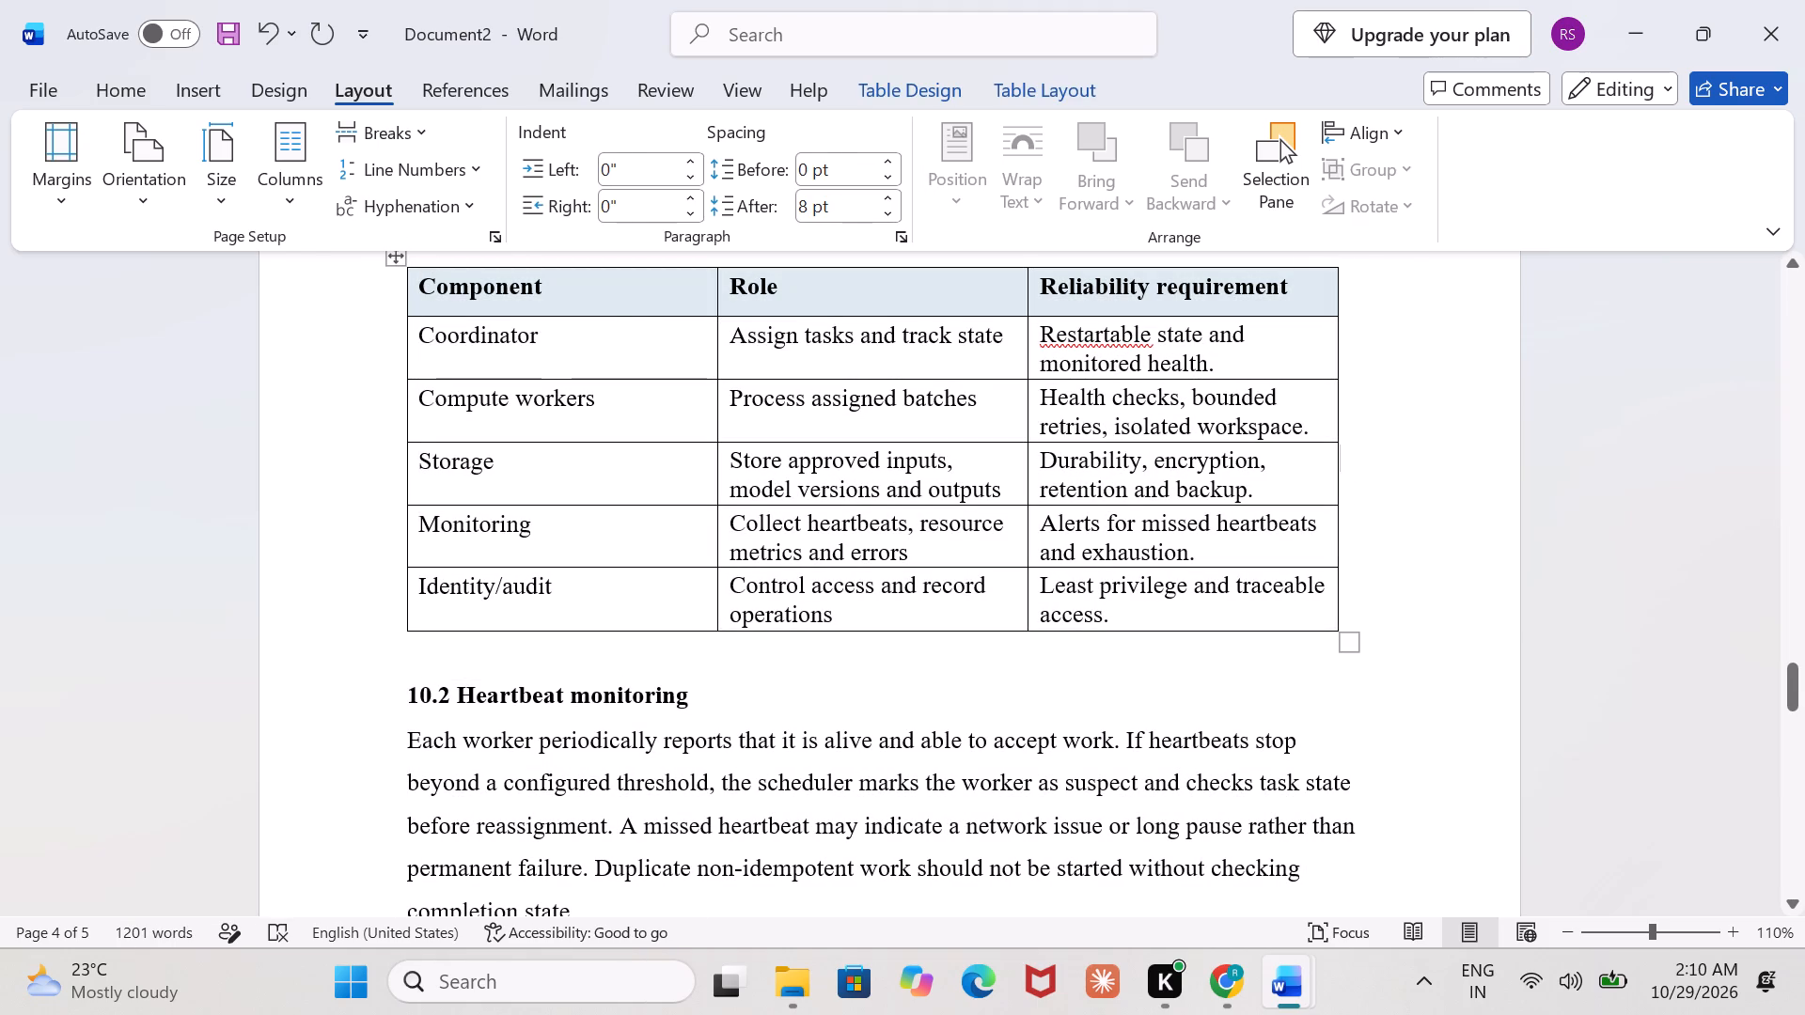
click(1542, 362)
Set the font size of the whole Component, Role and Reliability requirement table in section 10.1 to 9.
drag(422, 282, 476, 294)
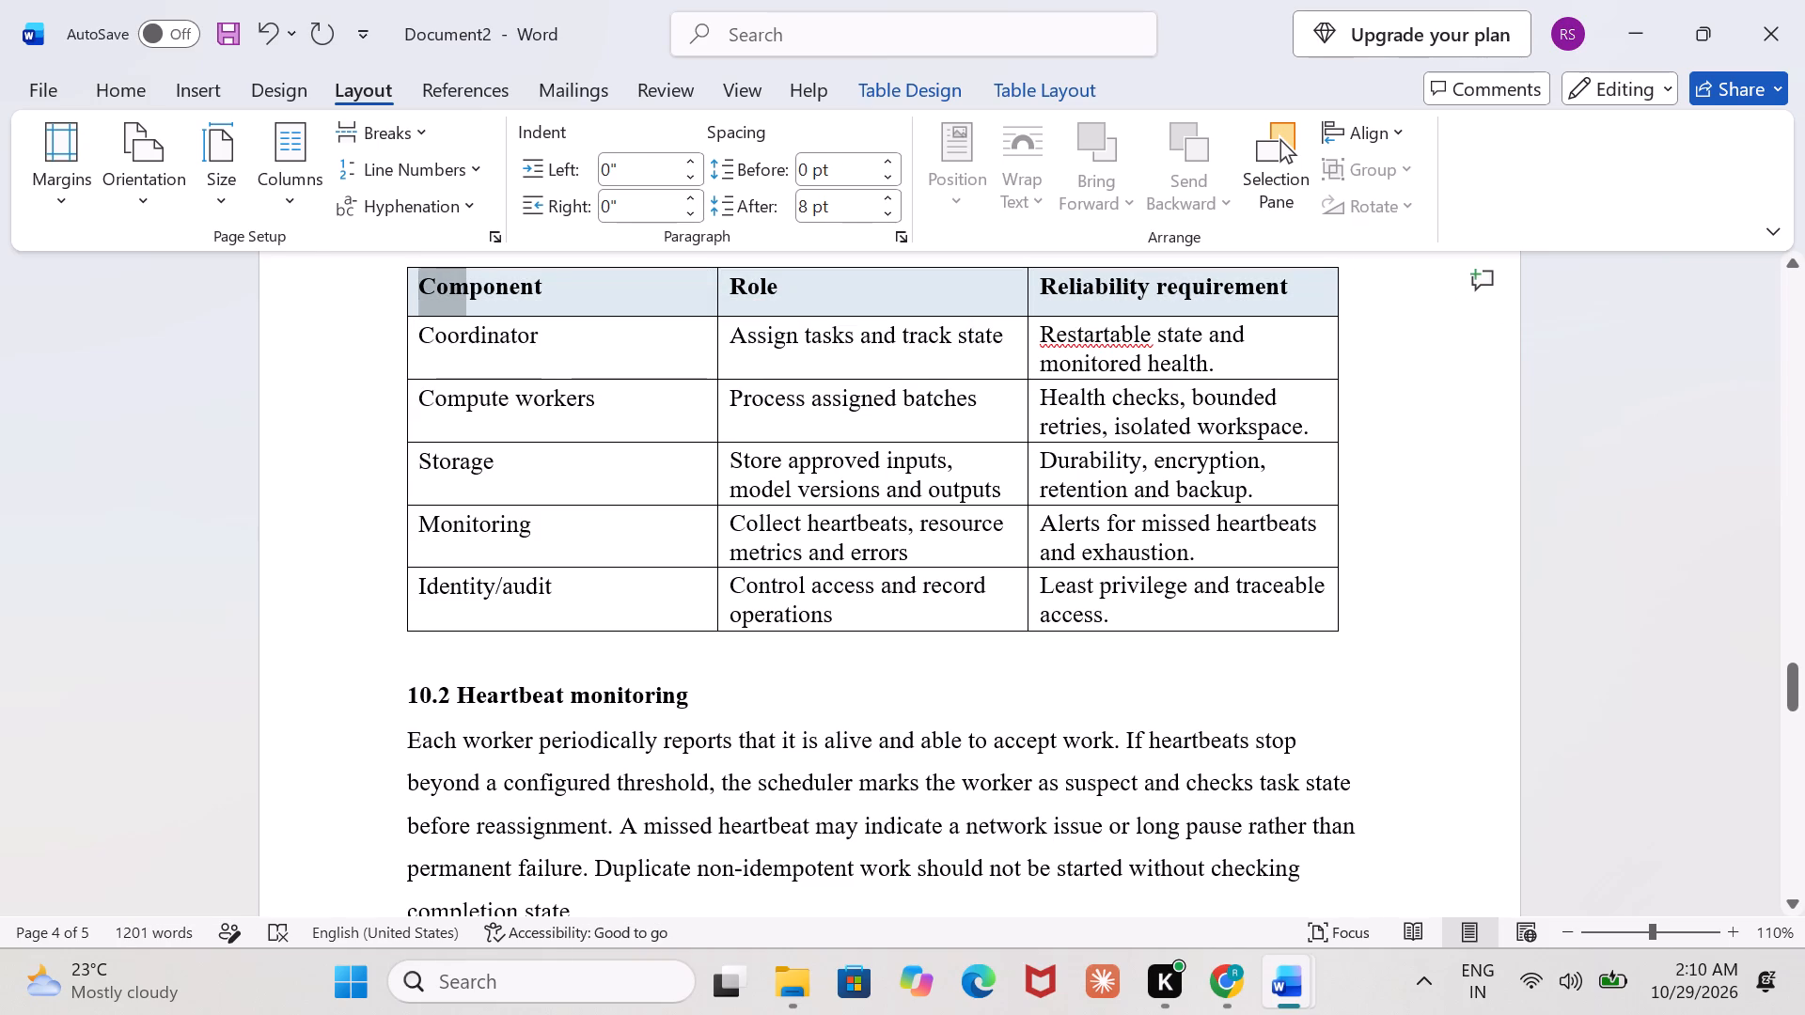
drag(476, 294, 1157, 606)
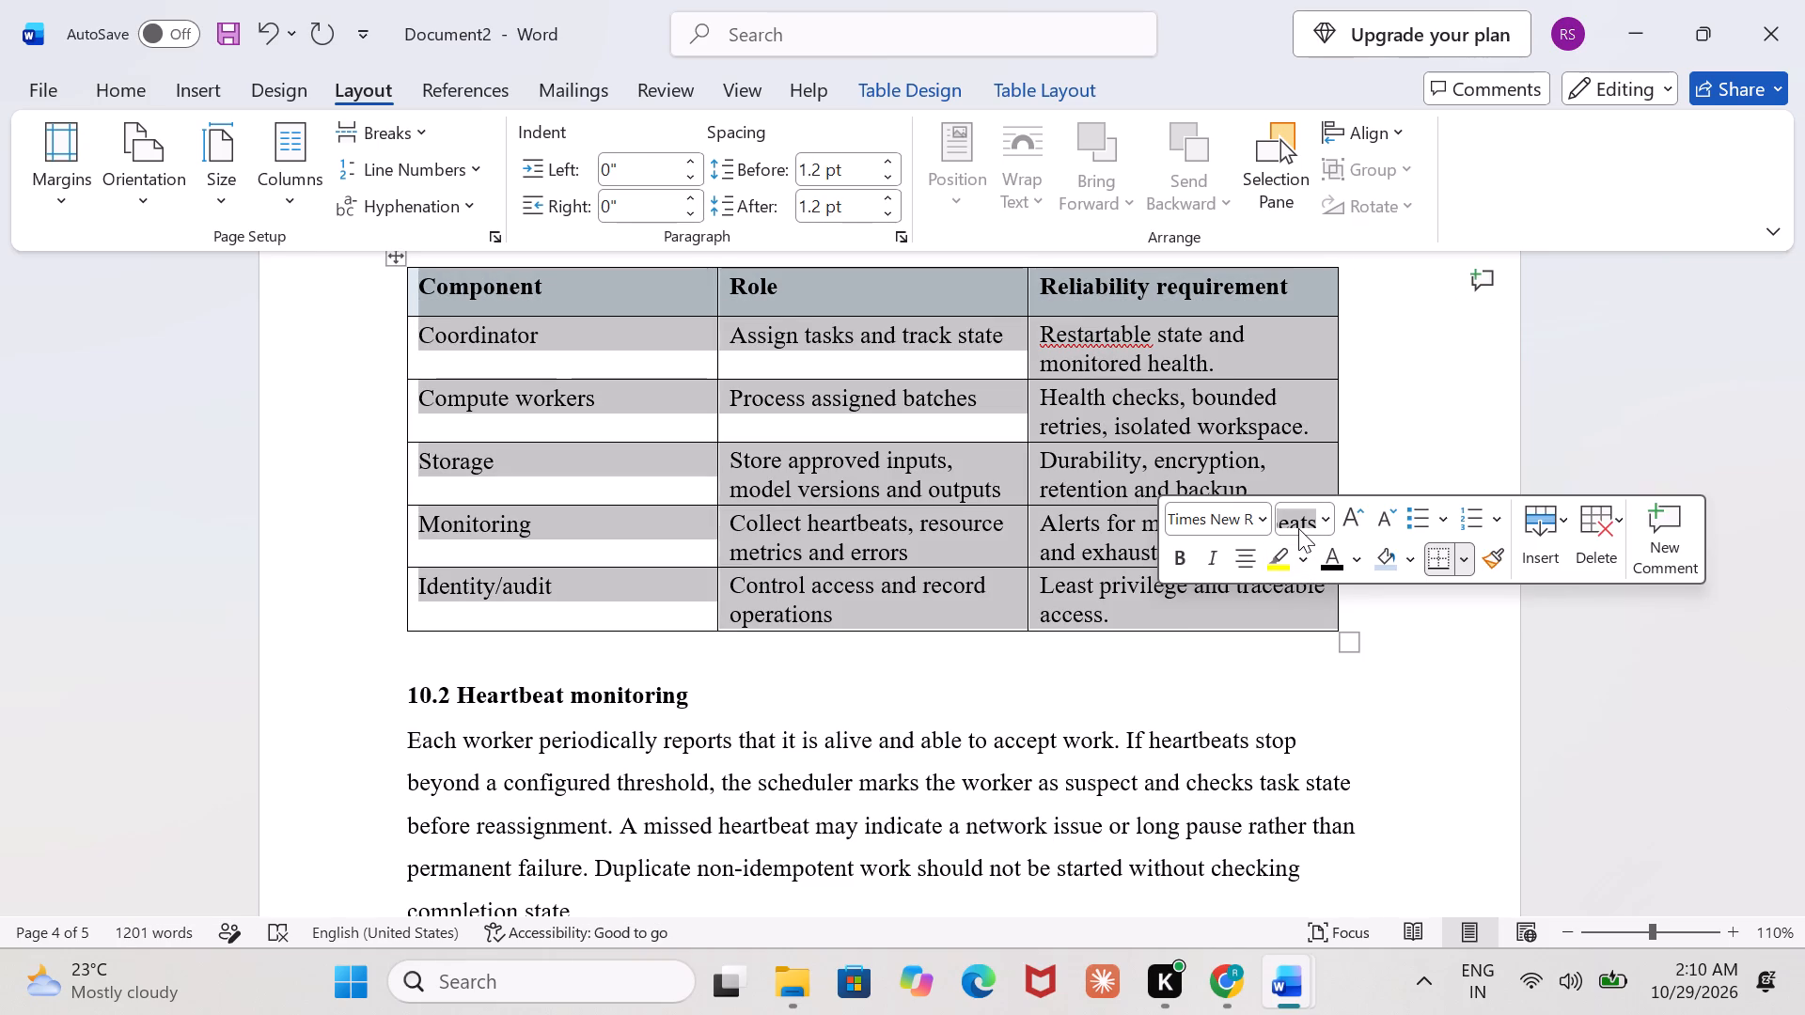
click(1298, 528)
click(1298, 518)
key(BackSpace)
key(9)
key(Return)
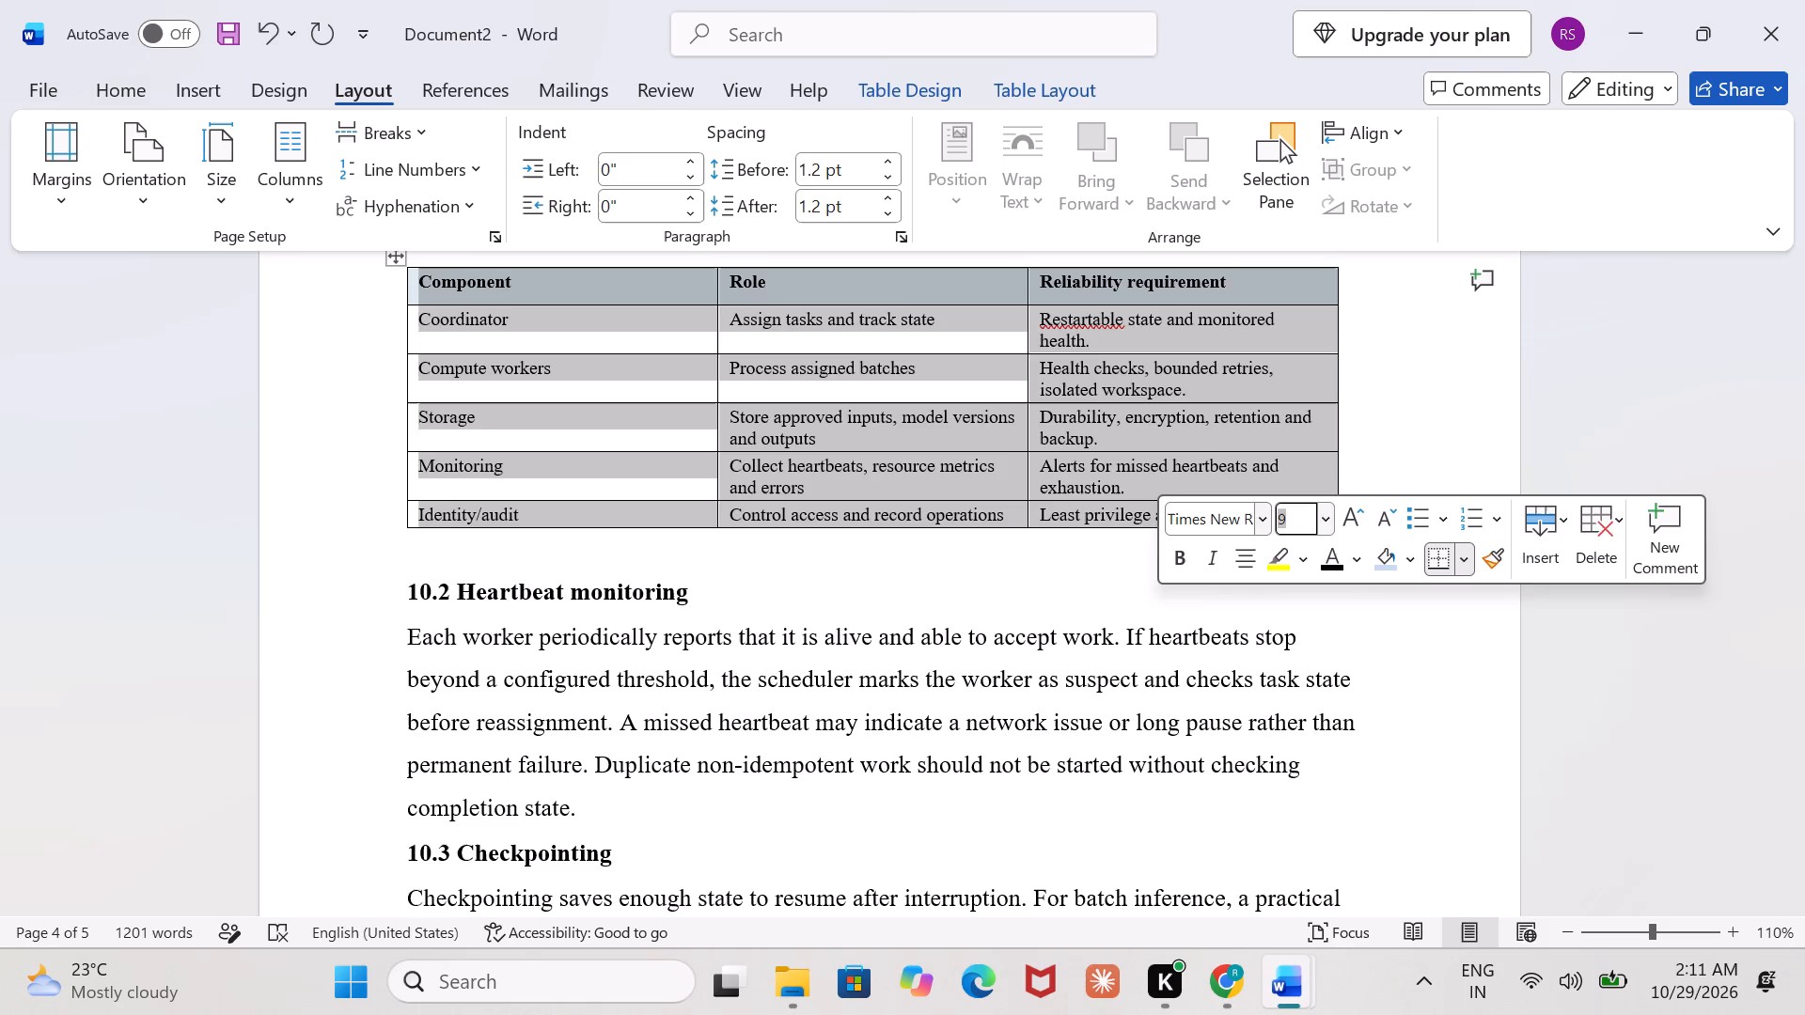
Set the font size of the whole Coordinator and Worker A–C table in section 9.5 to 9.
scroll(1169, 525, up, 5)
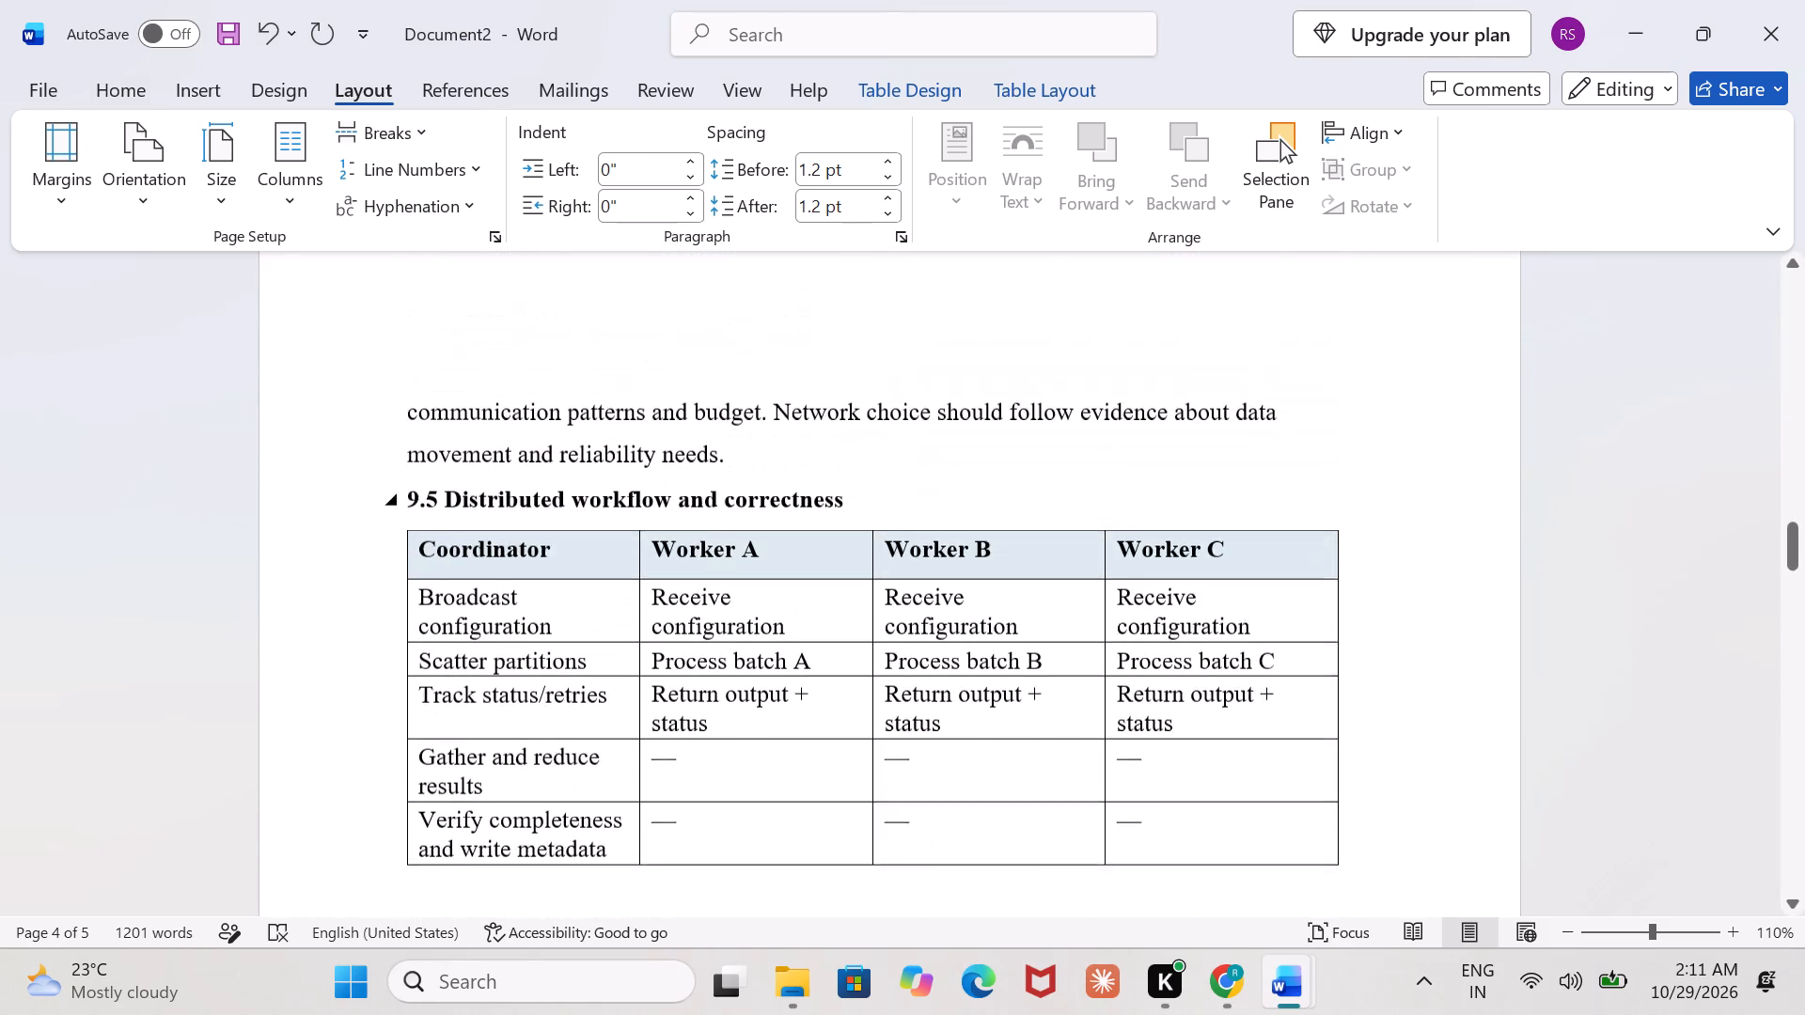
drag(437, 569, 865, 765)
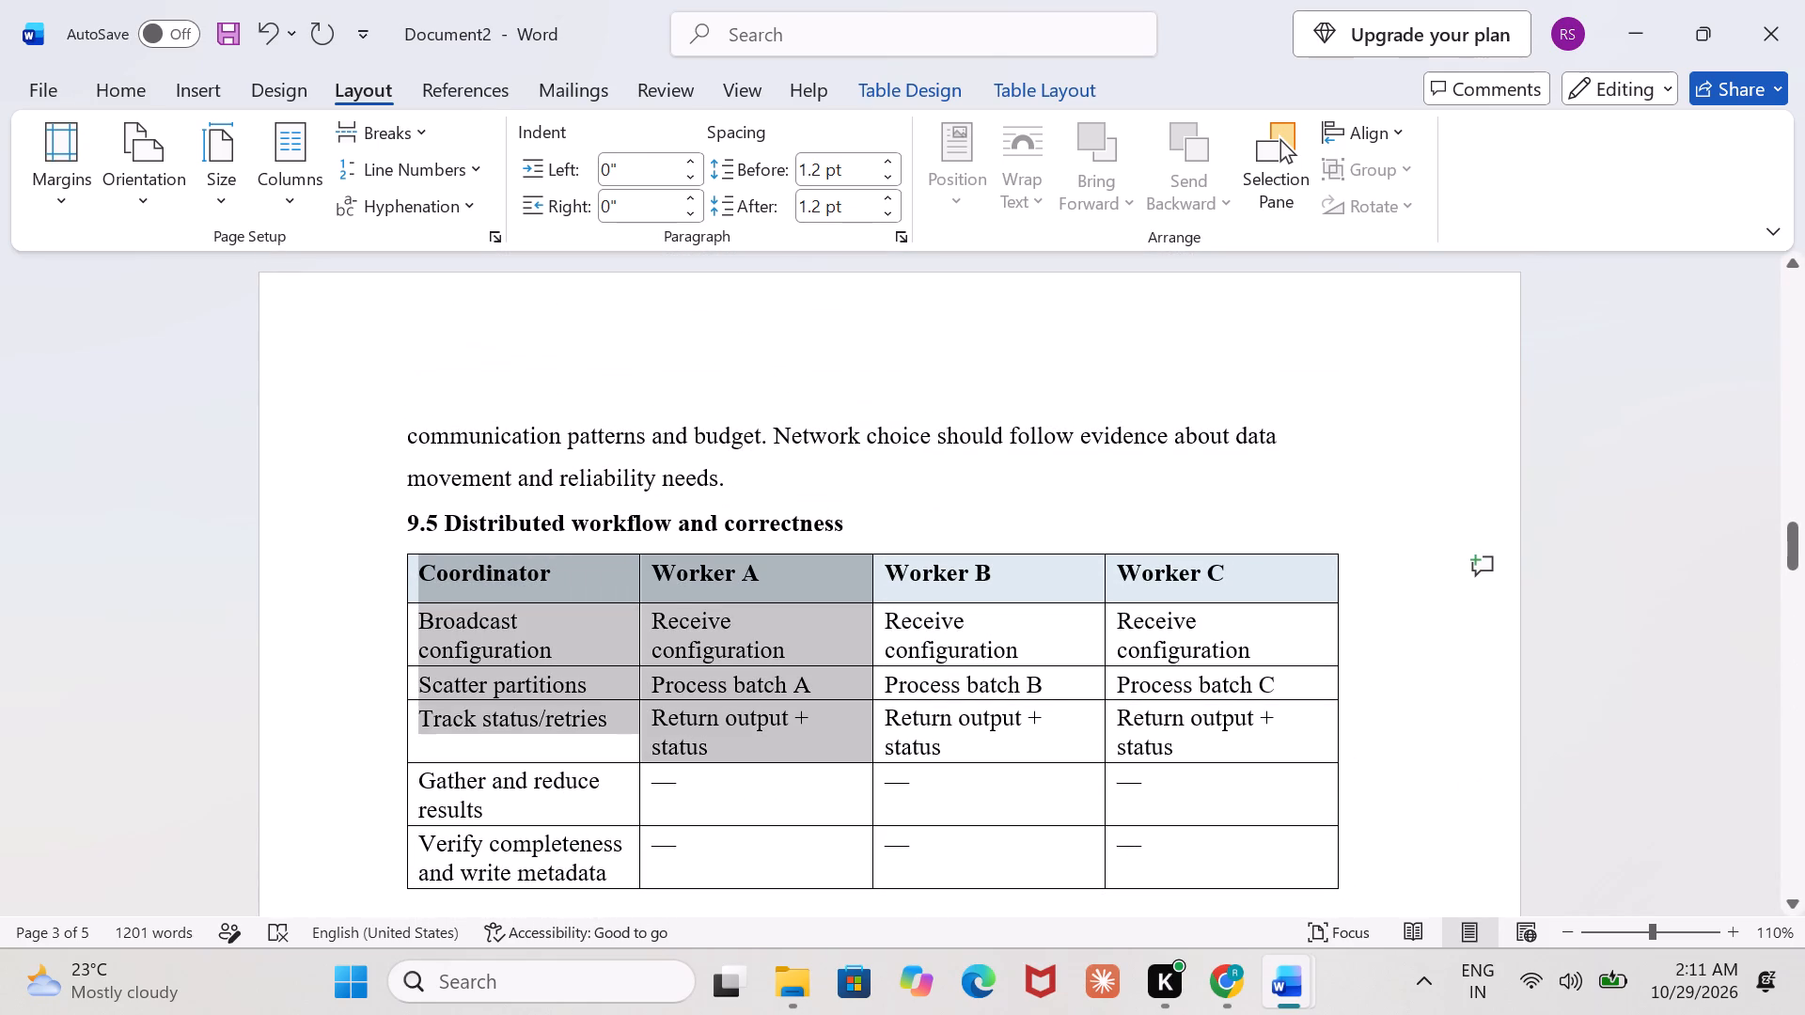
drag(865, 765, 1196, 864)
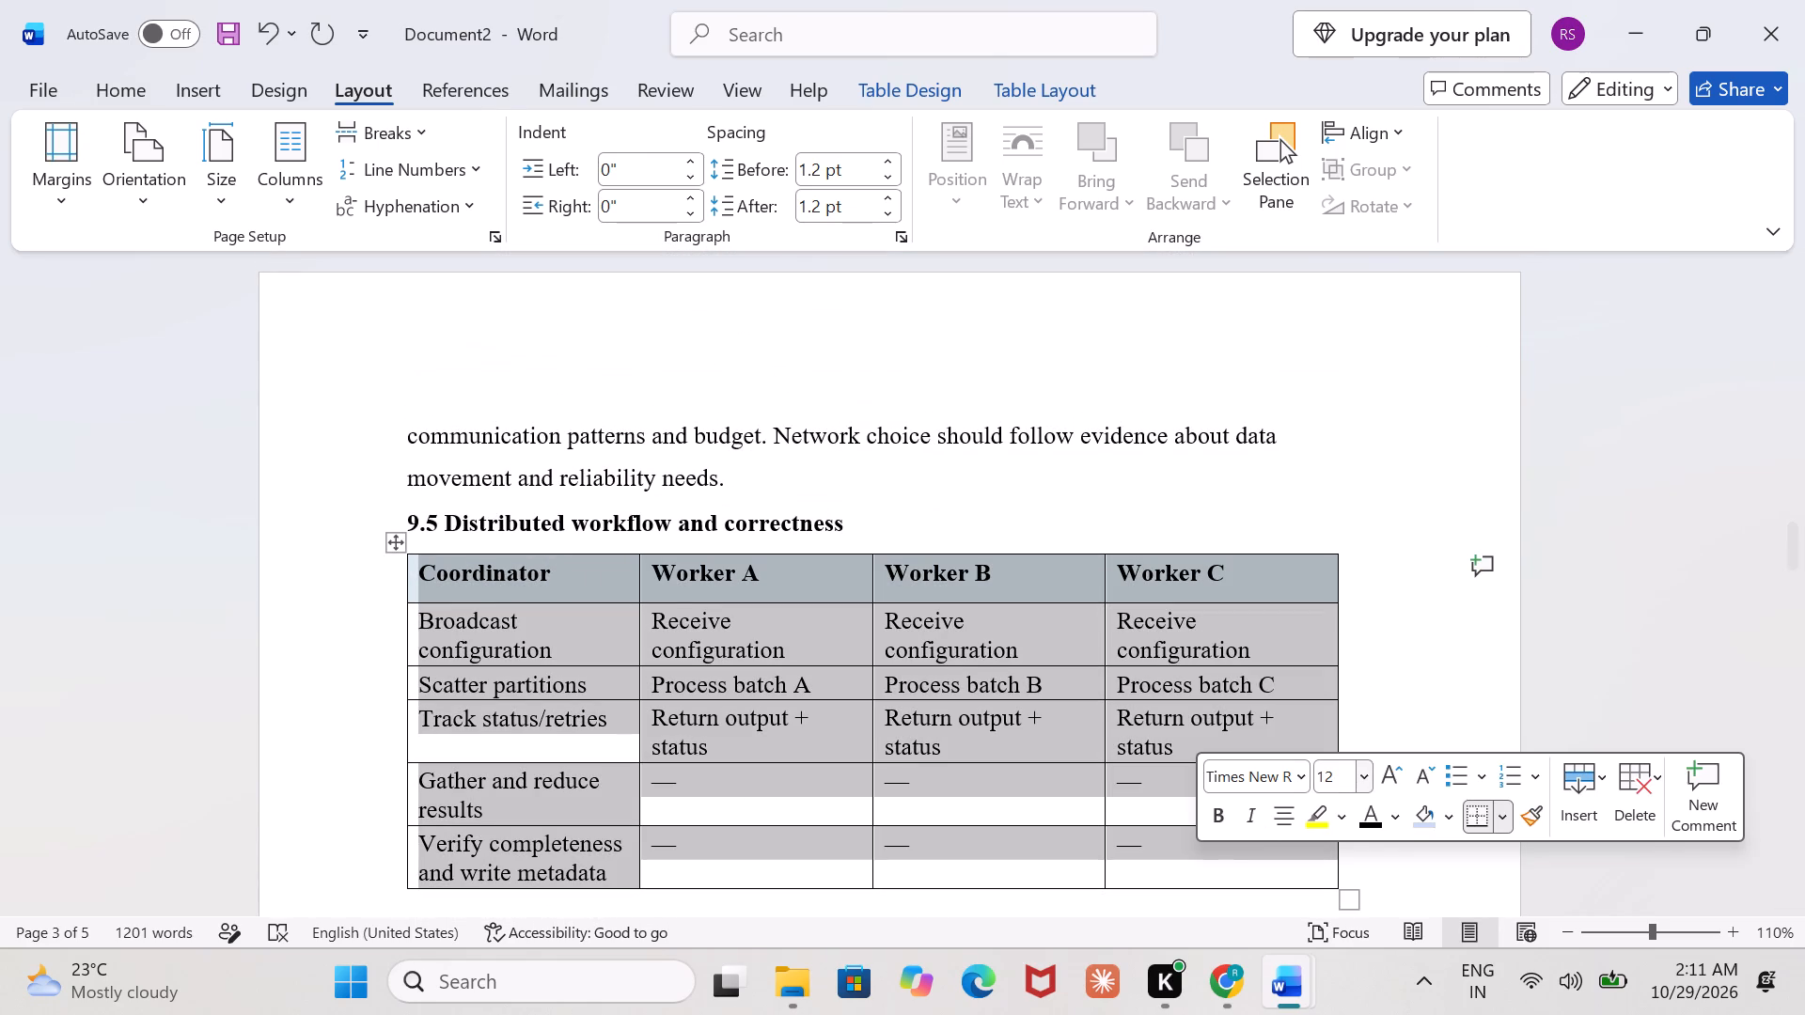
click(1349, 773)
key(BackSpace)
key(9)
key(Return)
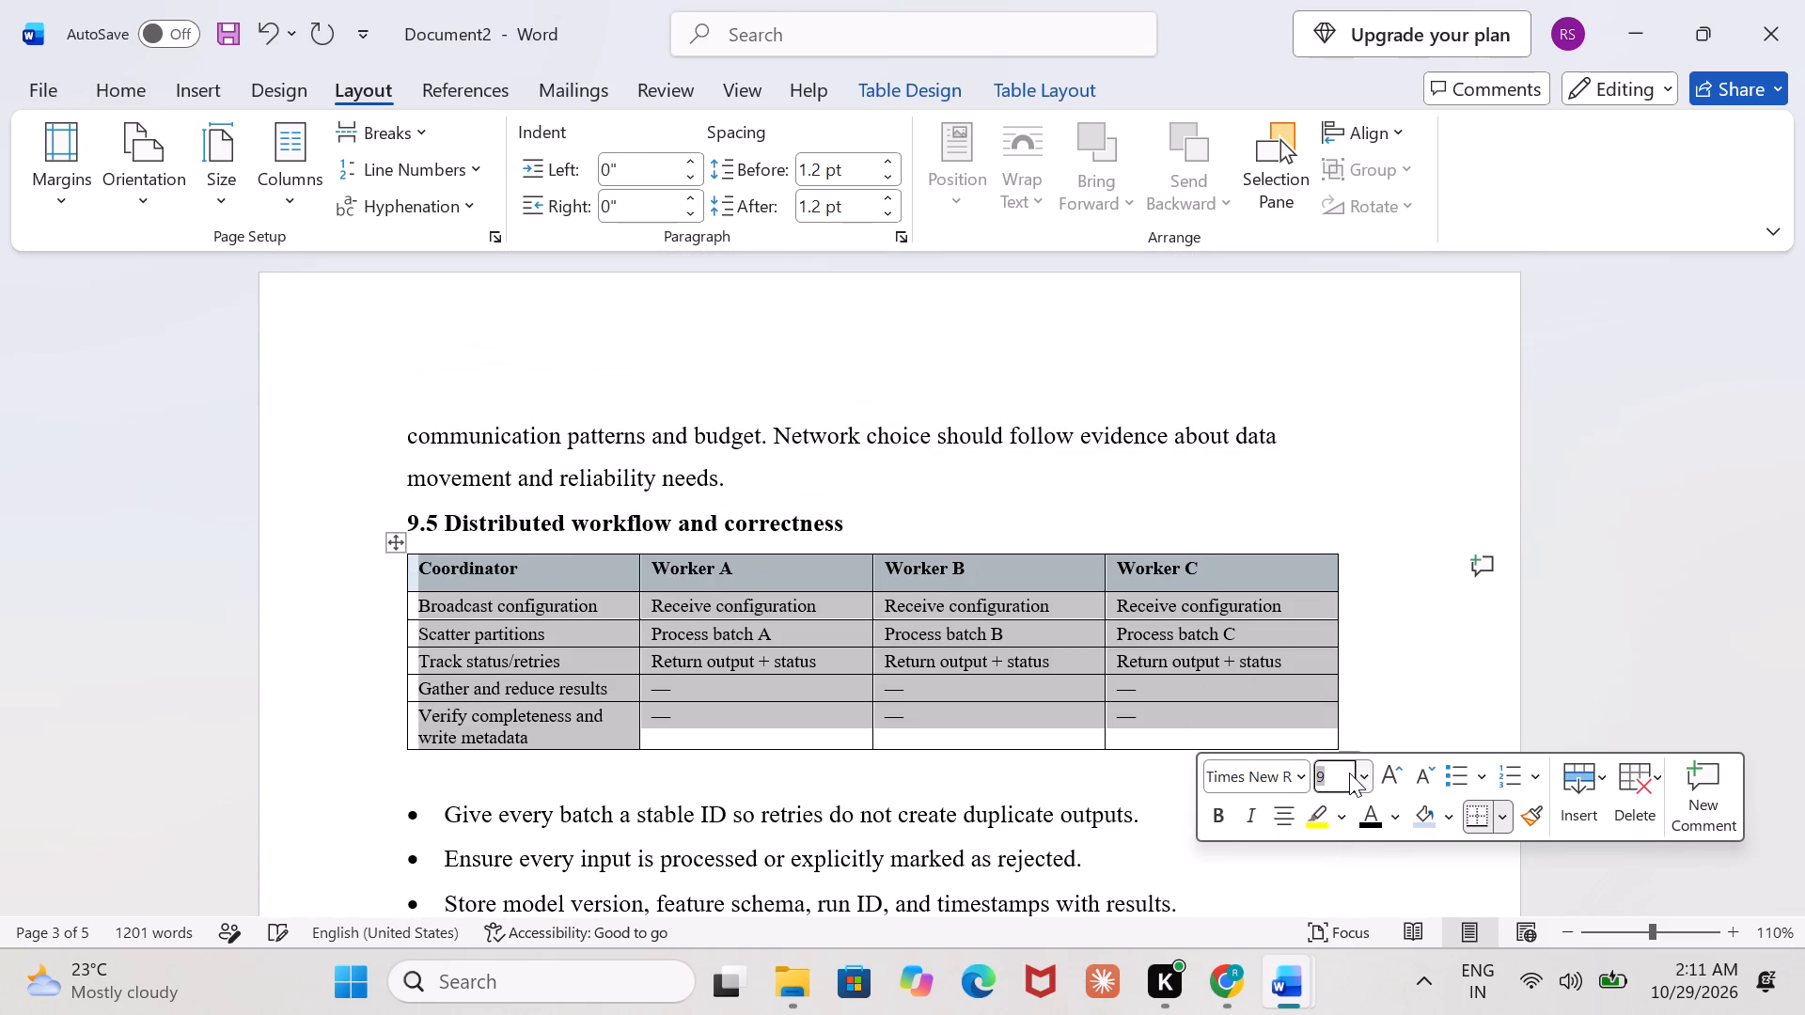
click(1400, 594)
Set the font size of the whole Operation, Meaning and Use in project table in section 9.1 to 9.
scroll(1400, 594, up, 1)
scroll(1400, 594, down, 1)
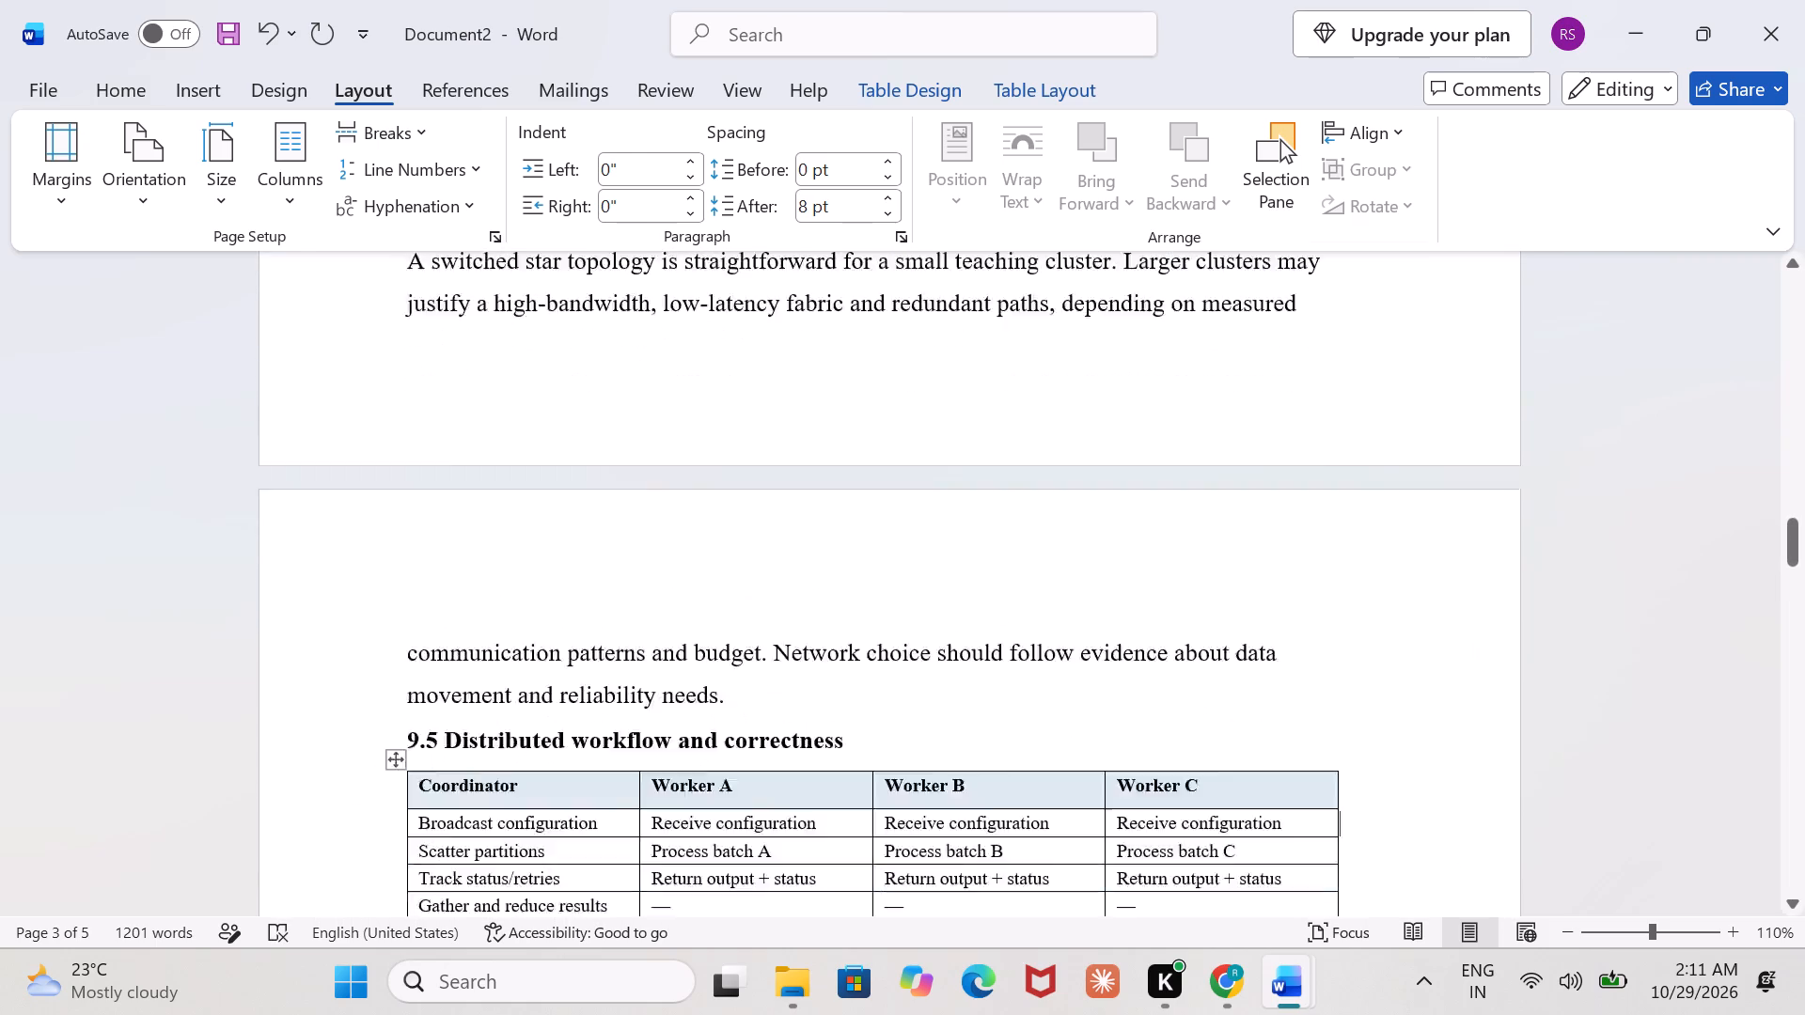
scroll(1400, 594, down, 1)
scroll(687, 646, up, 2)
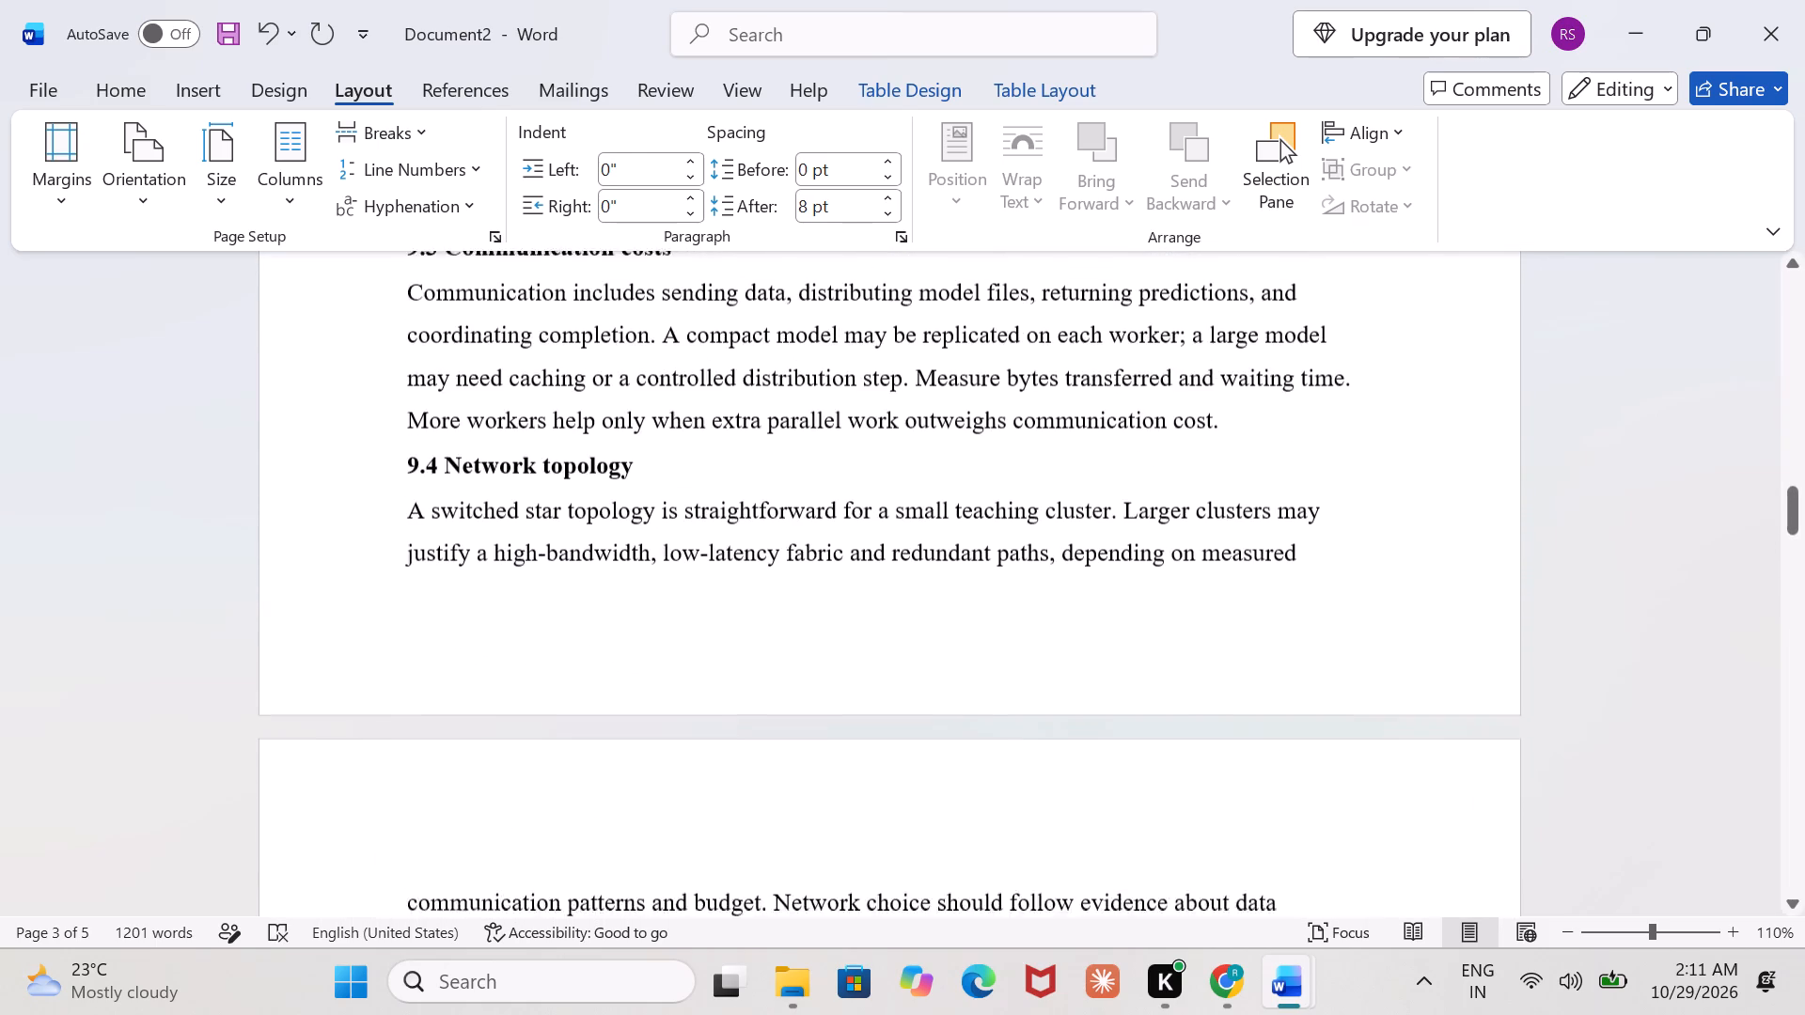
scroll(687, 646, up, 1)
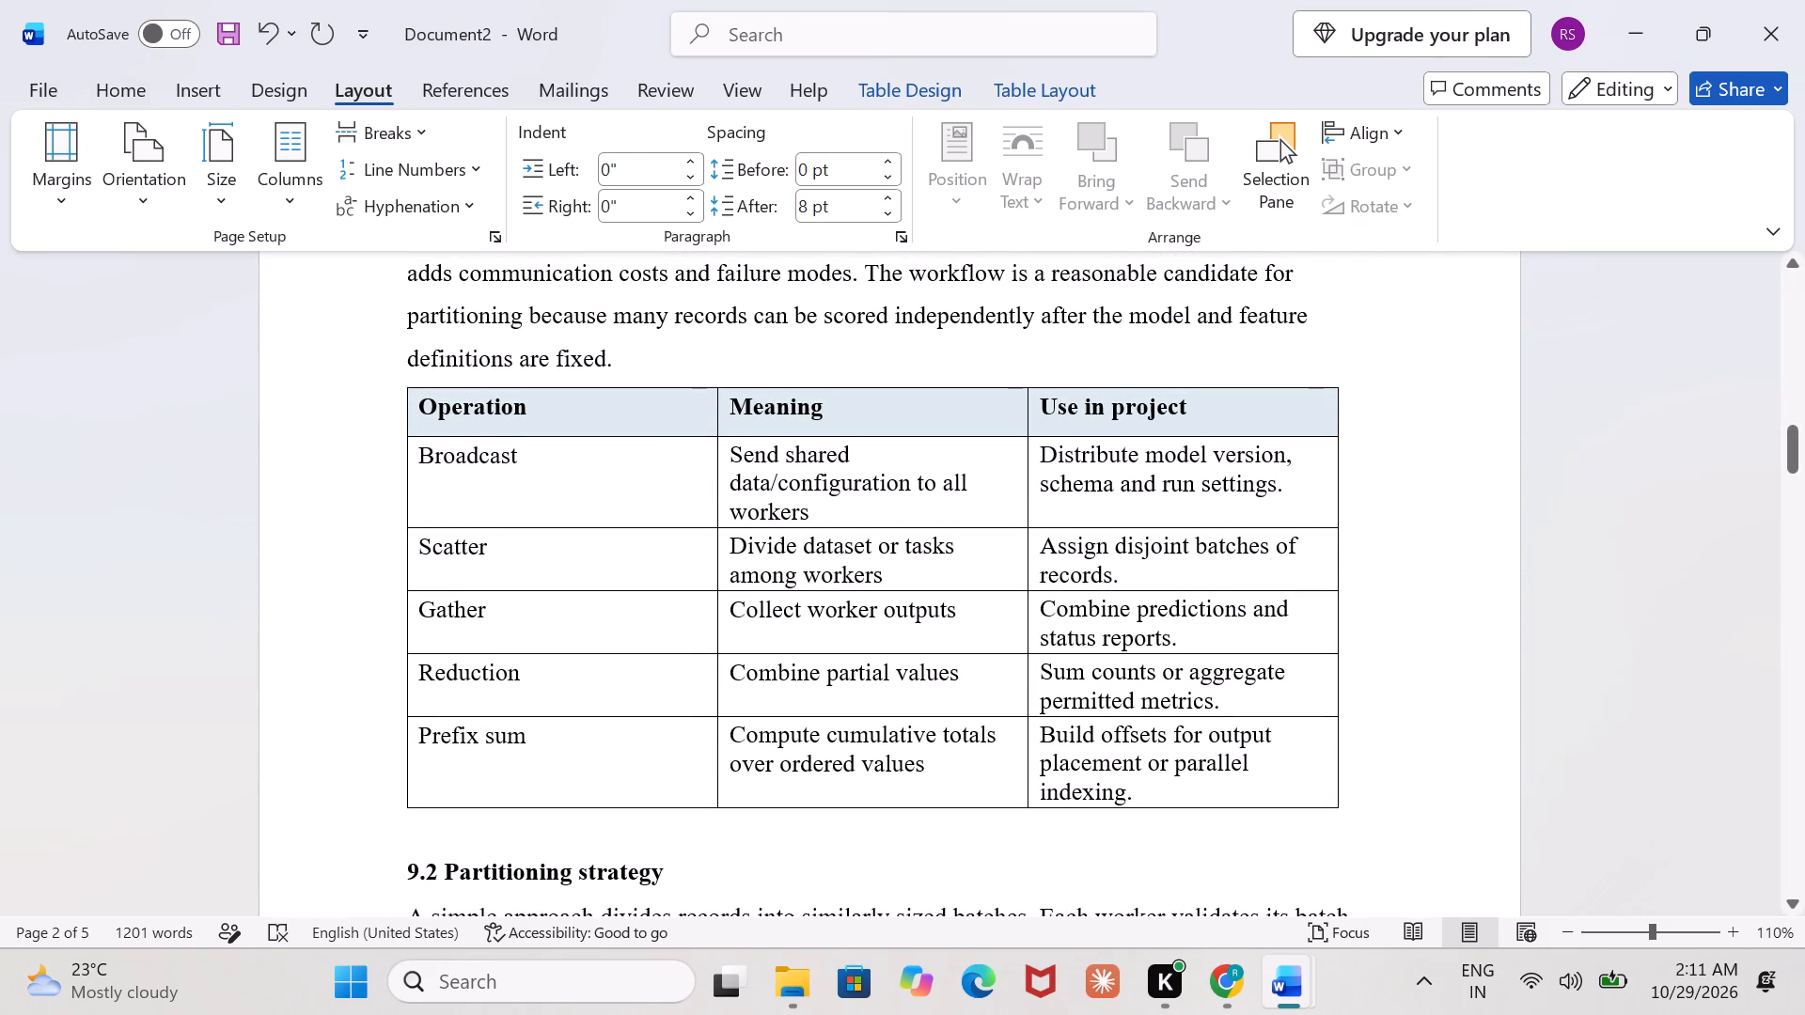
drag(1193, 803, 369, 412)
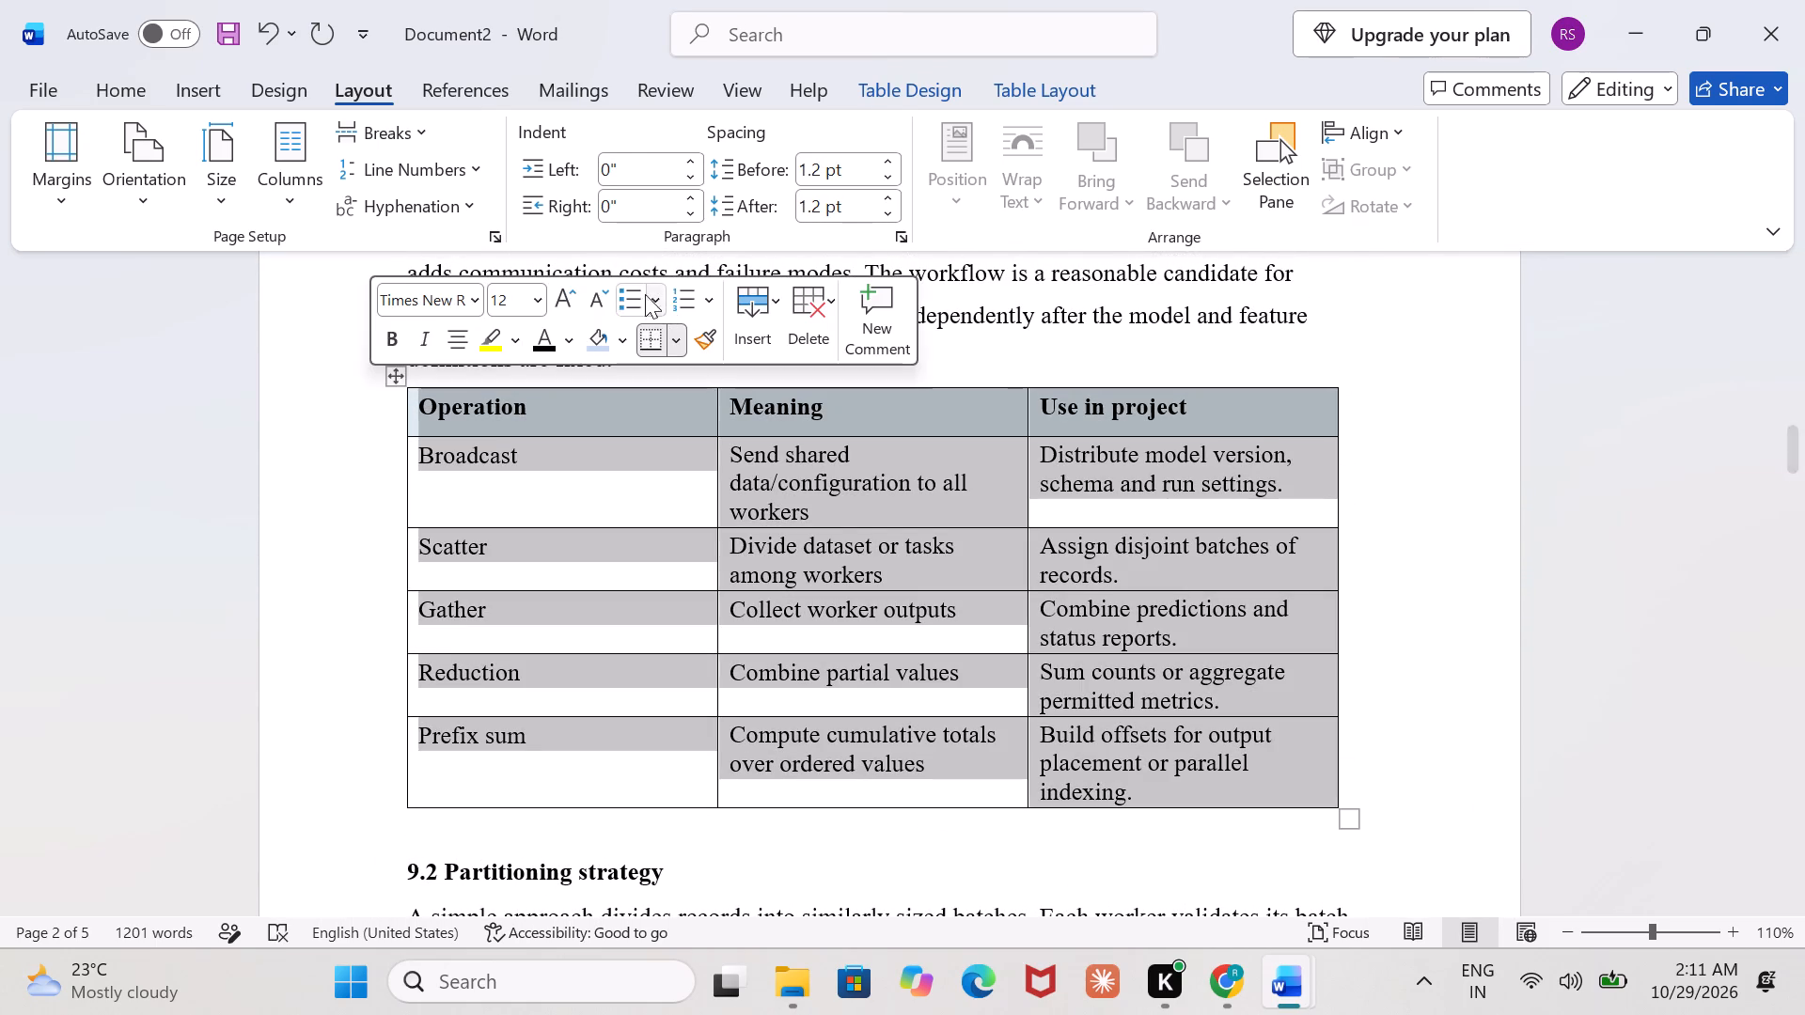
click(514, 298)
key(BackSpace)
key(9)
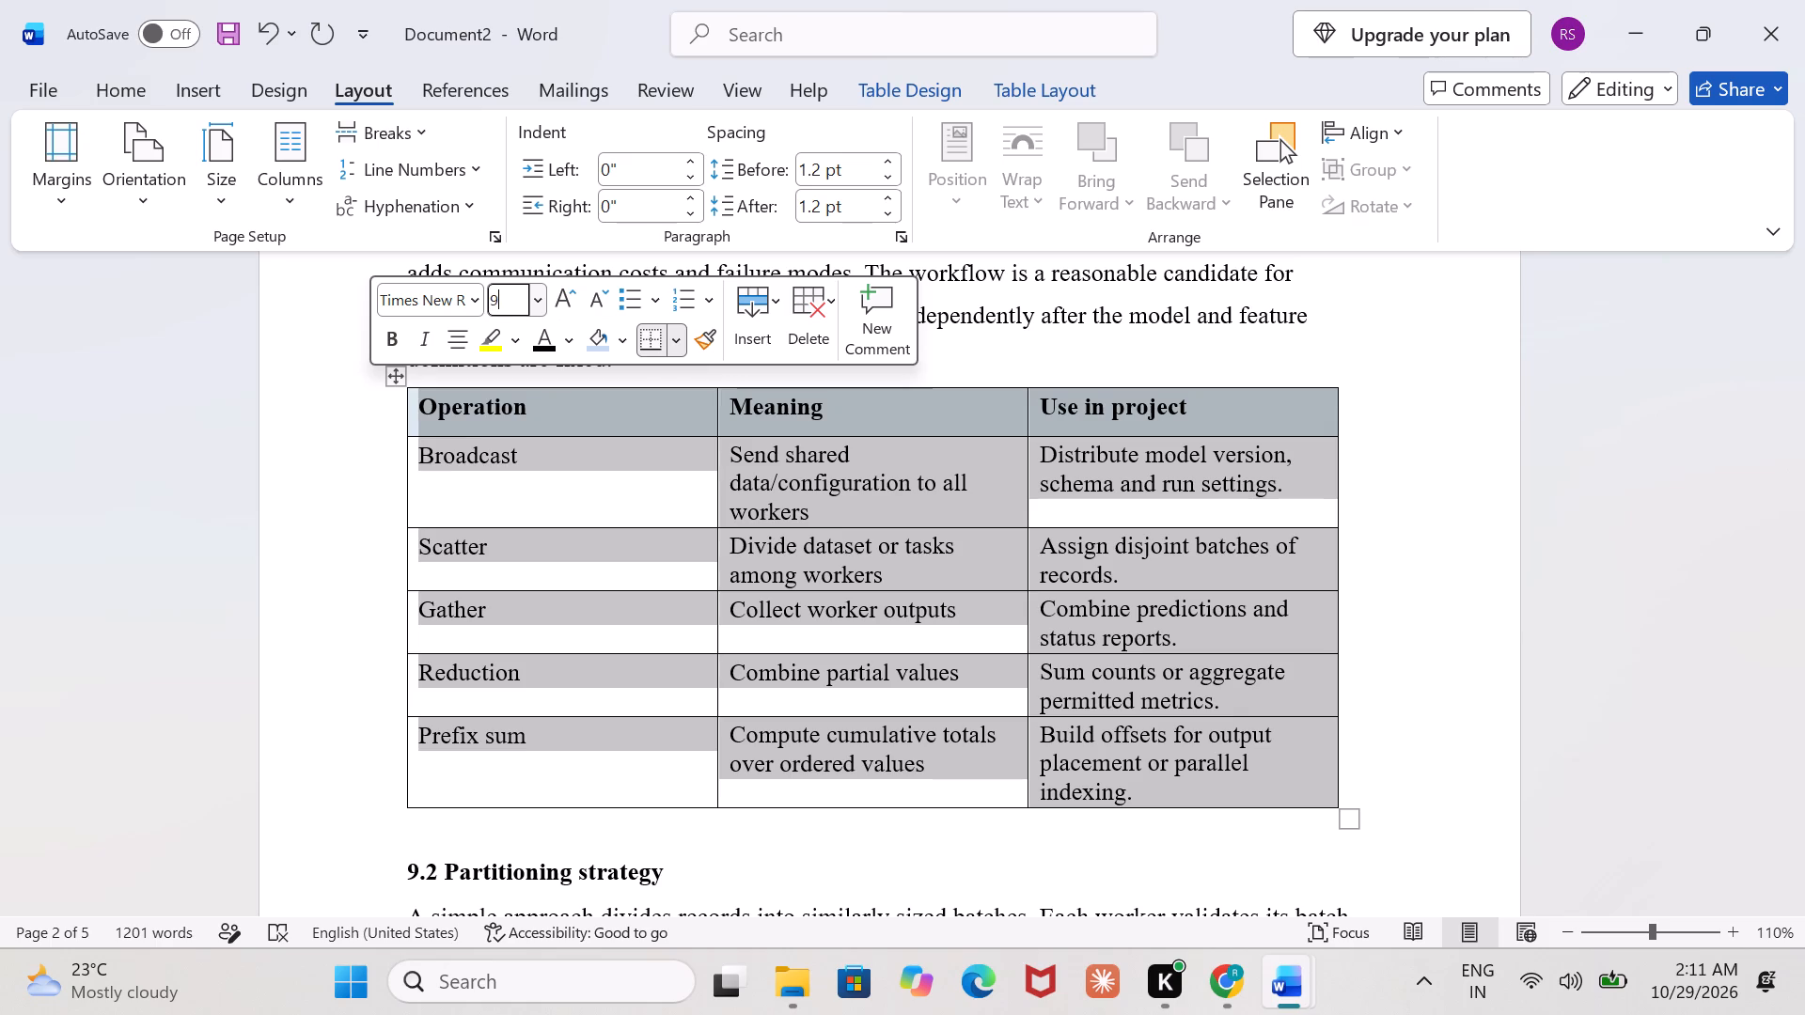
key(Return)
click(597, 448)
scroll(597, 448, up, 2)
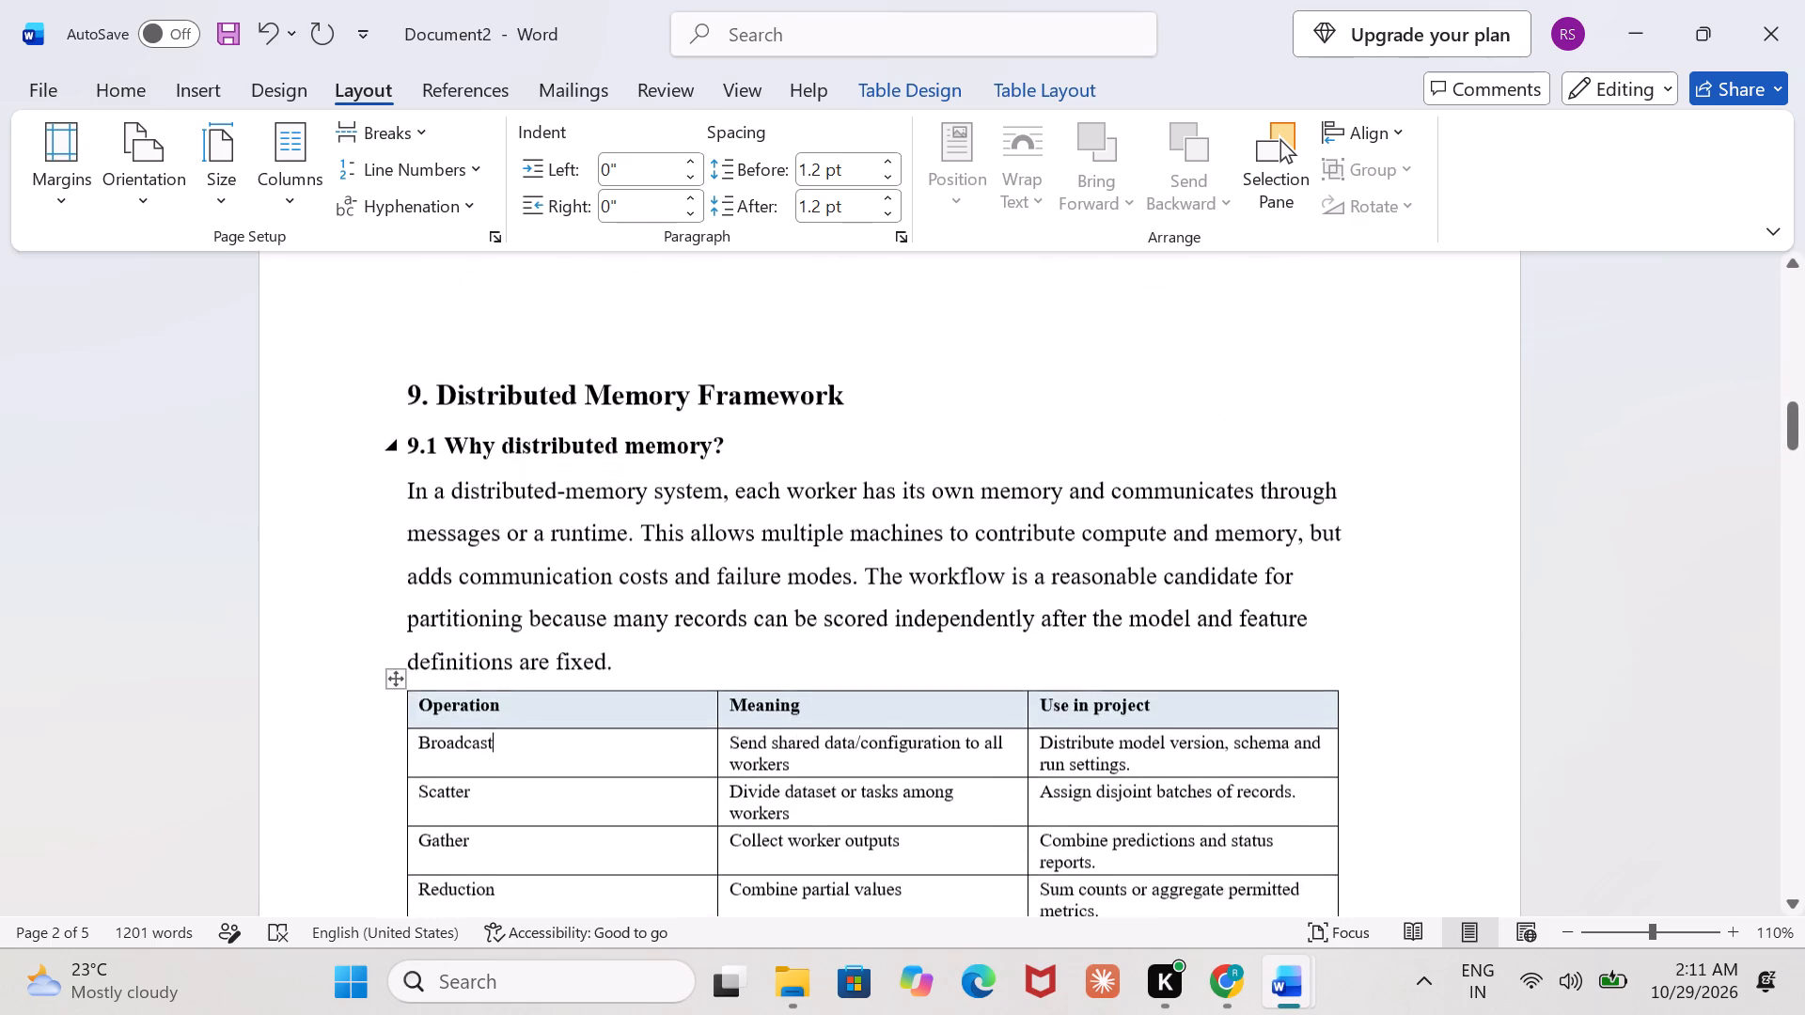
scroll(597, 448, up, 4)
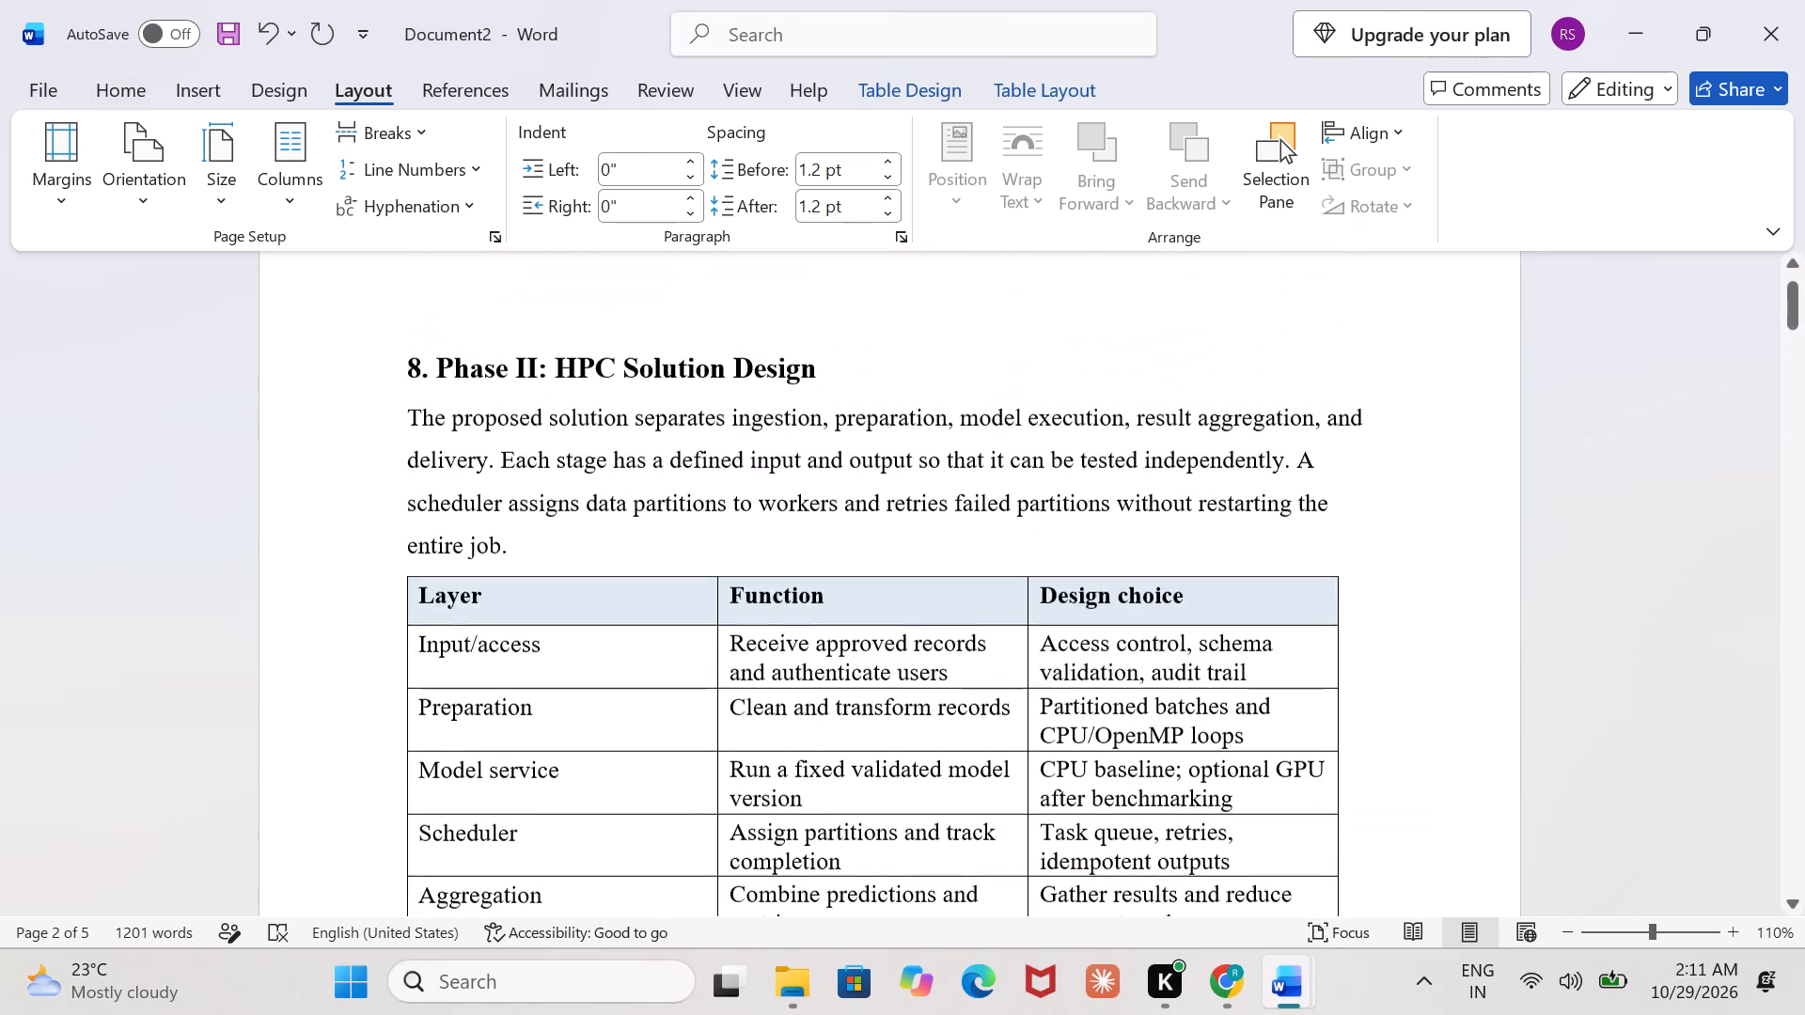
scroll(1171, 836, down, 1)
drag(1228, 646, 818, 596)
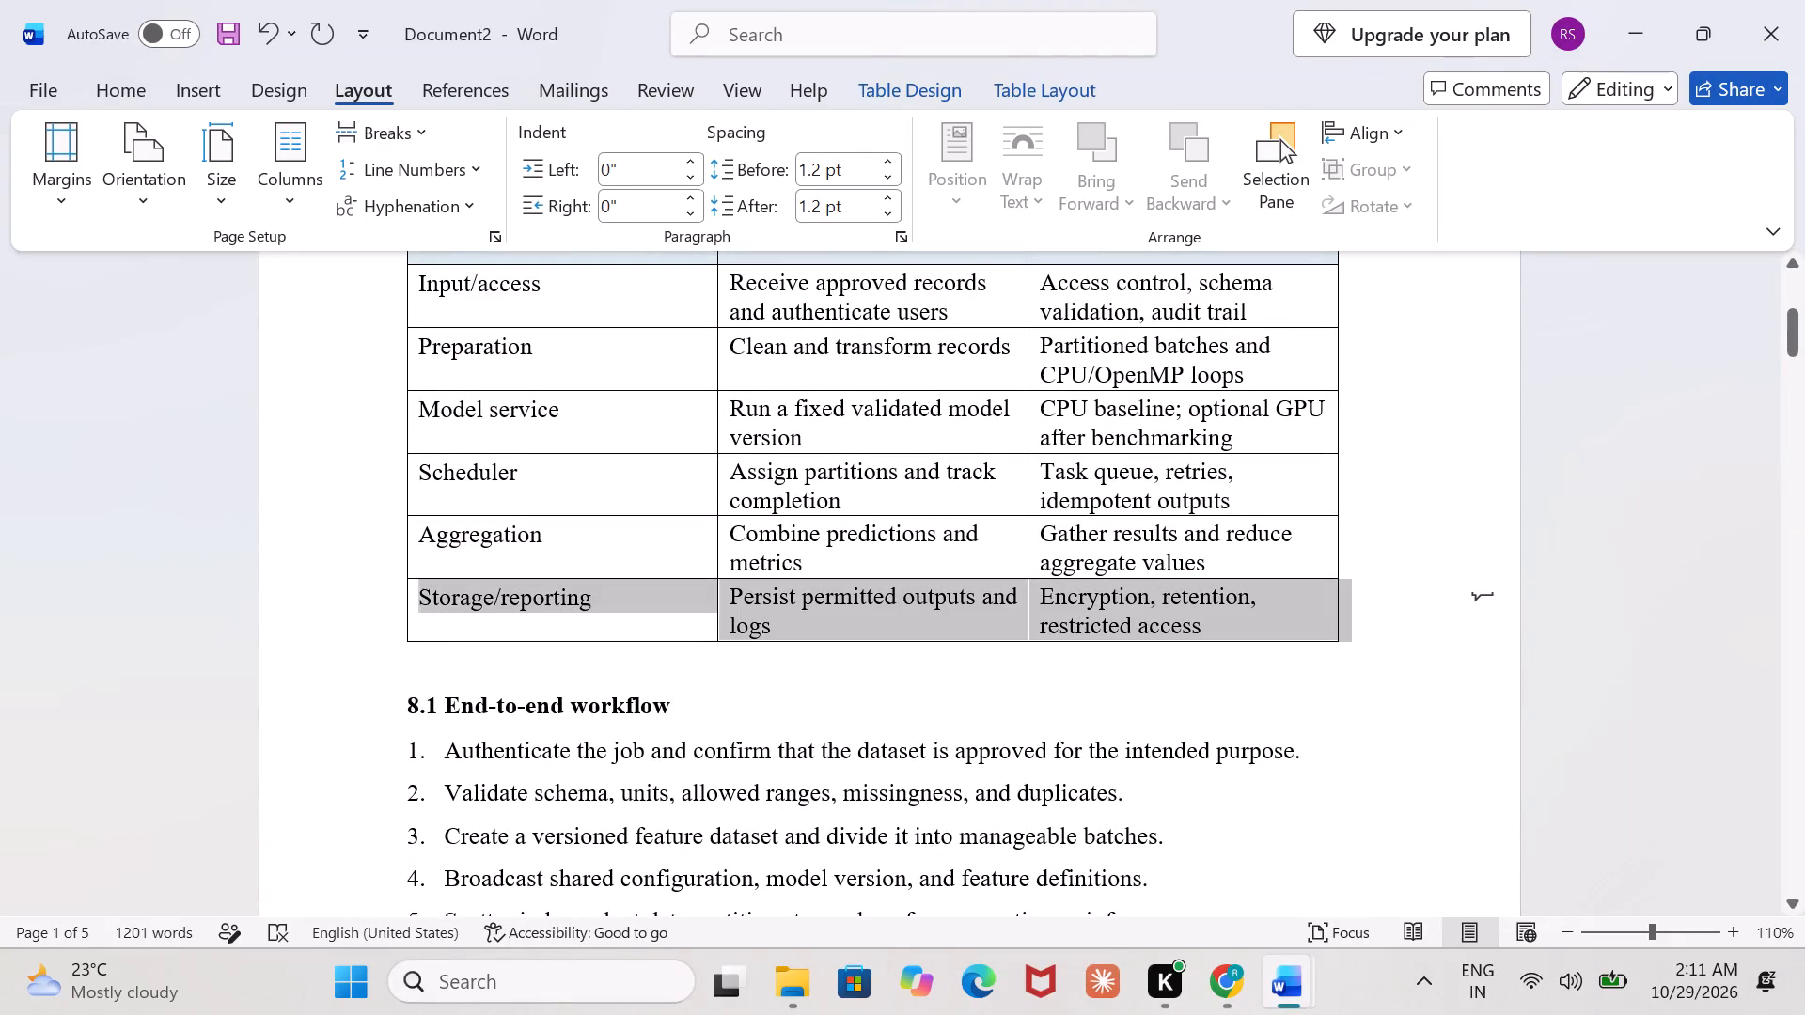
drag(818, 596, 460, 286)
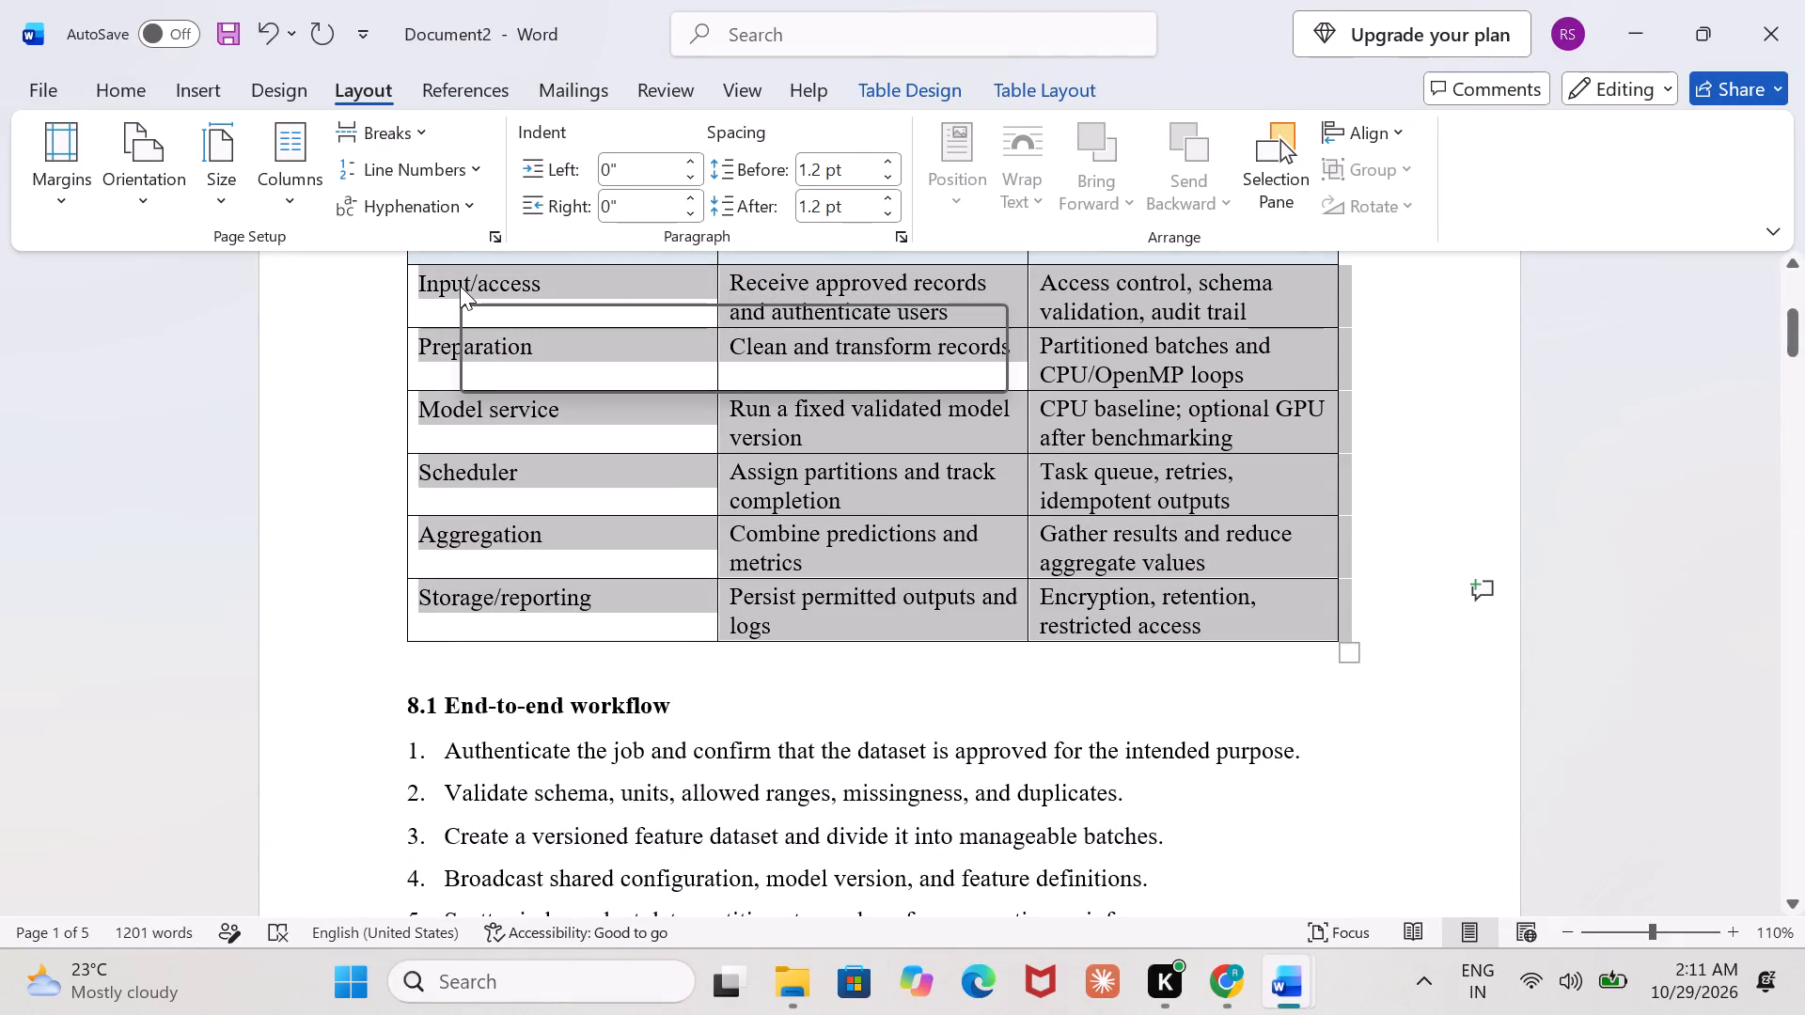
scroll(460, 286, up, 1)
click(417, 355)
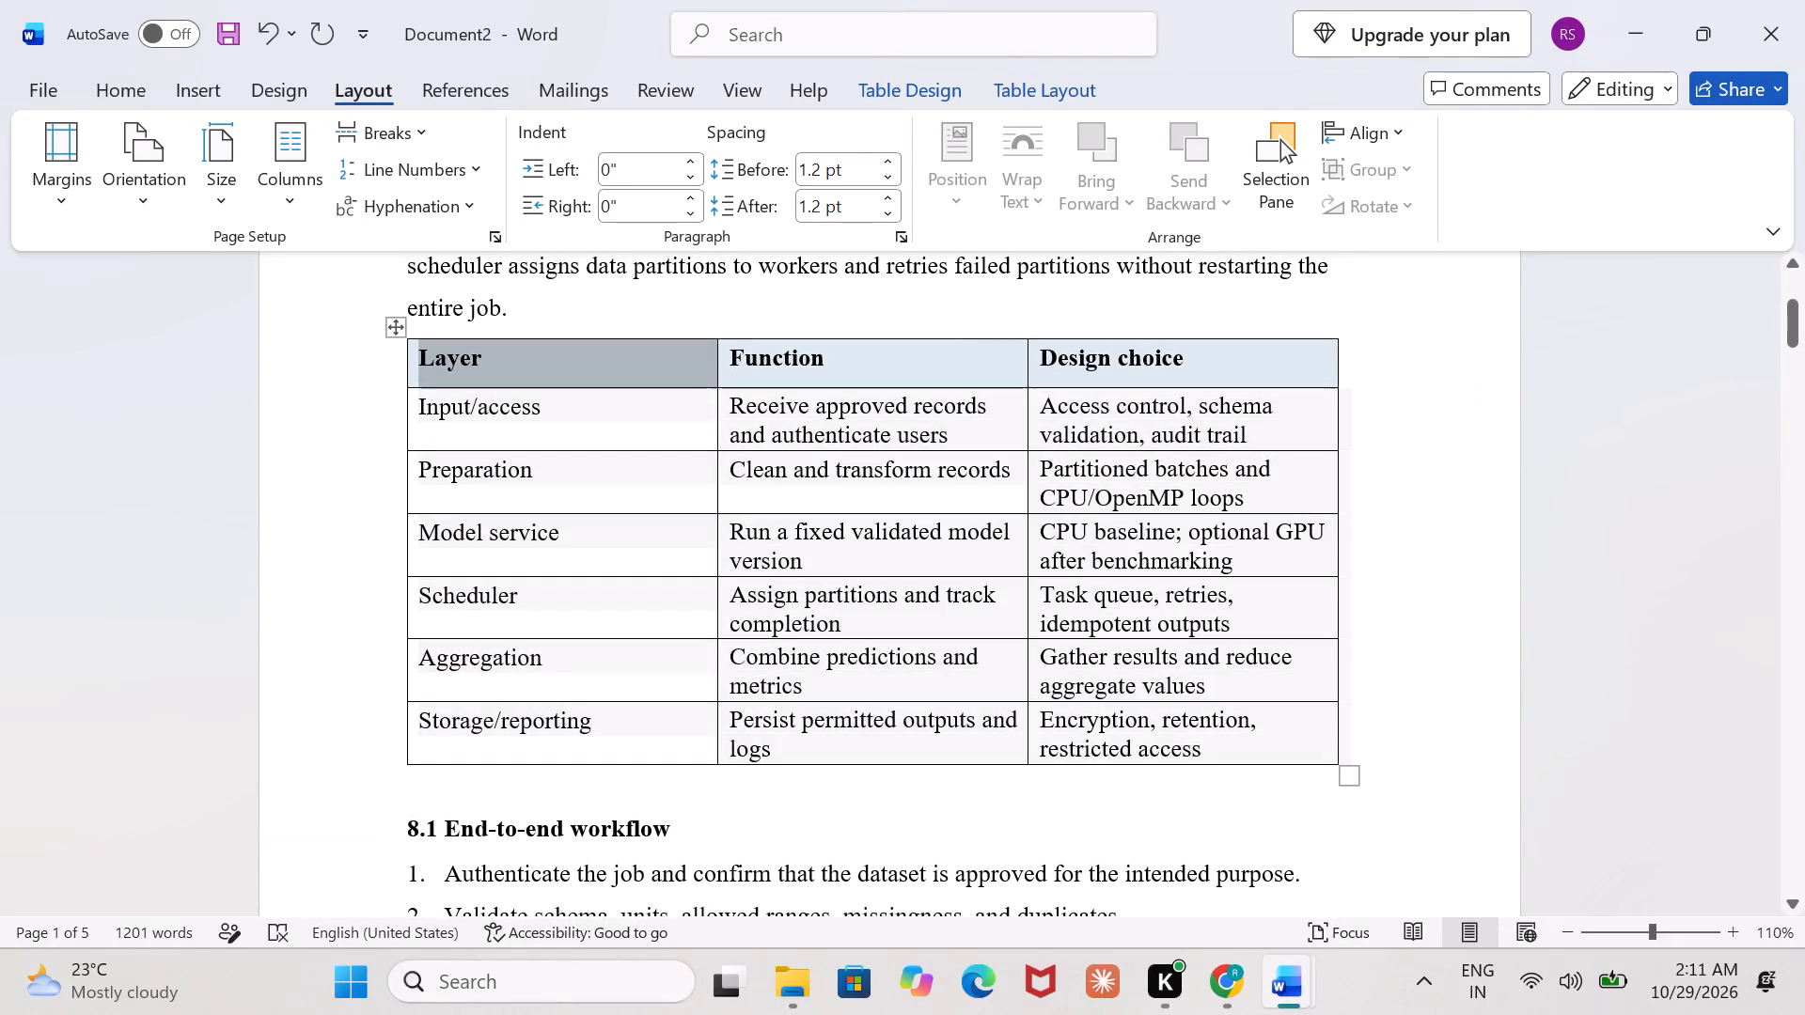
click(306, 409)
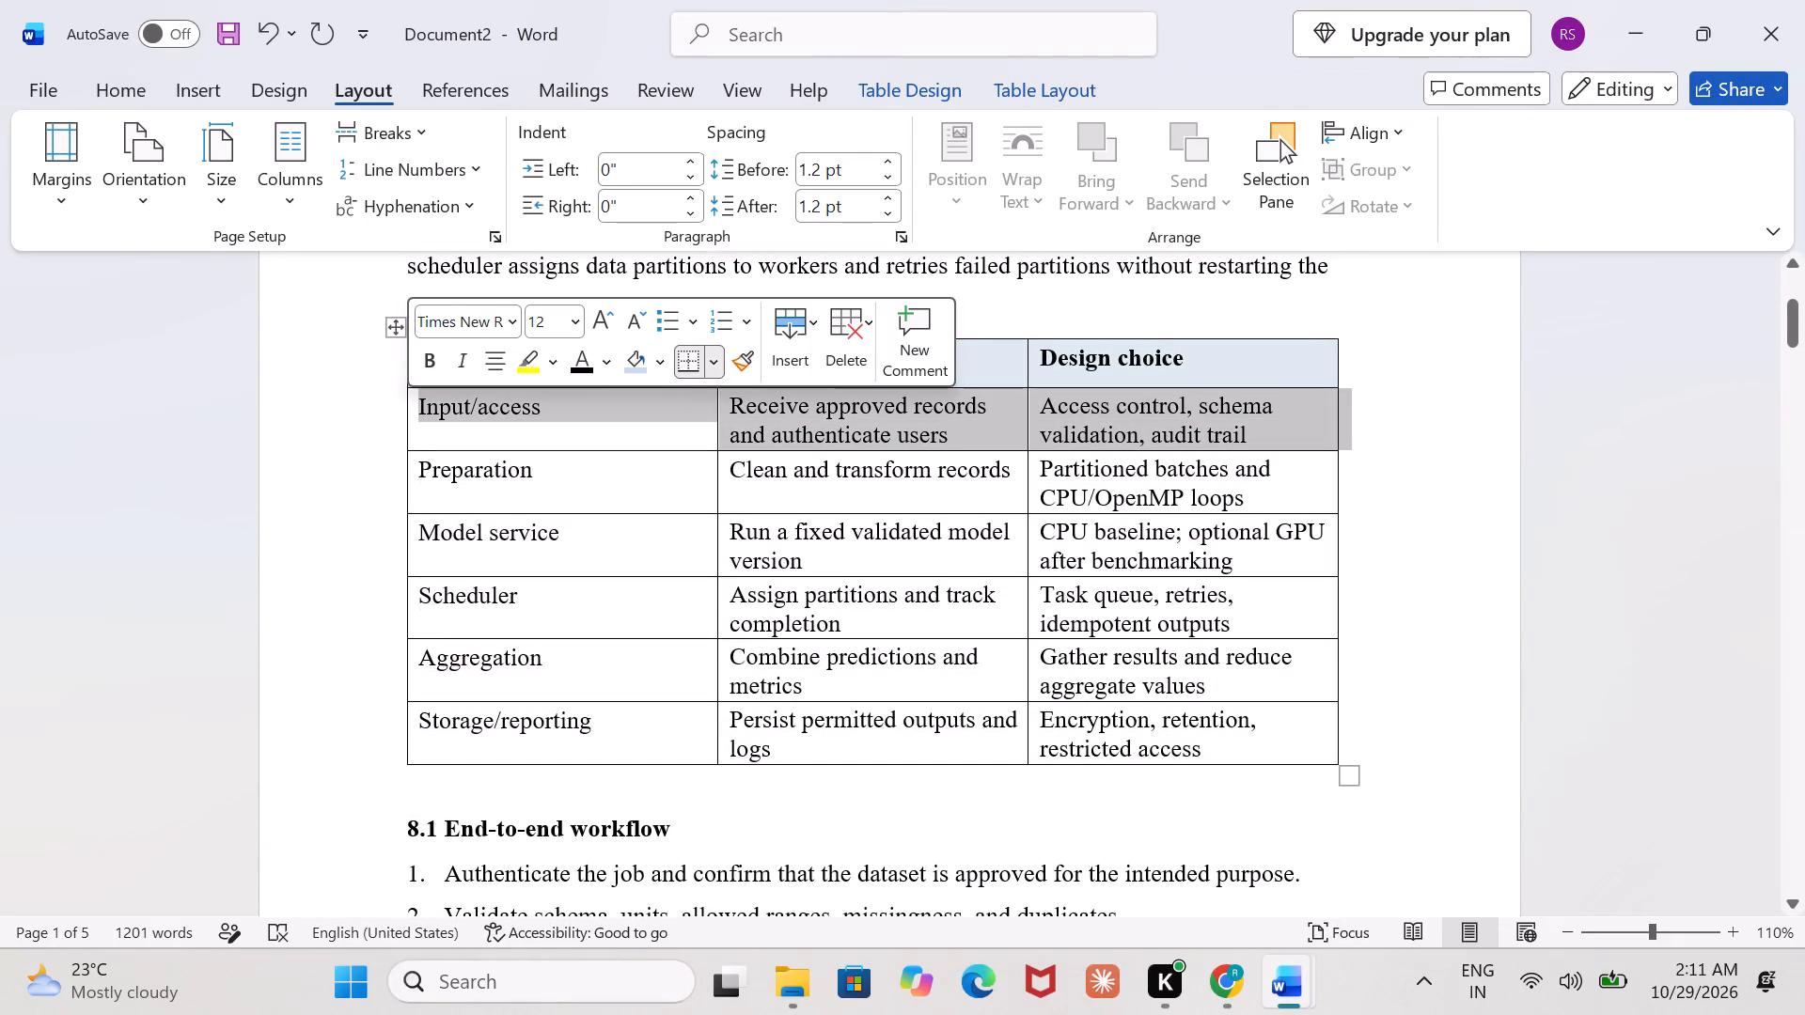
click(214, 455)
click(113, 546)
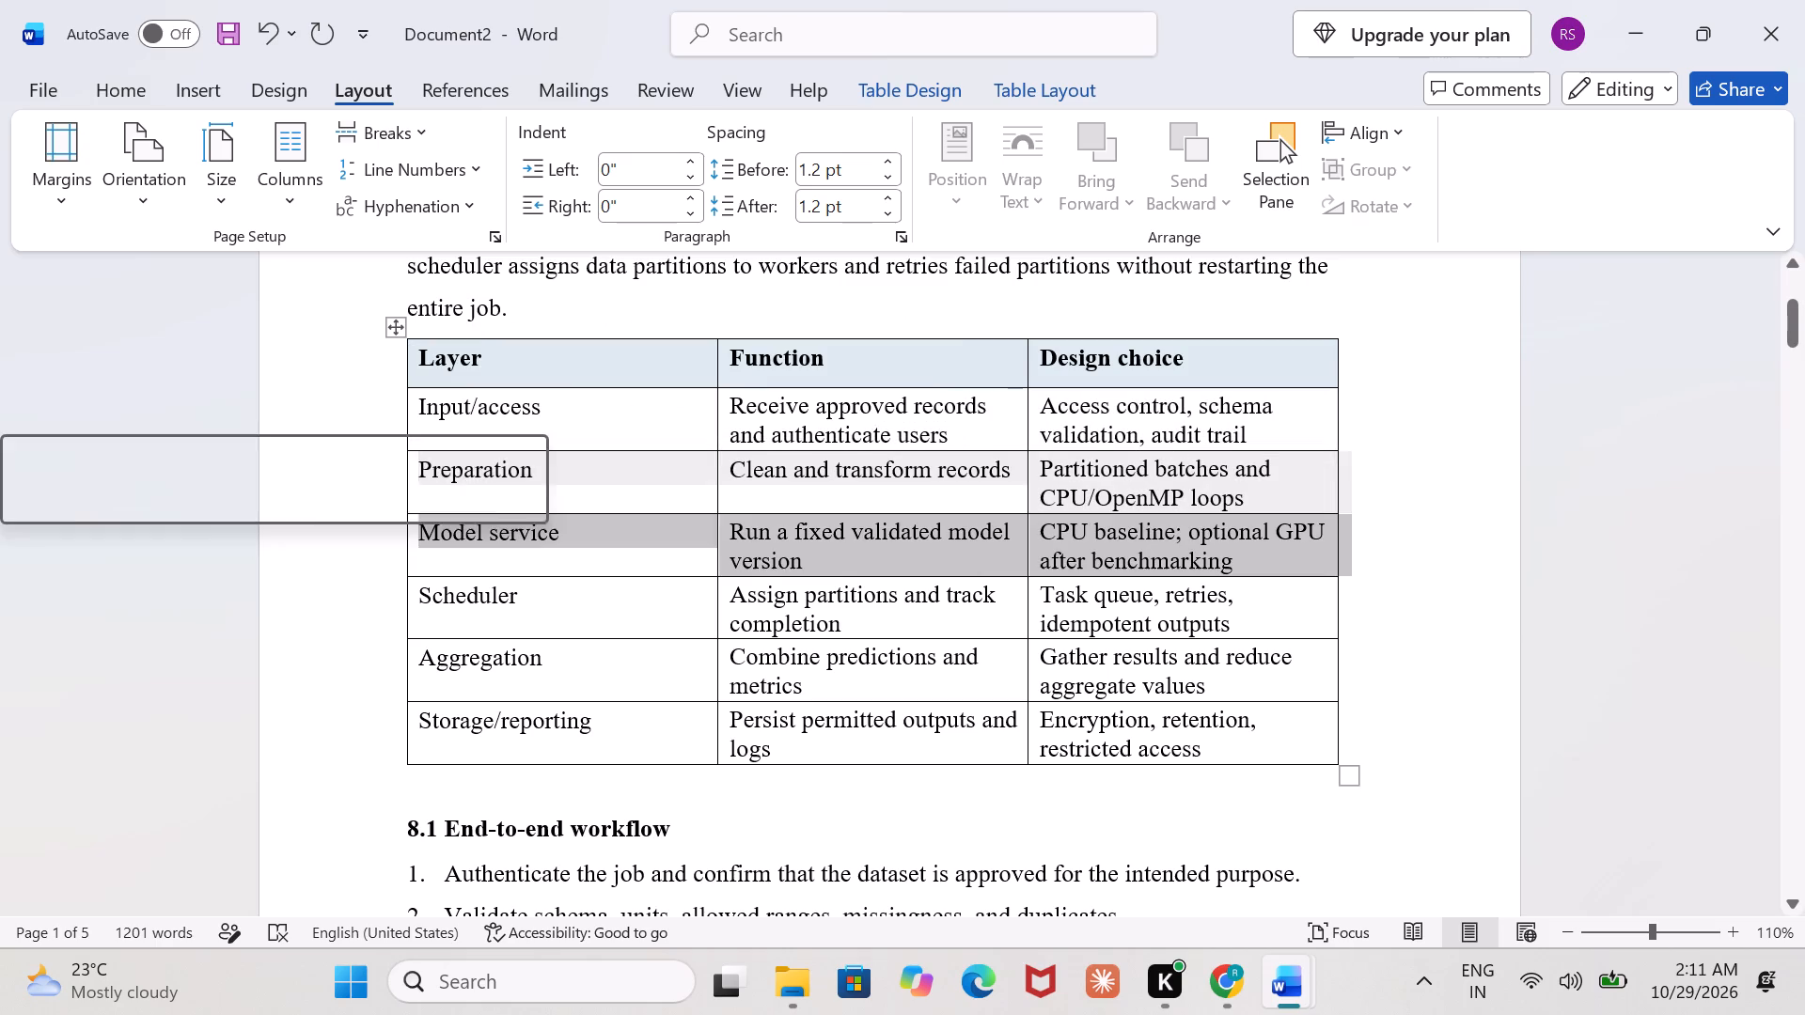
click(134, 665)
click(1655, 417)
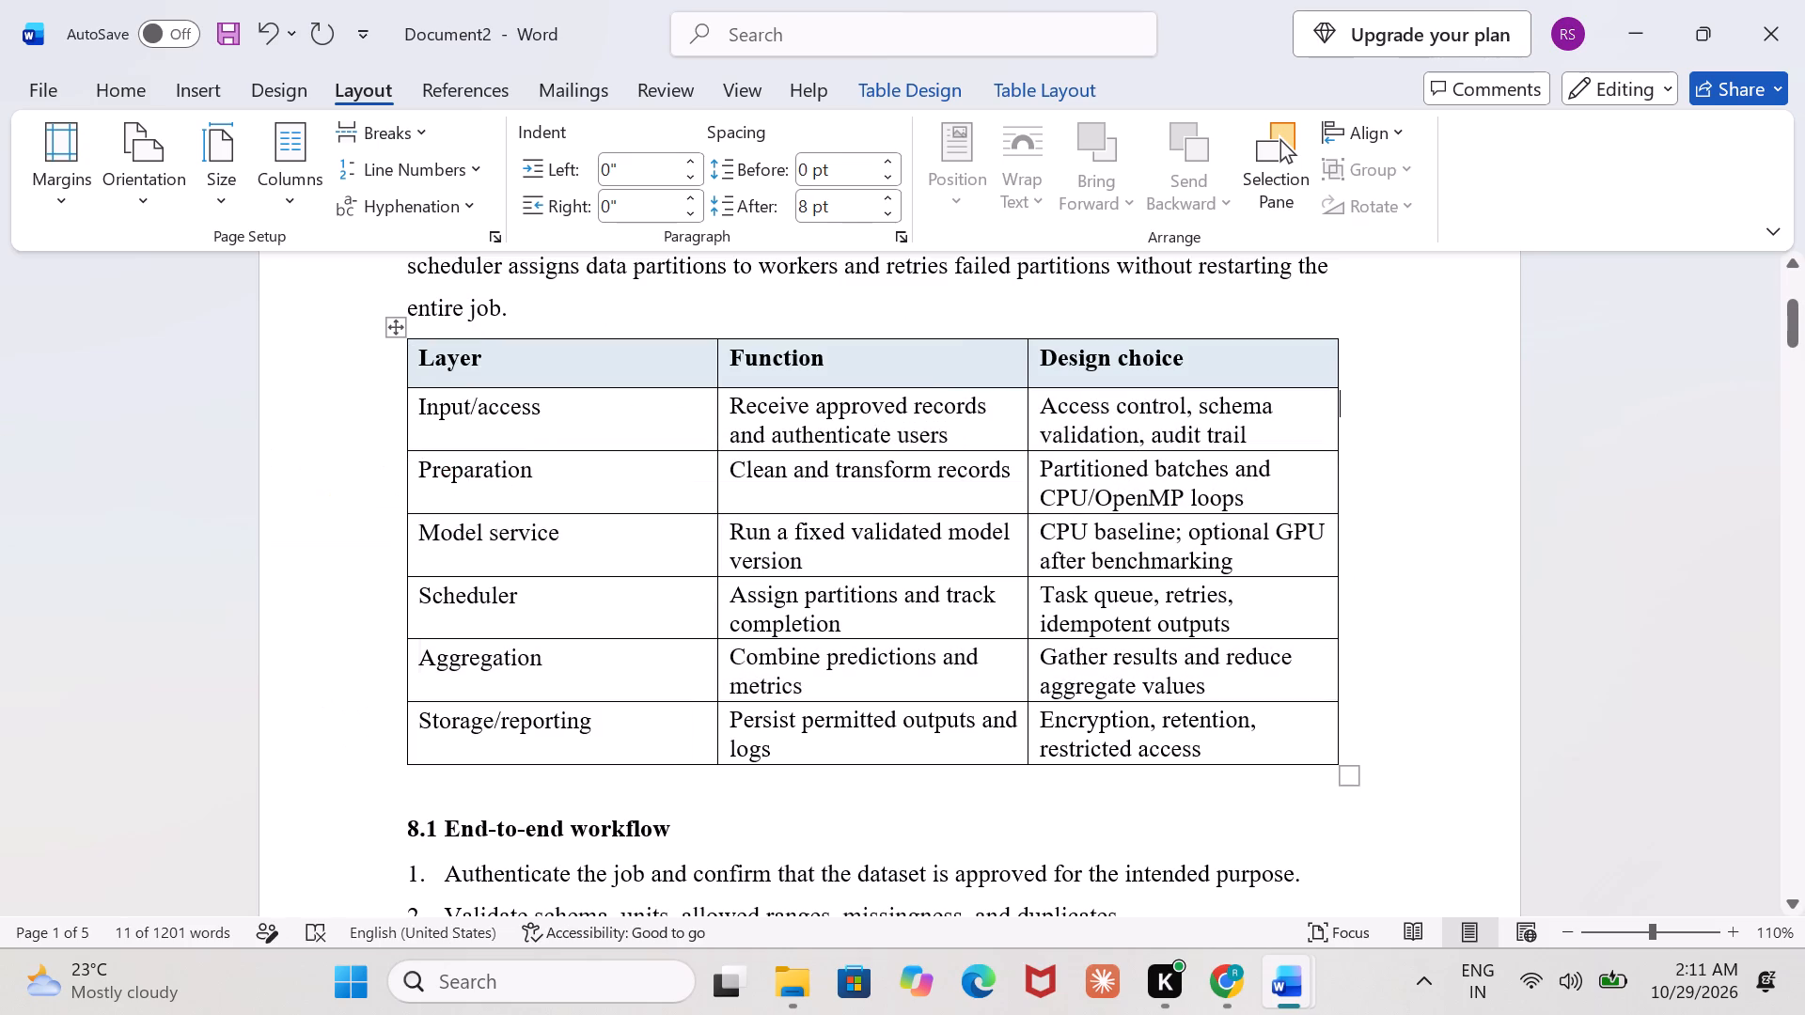
Set the font size of the whole Layer, Function and Design choice table in section 8 to 9.
drag(422, 351, 695, 498)
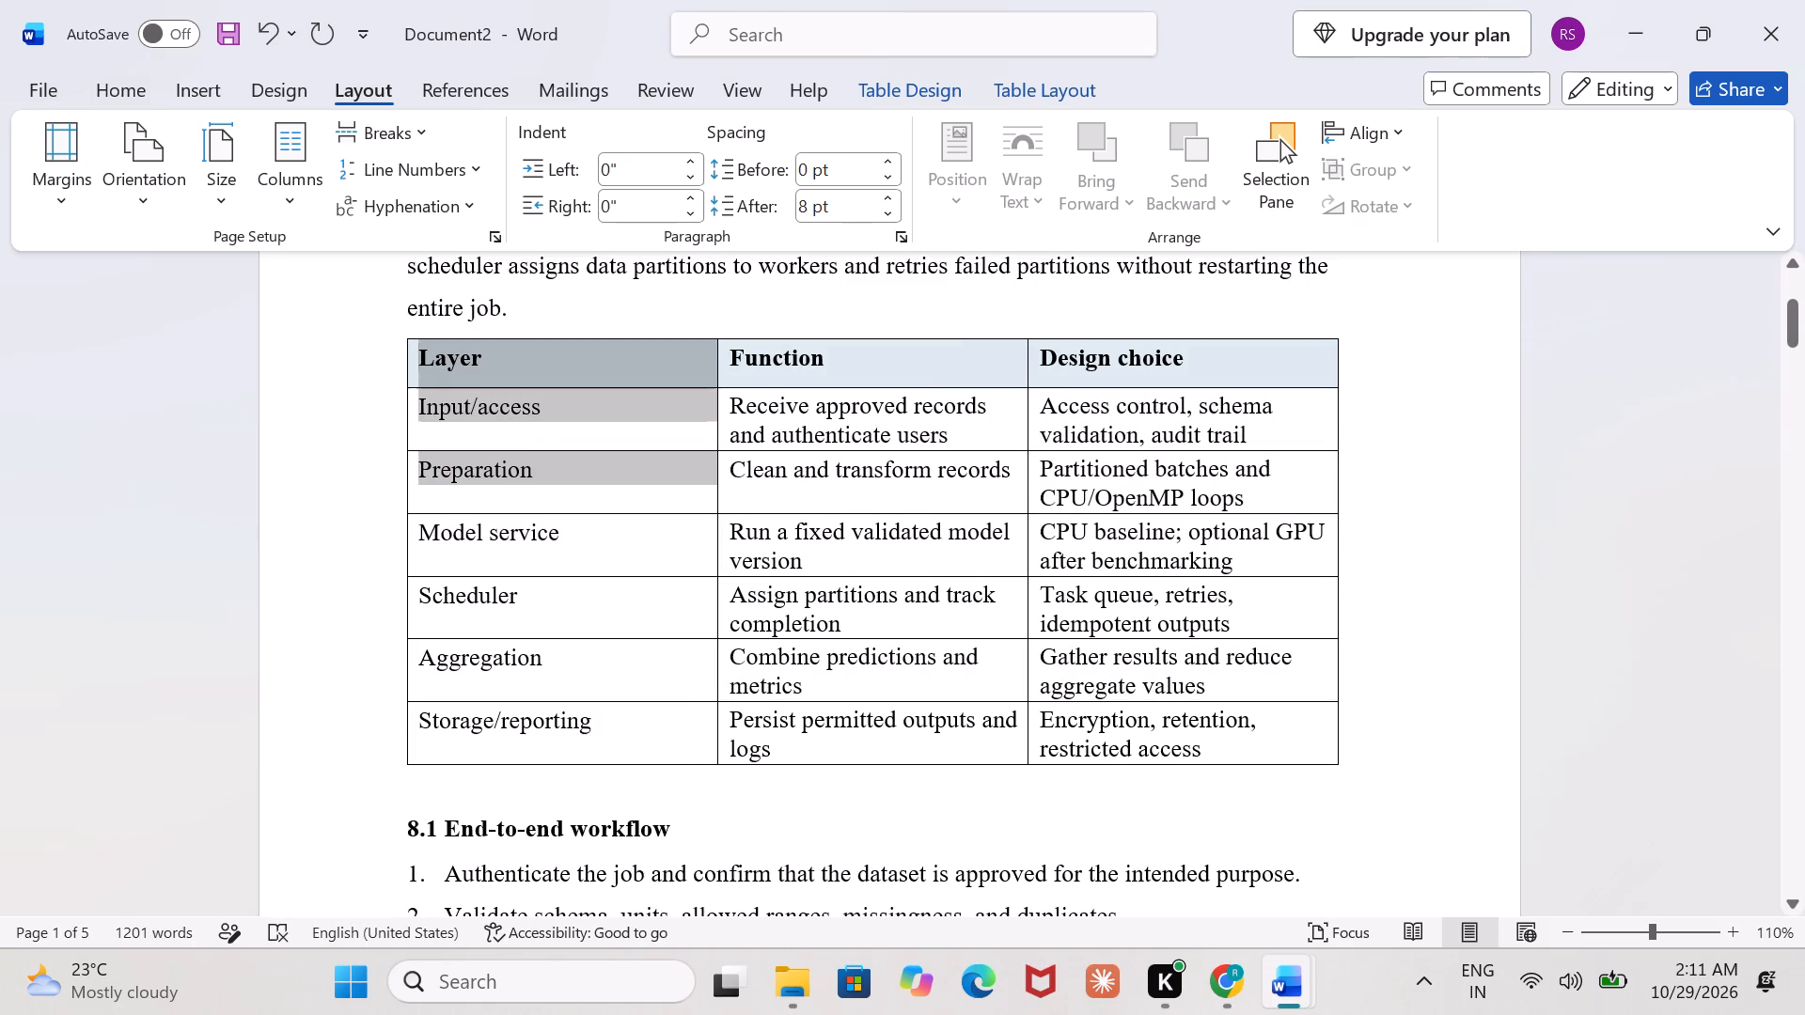
drag(695, 498, 1135, 740)
click(1282, 651)
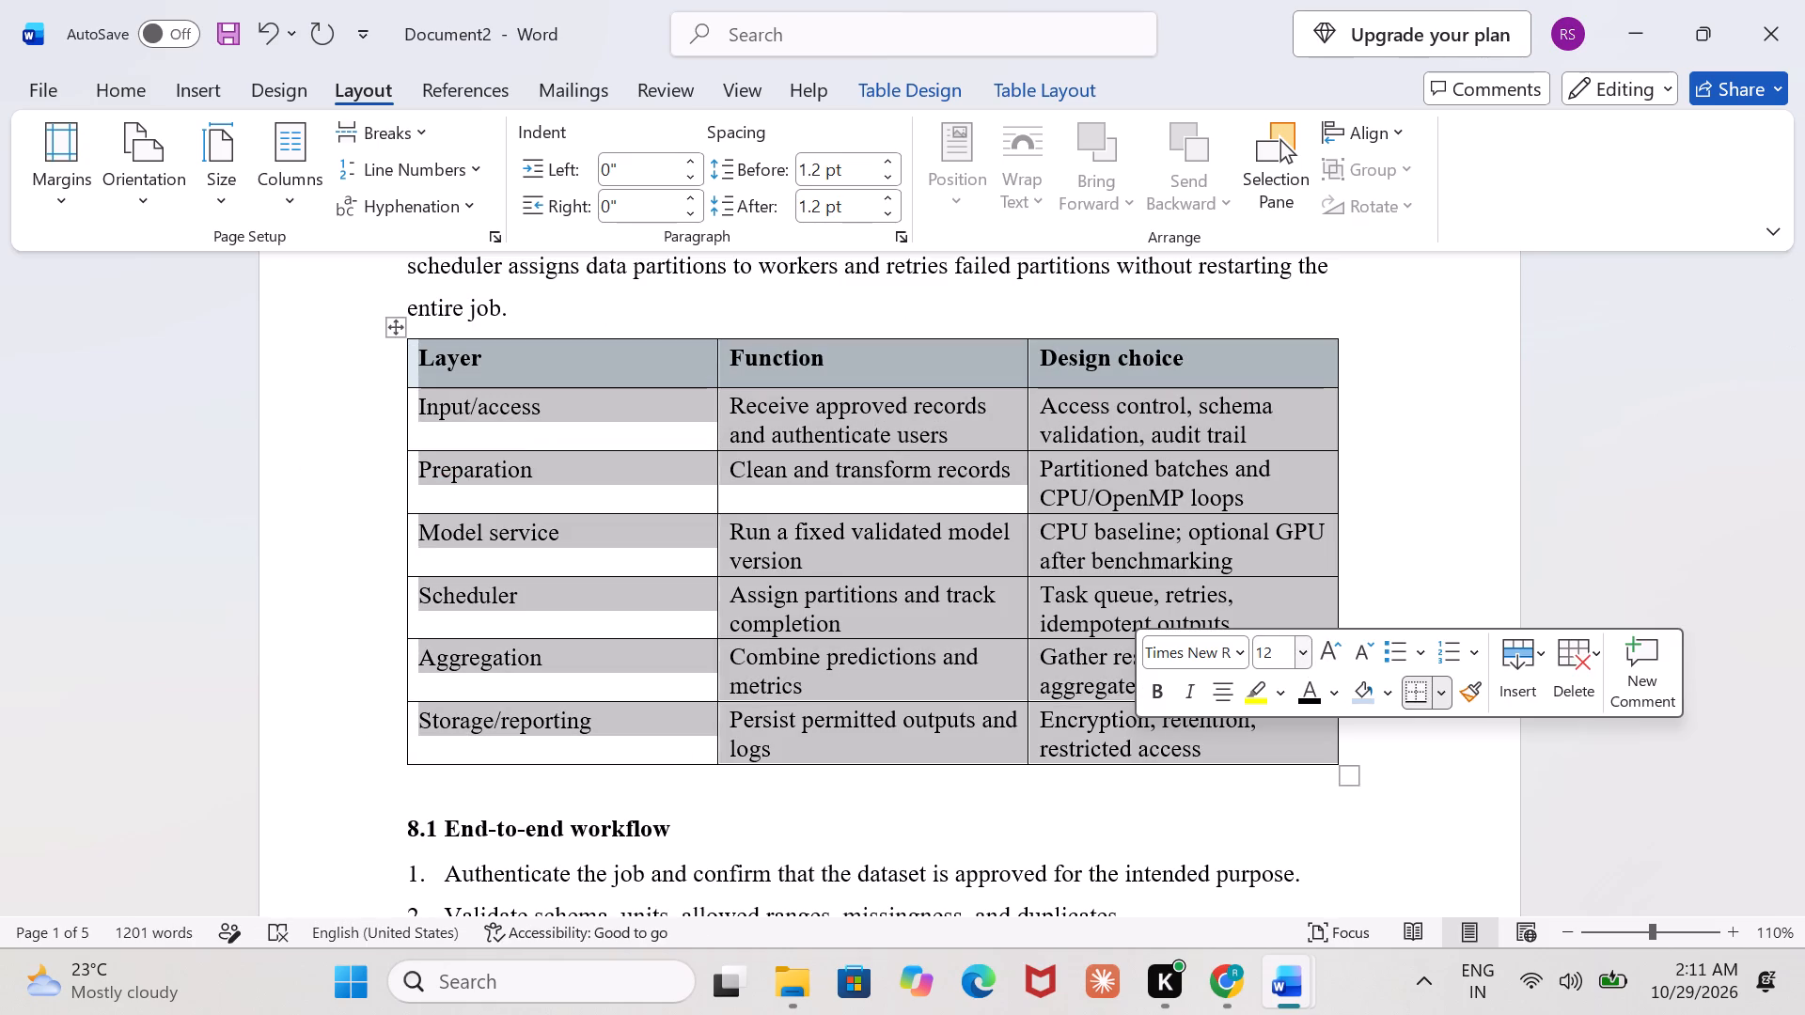
key(BackSpace)
key(9)
key(Return)
click(1530, 476)
Review the formatting of headings, body text and tables throughout the document, from section 8 to the end.
scroll(1155, 571, up, 2)
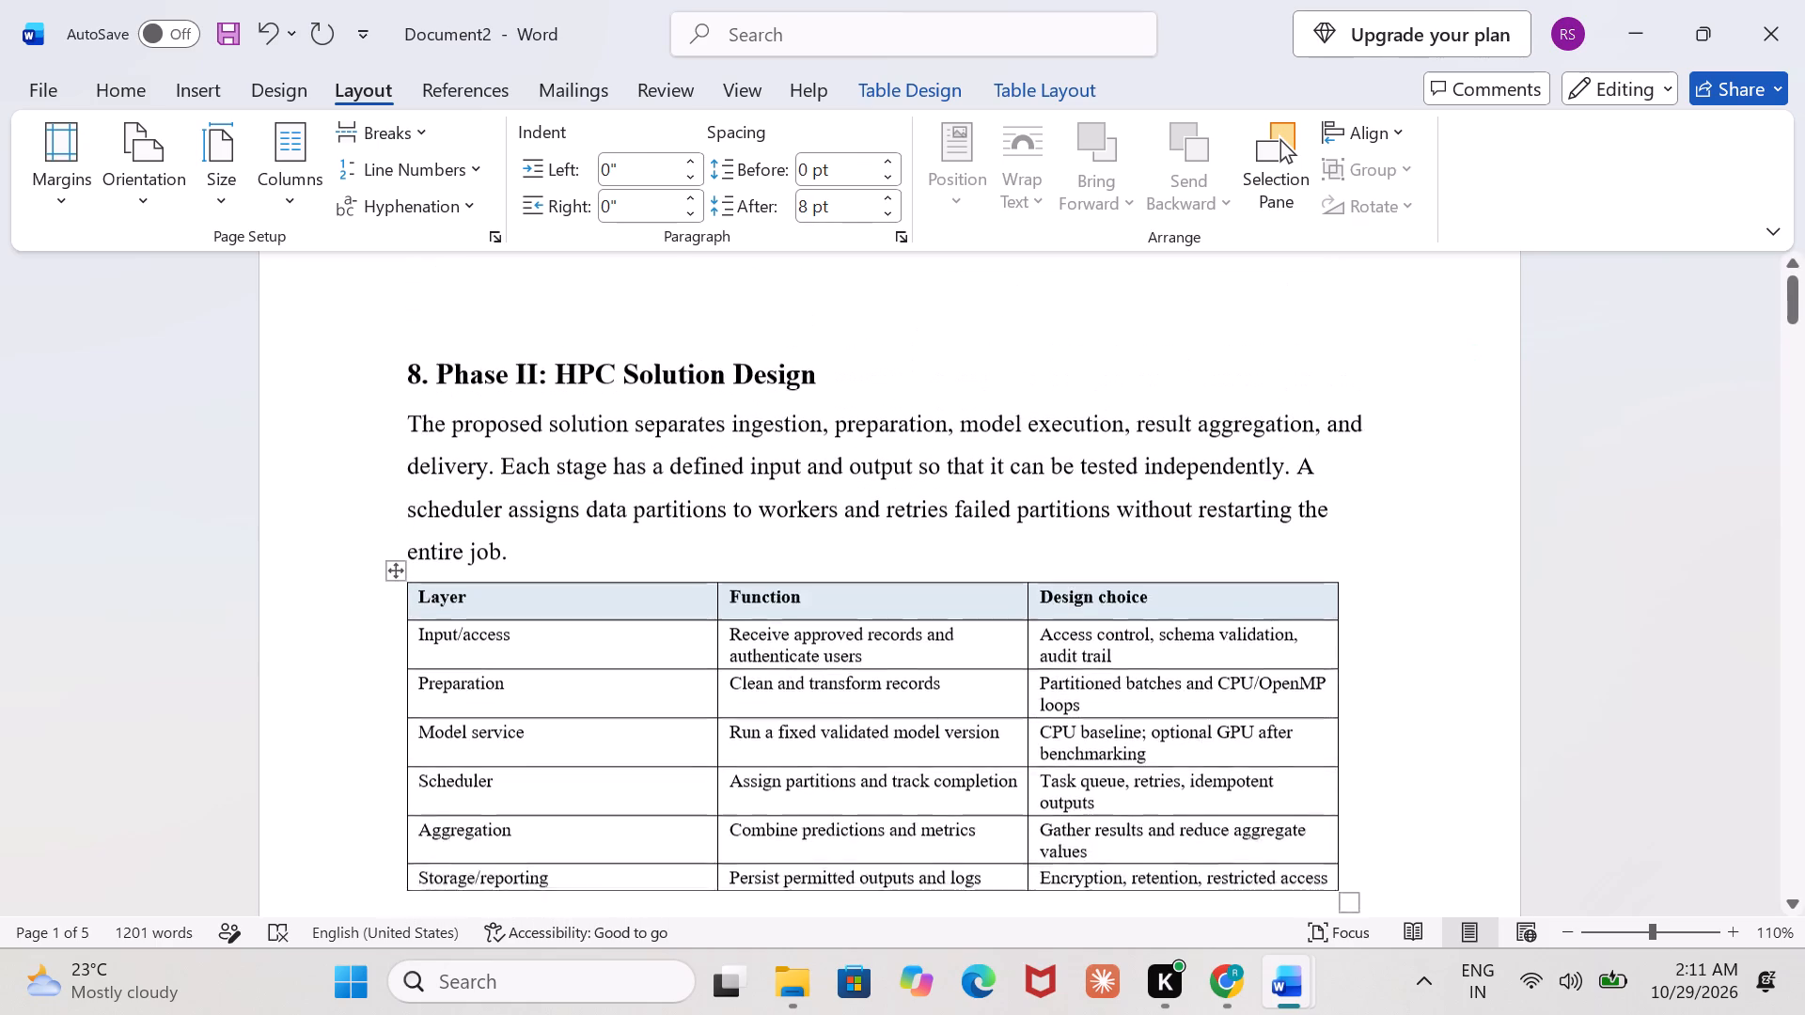
scroll(1155, 571, up, 1)
scroll(1155, 571, down, 4)
scroll(1155, 571, up, 4)
scroll(1155, 571, down, 1)
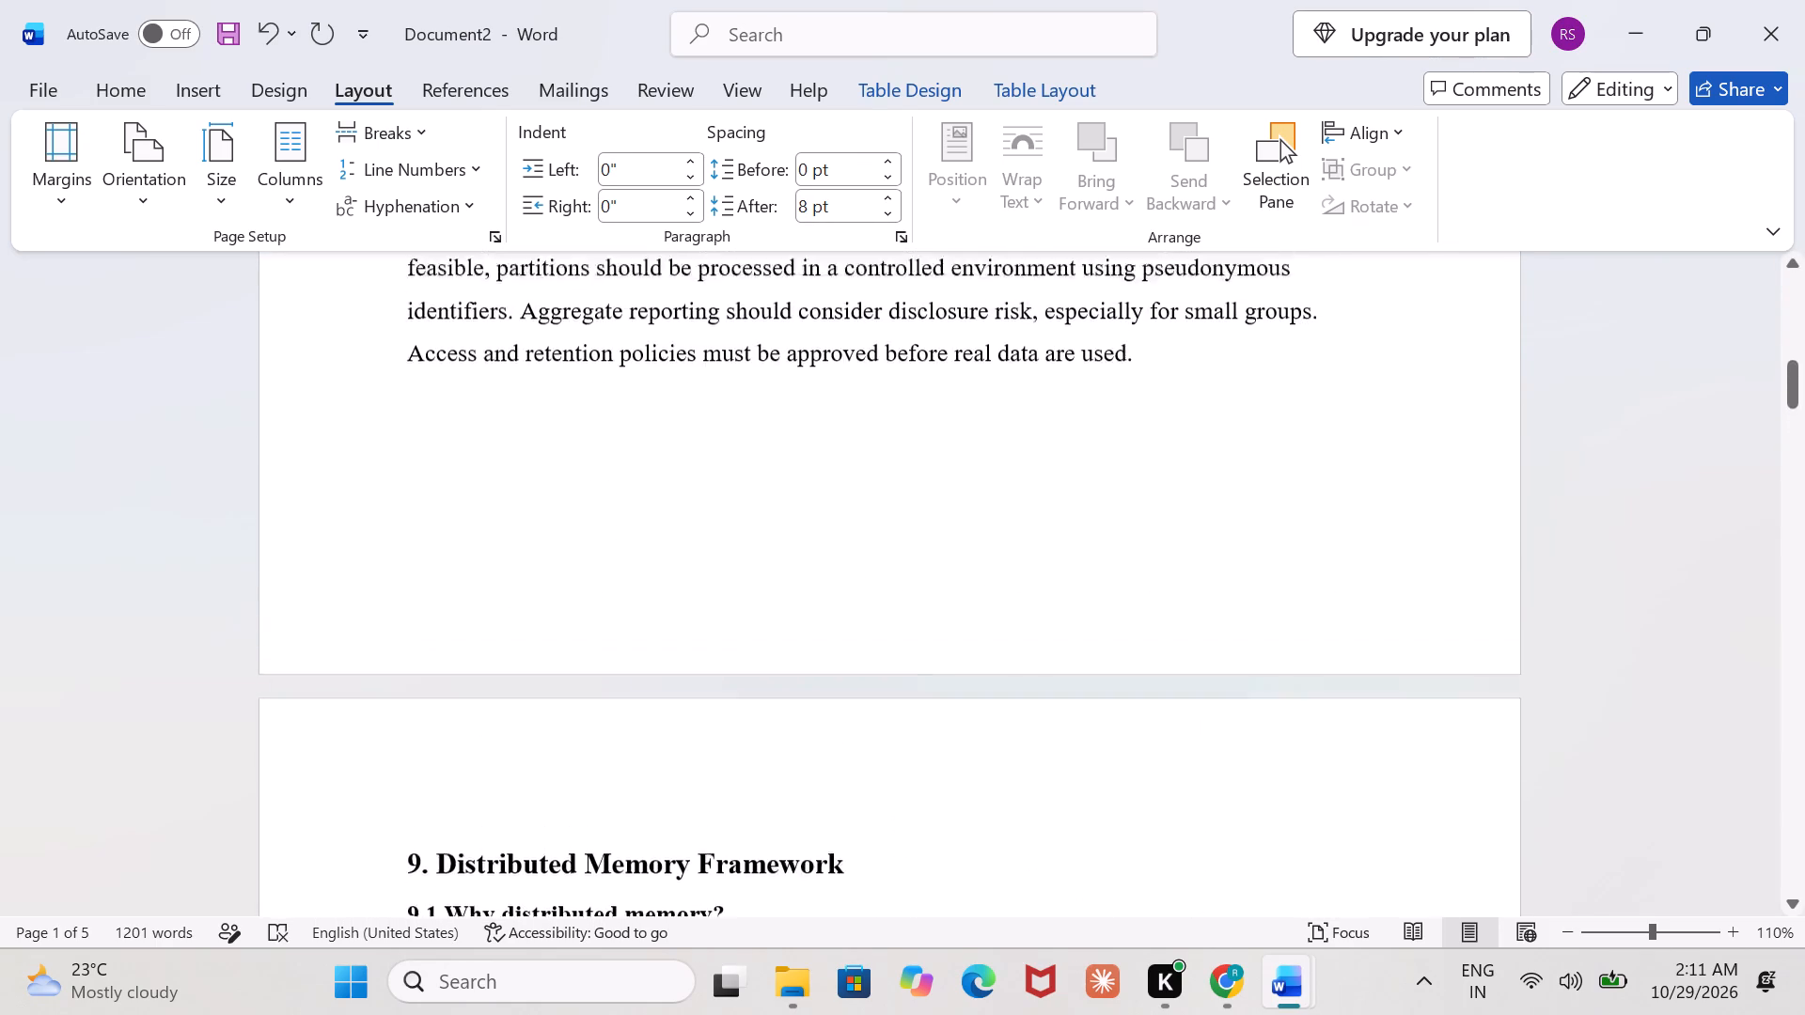
scroll(1155, 571, down, 4)
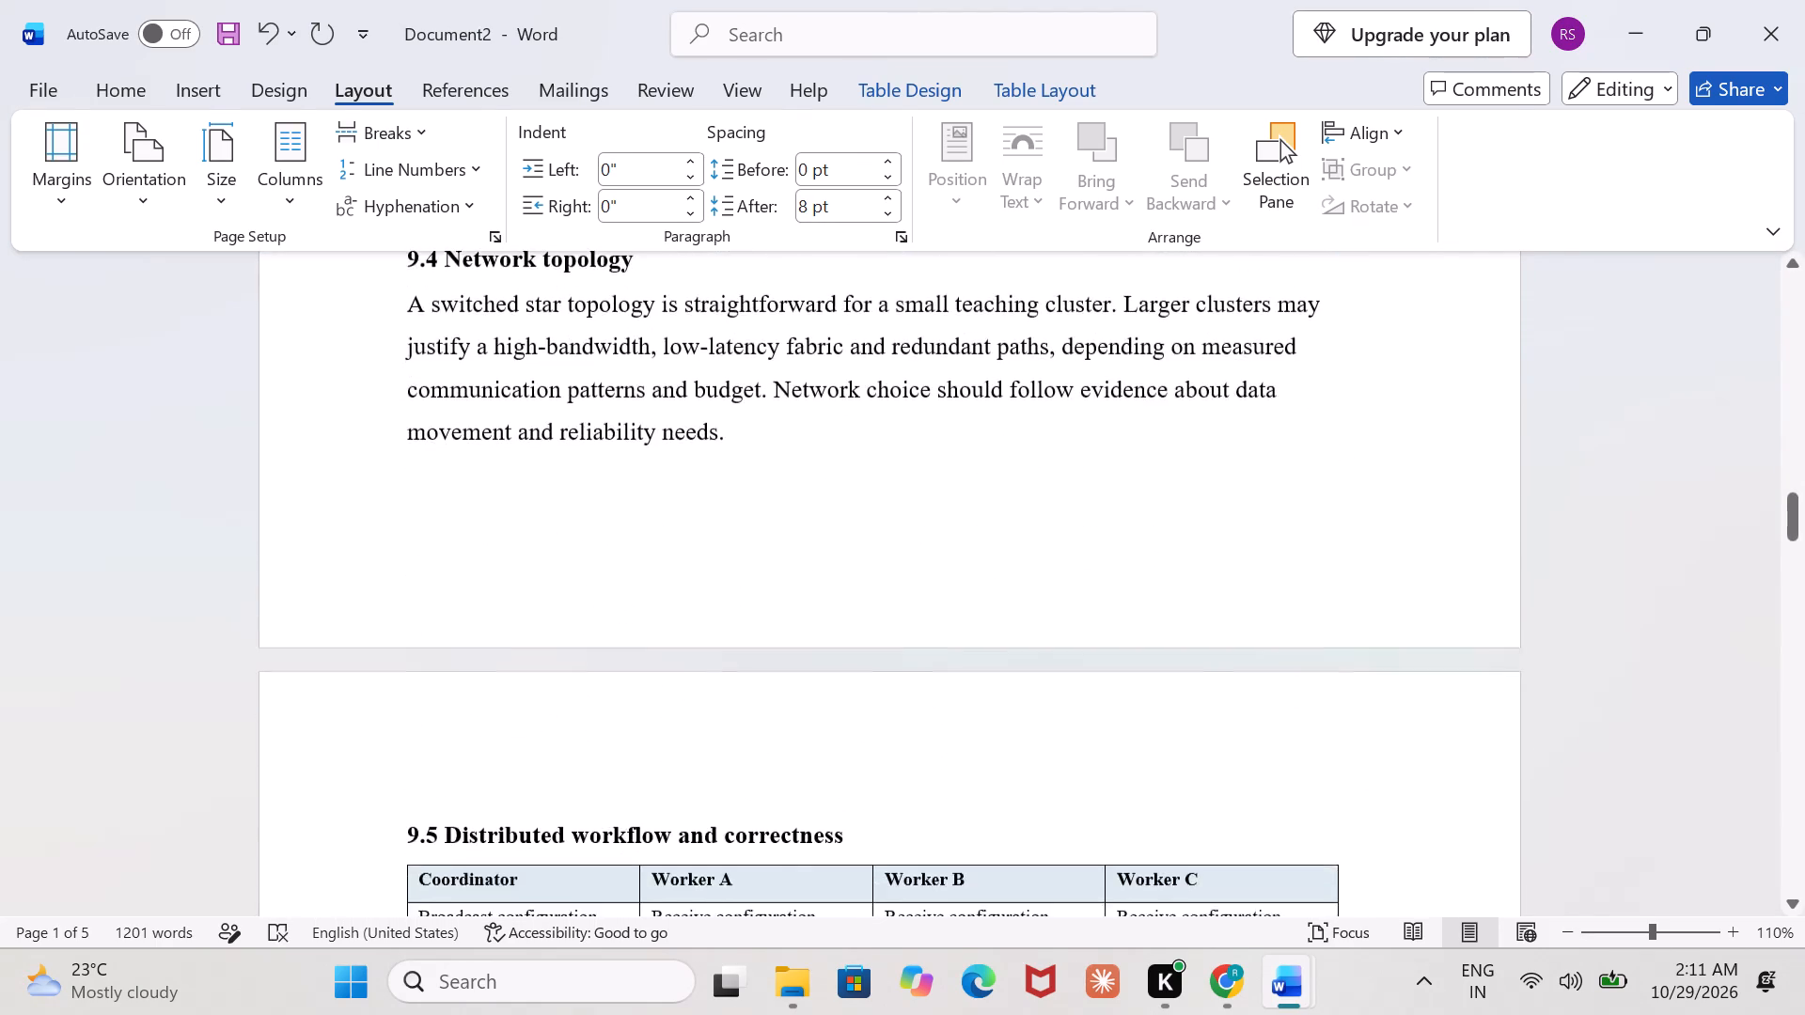
scroll(1155, 571, down, 4)
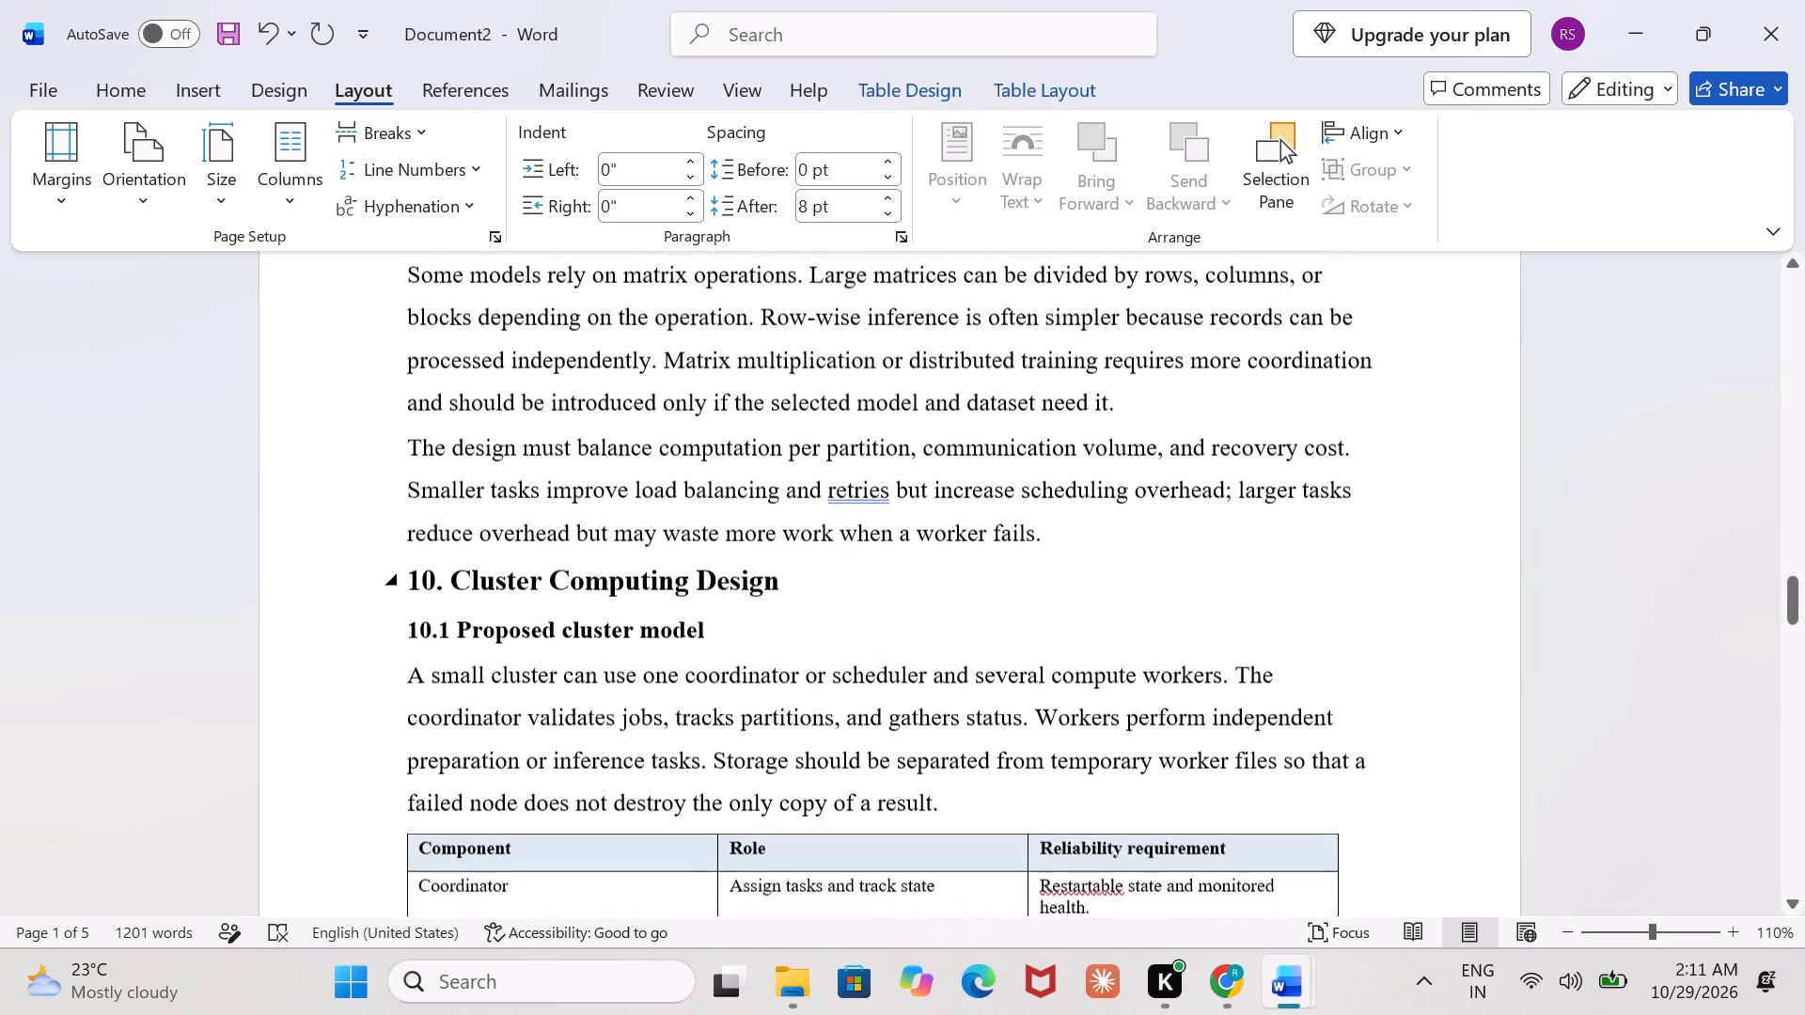
scroll(1155, 571, down, 3)
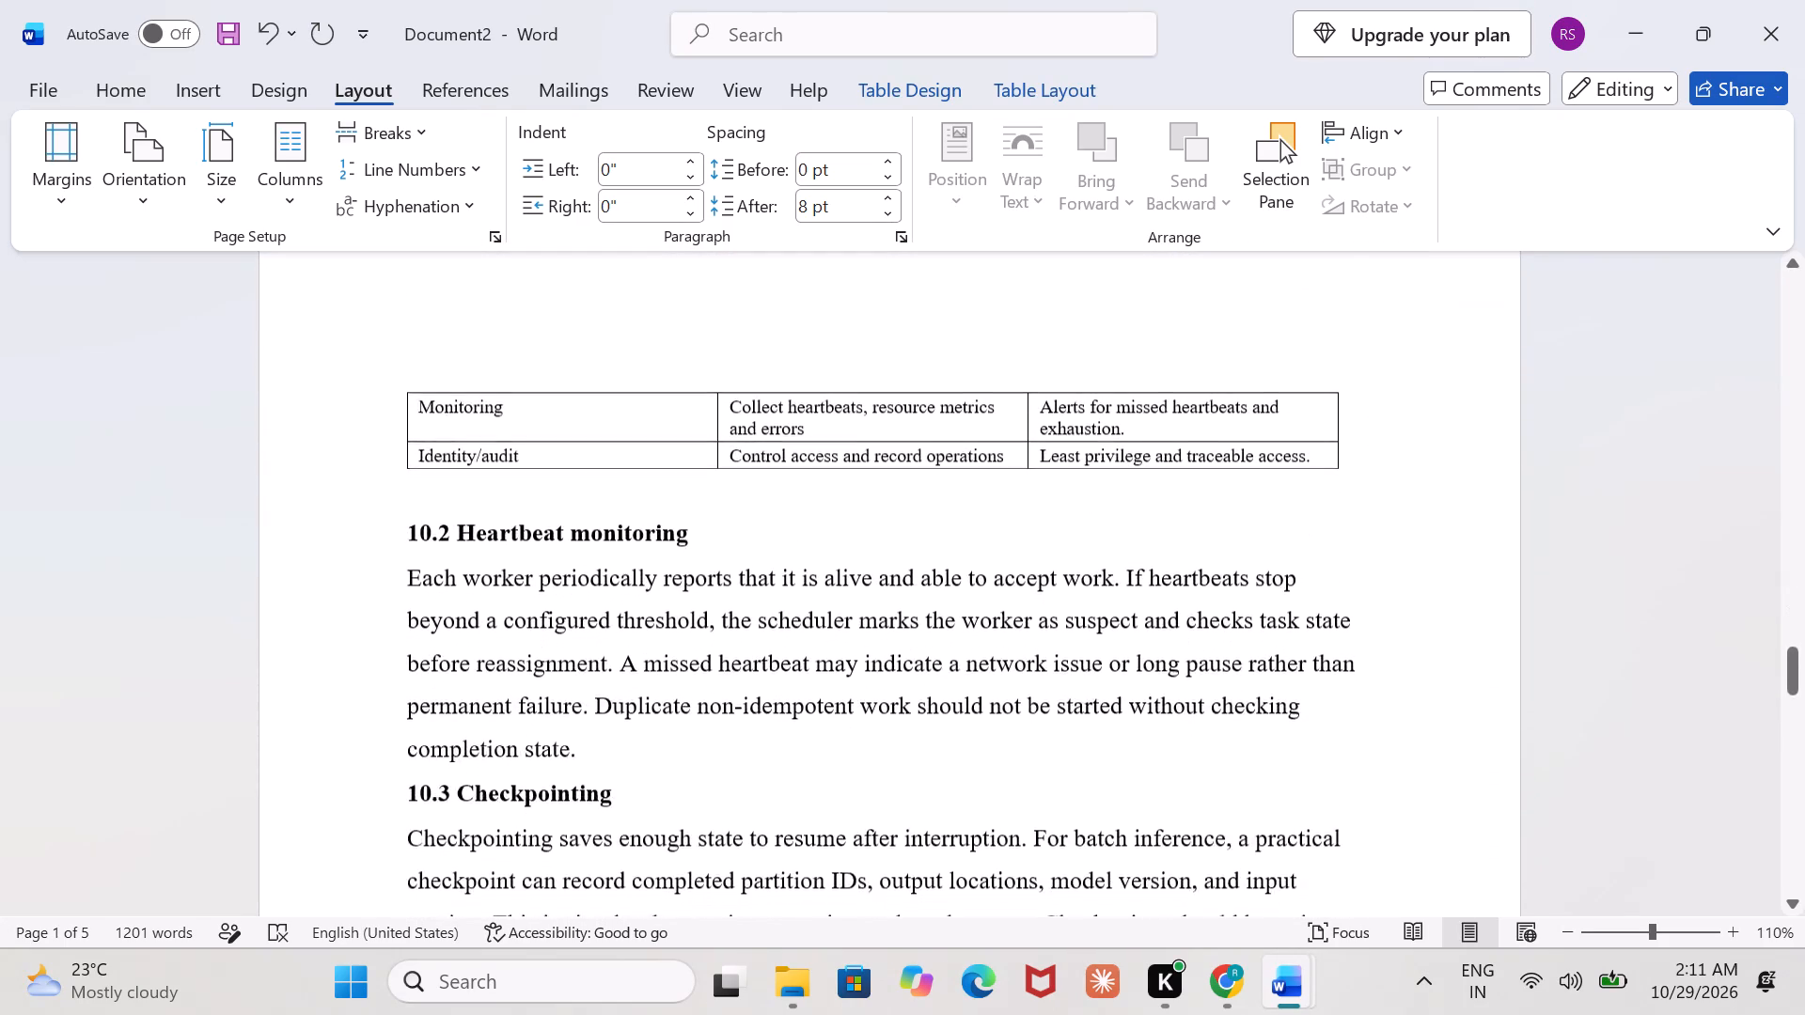
scroll(1155, 571, down, 2)
Insert five blank lines above the heading "8. Phase II: HPC Solution Design" at the start of the document.
scroll(1155, 571, up, 2)
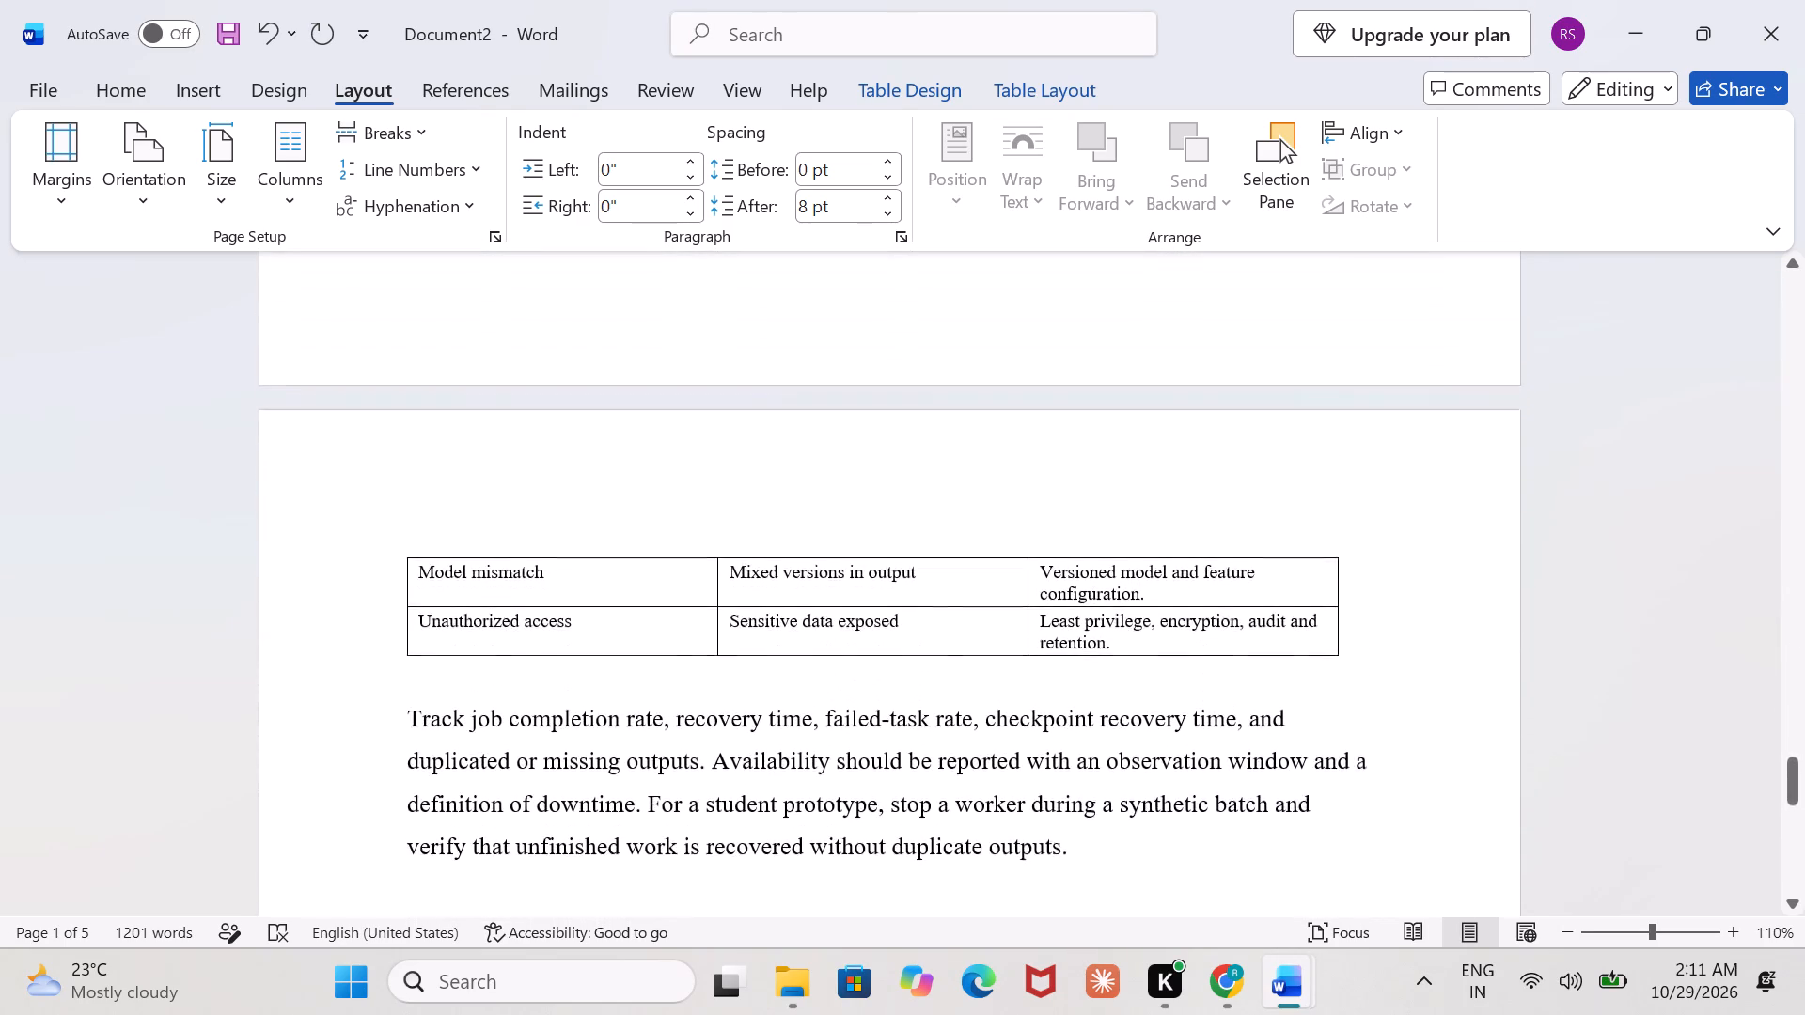
scroll(1155, 571, up, 4)
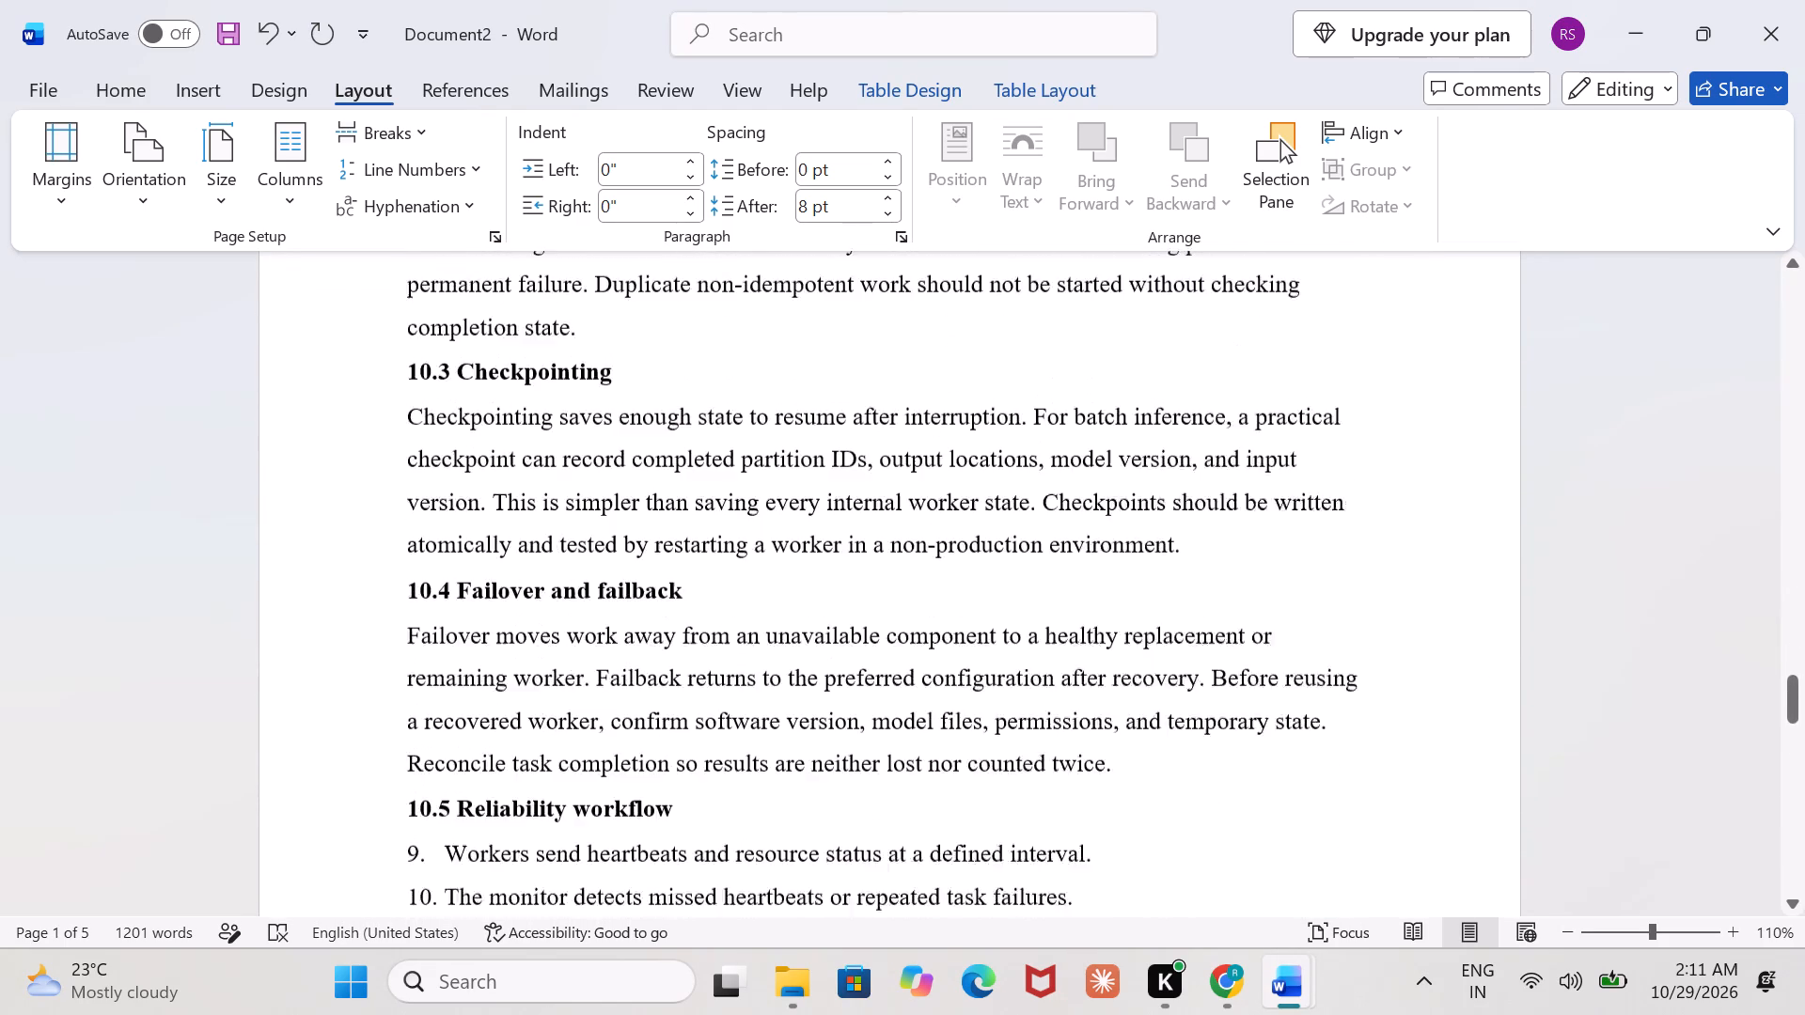
scroll(1155, 571, up, 6)
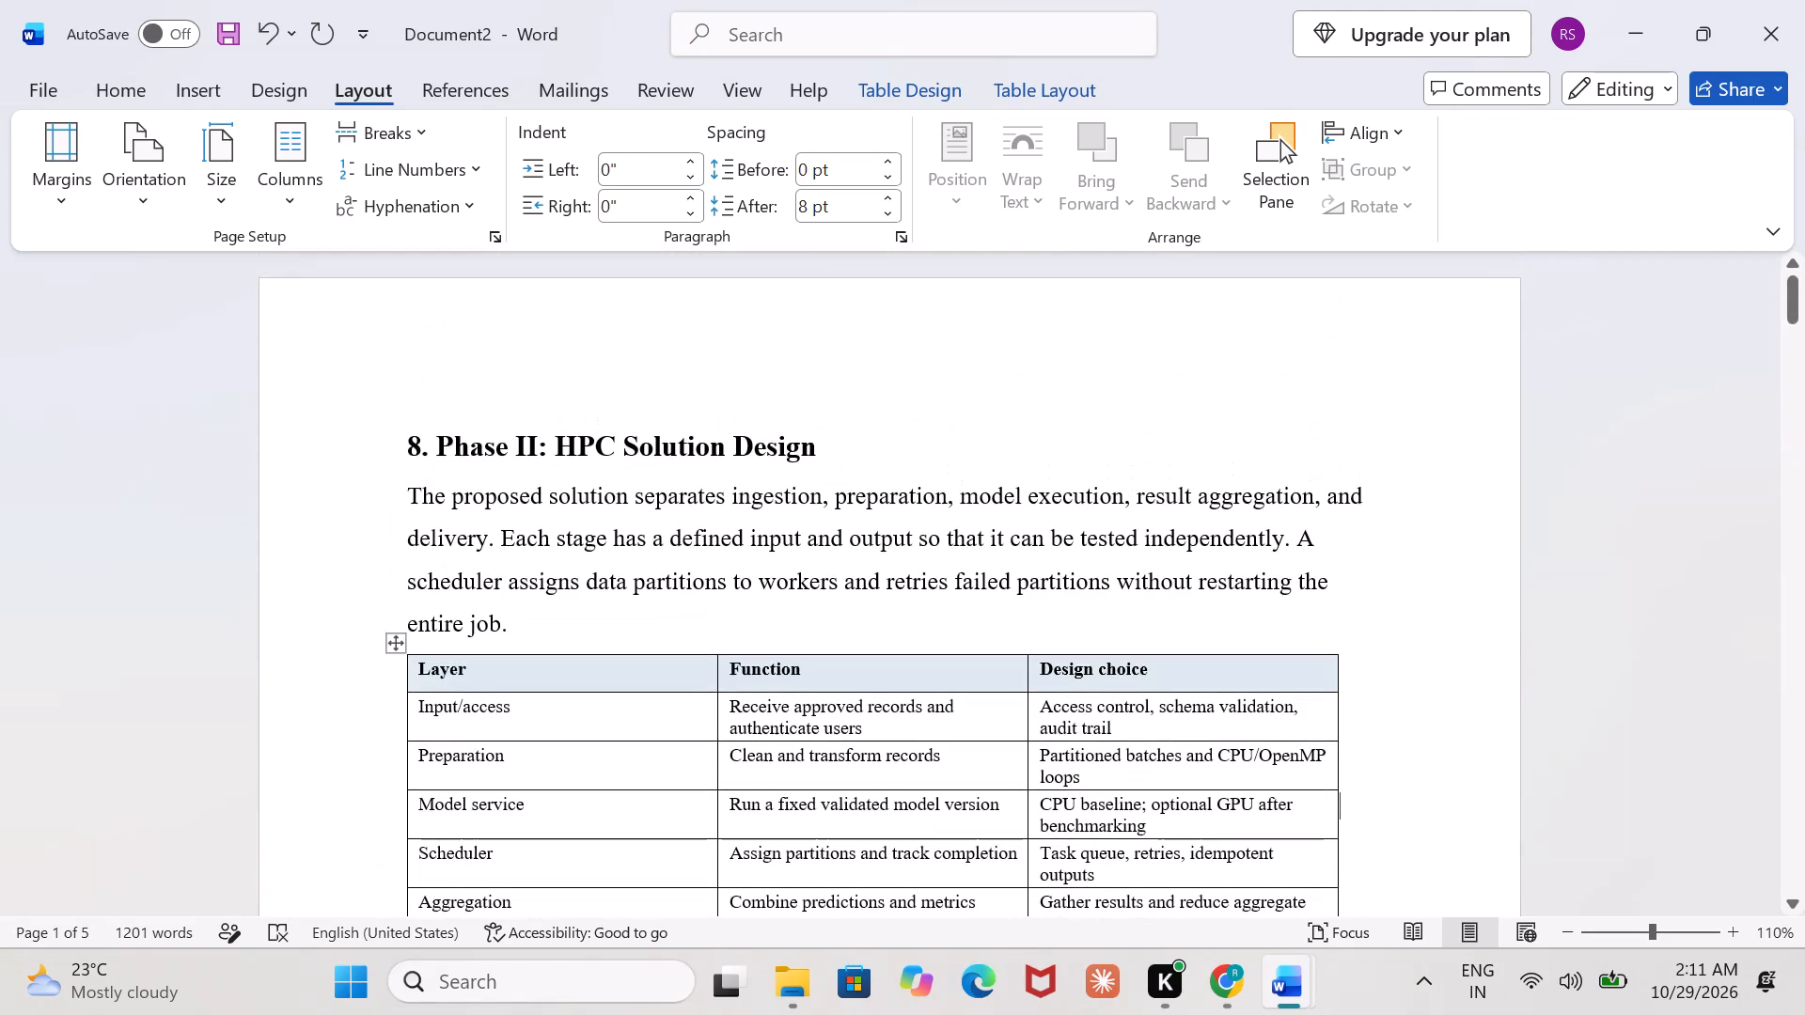
scroll(1155, 571, up, 1)
click(500, 407)
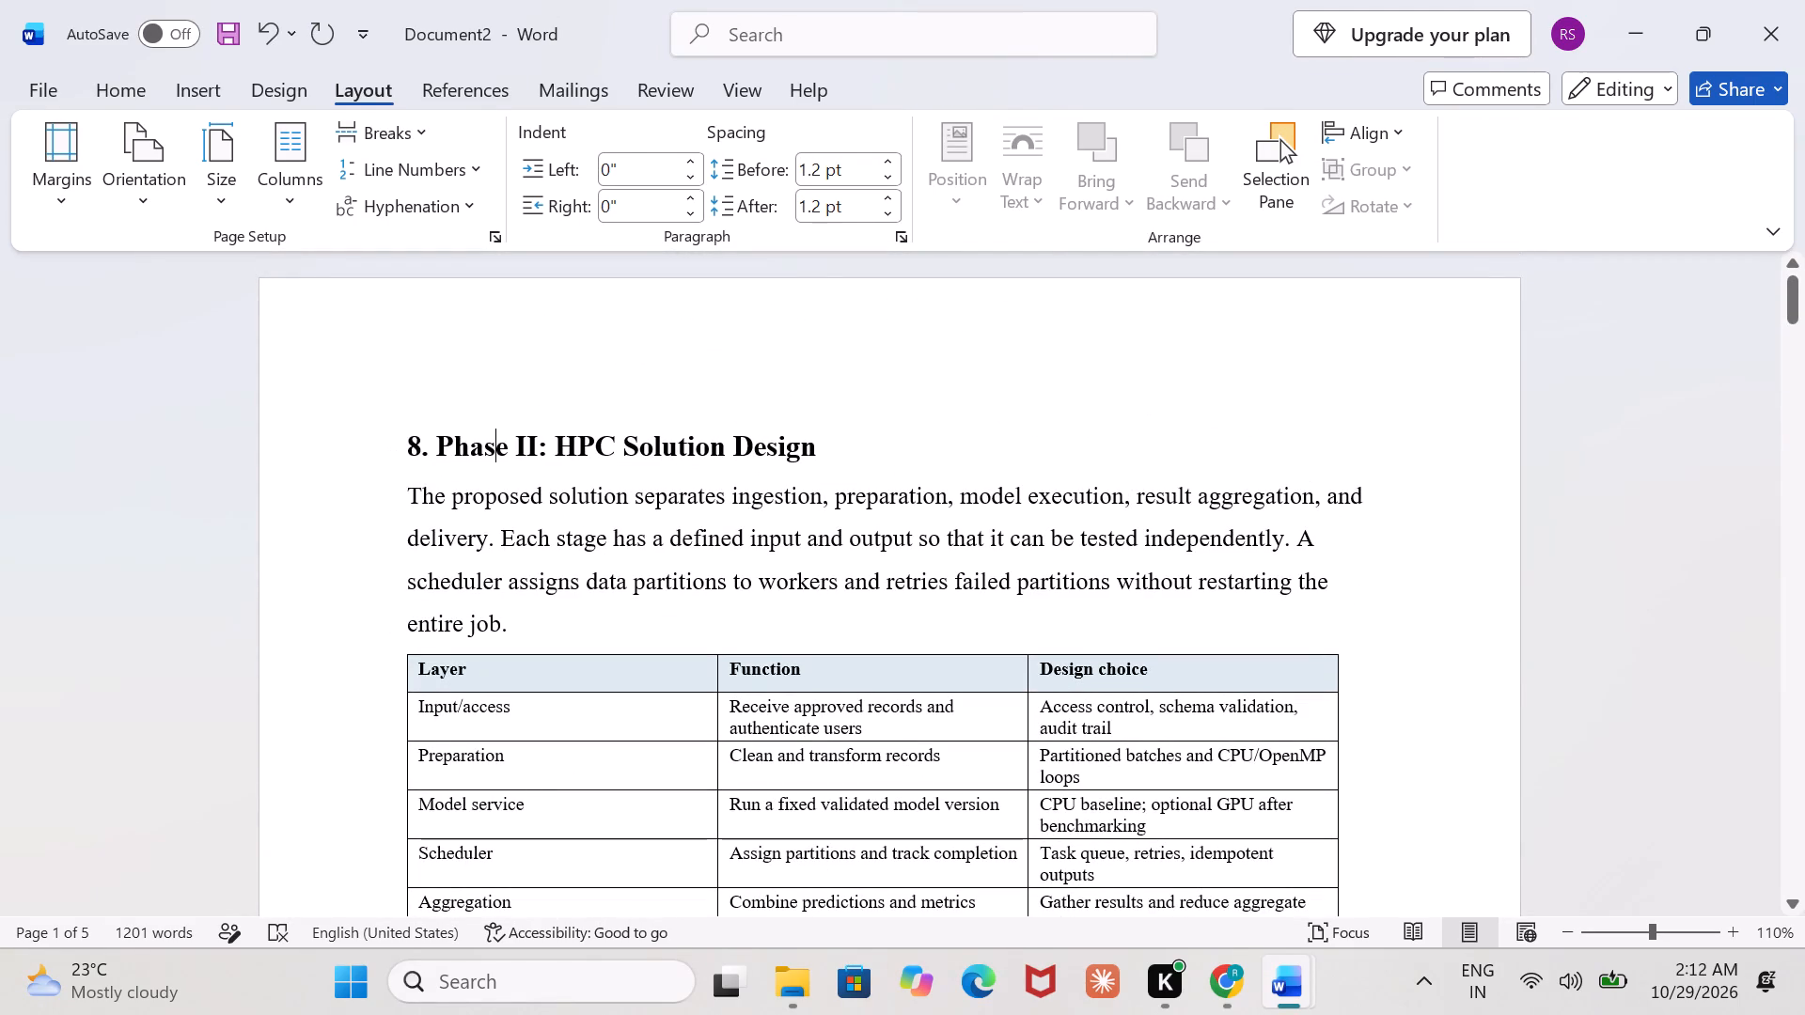
click(407, 333)
key(Return)
key(Return)
key(Return)
key(Return)
key(Return)
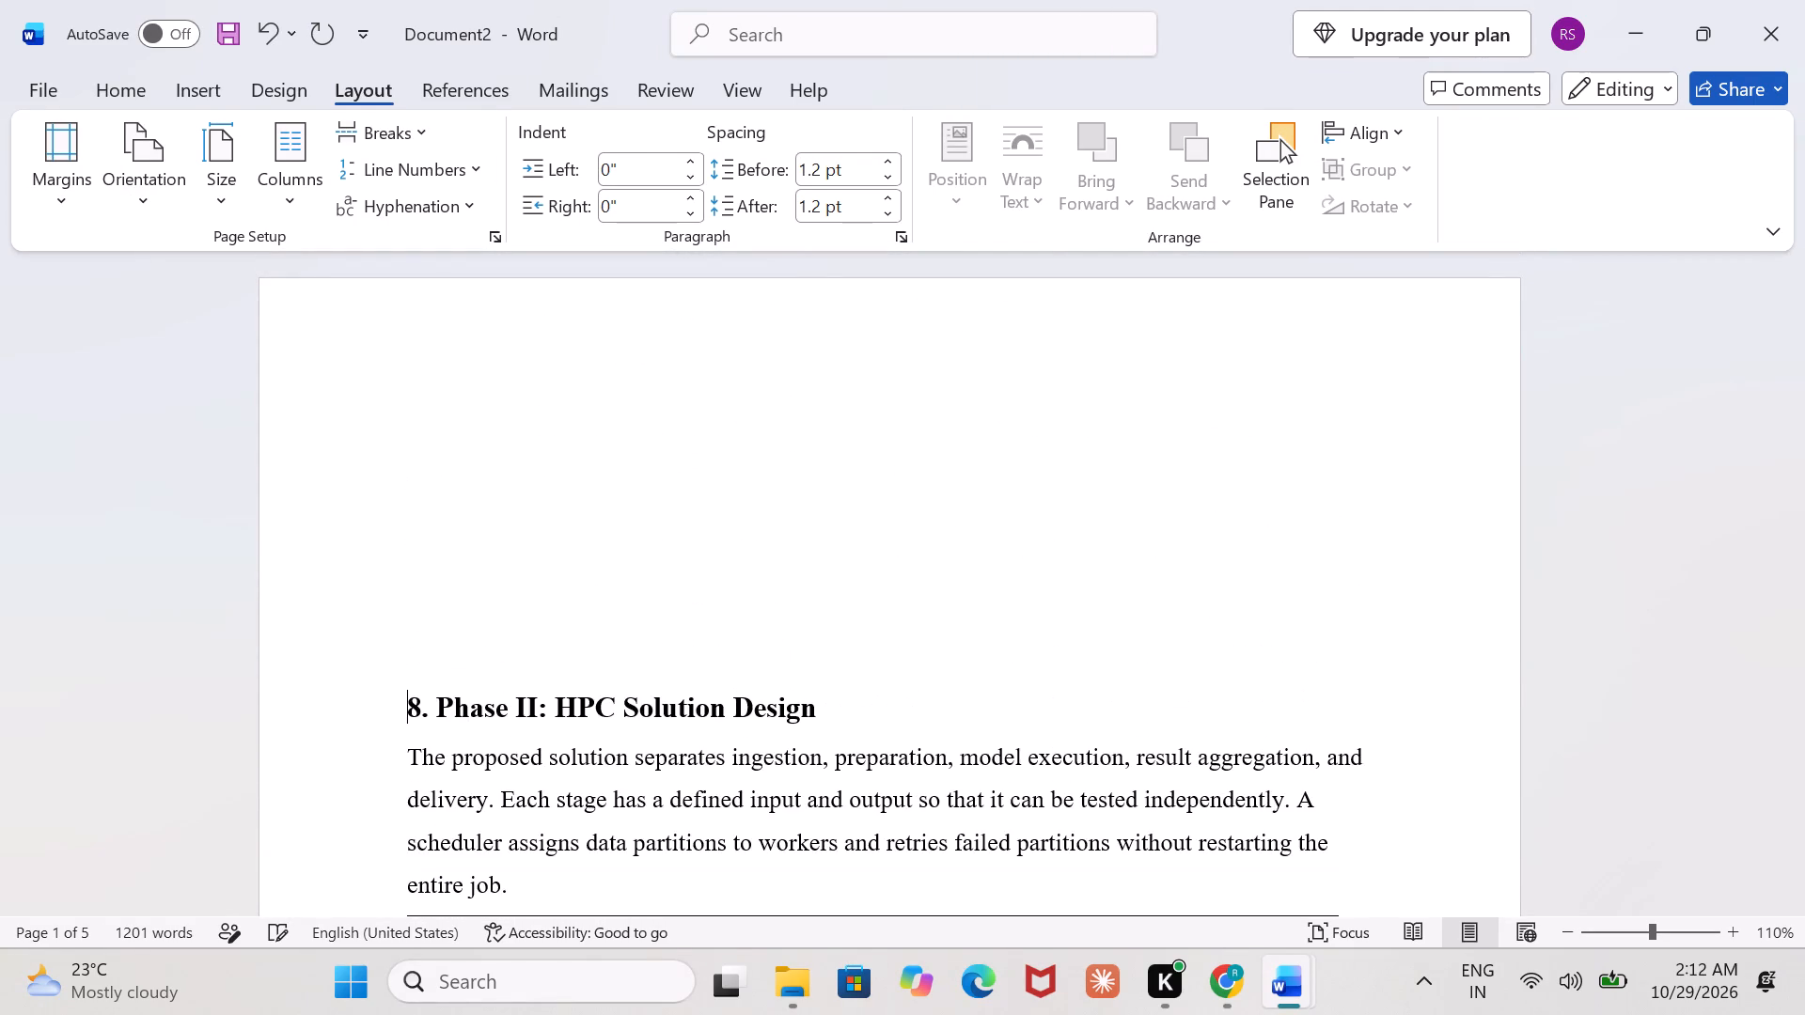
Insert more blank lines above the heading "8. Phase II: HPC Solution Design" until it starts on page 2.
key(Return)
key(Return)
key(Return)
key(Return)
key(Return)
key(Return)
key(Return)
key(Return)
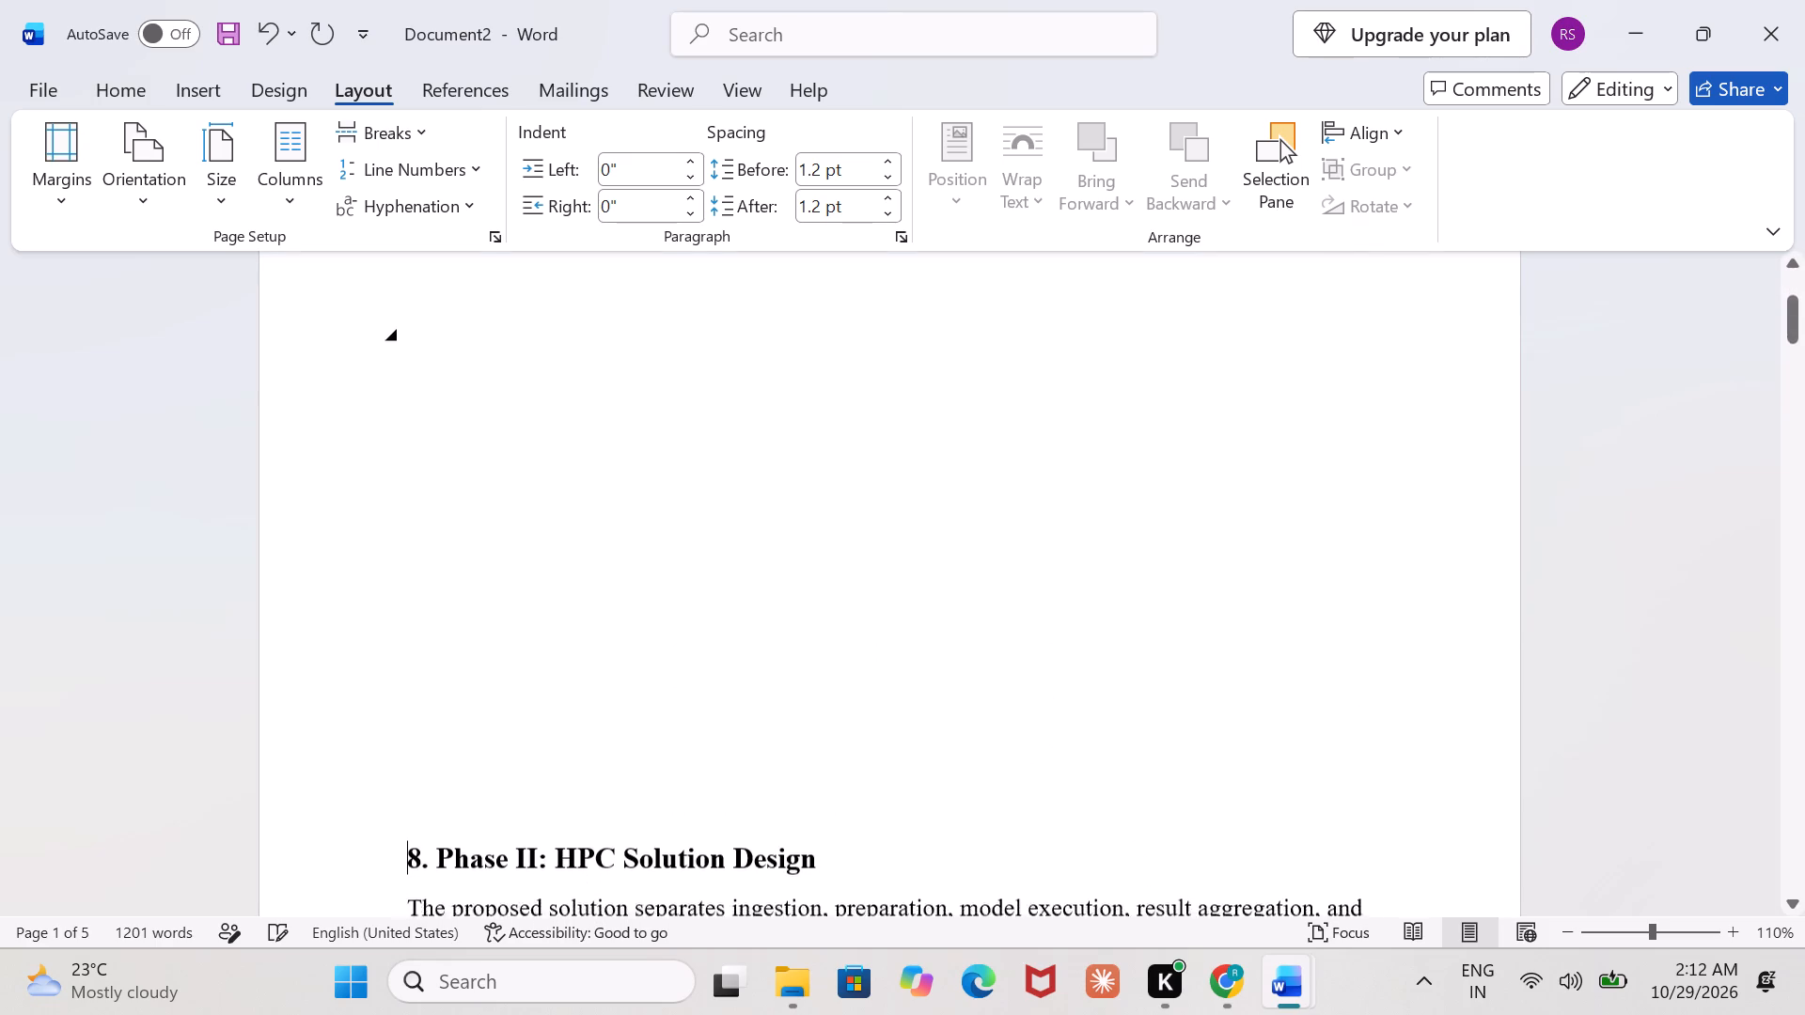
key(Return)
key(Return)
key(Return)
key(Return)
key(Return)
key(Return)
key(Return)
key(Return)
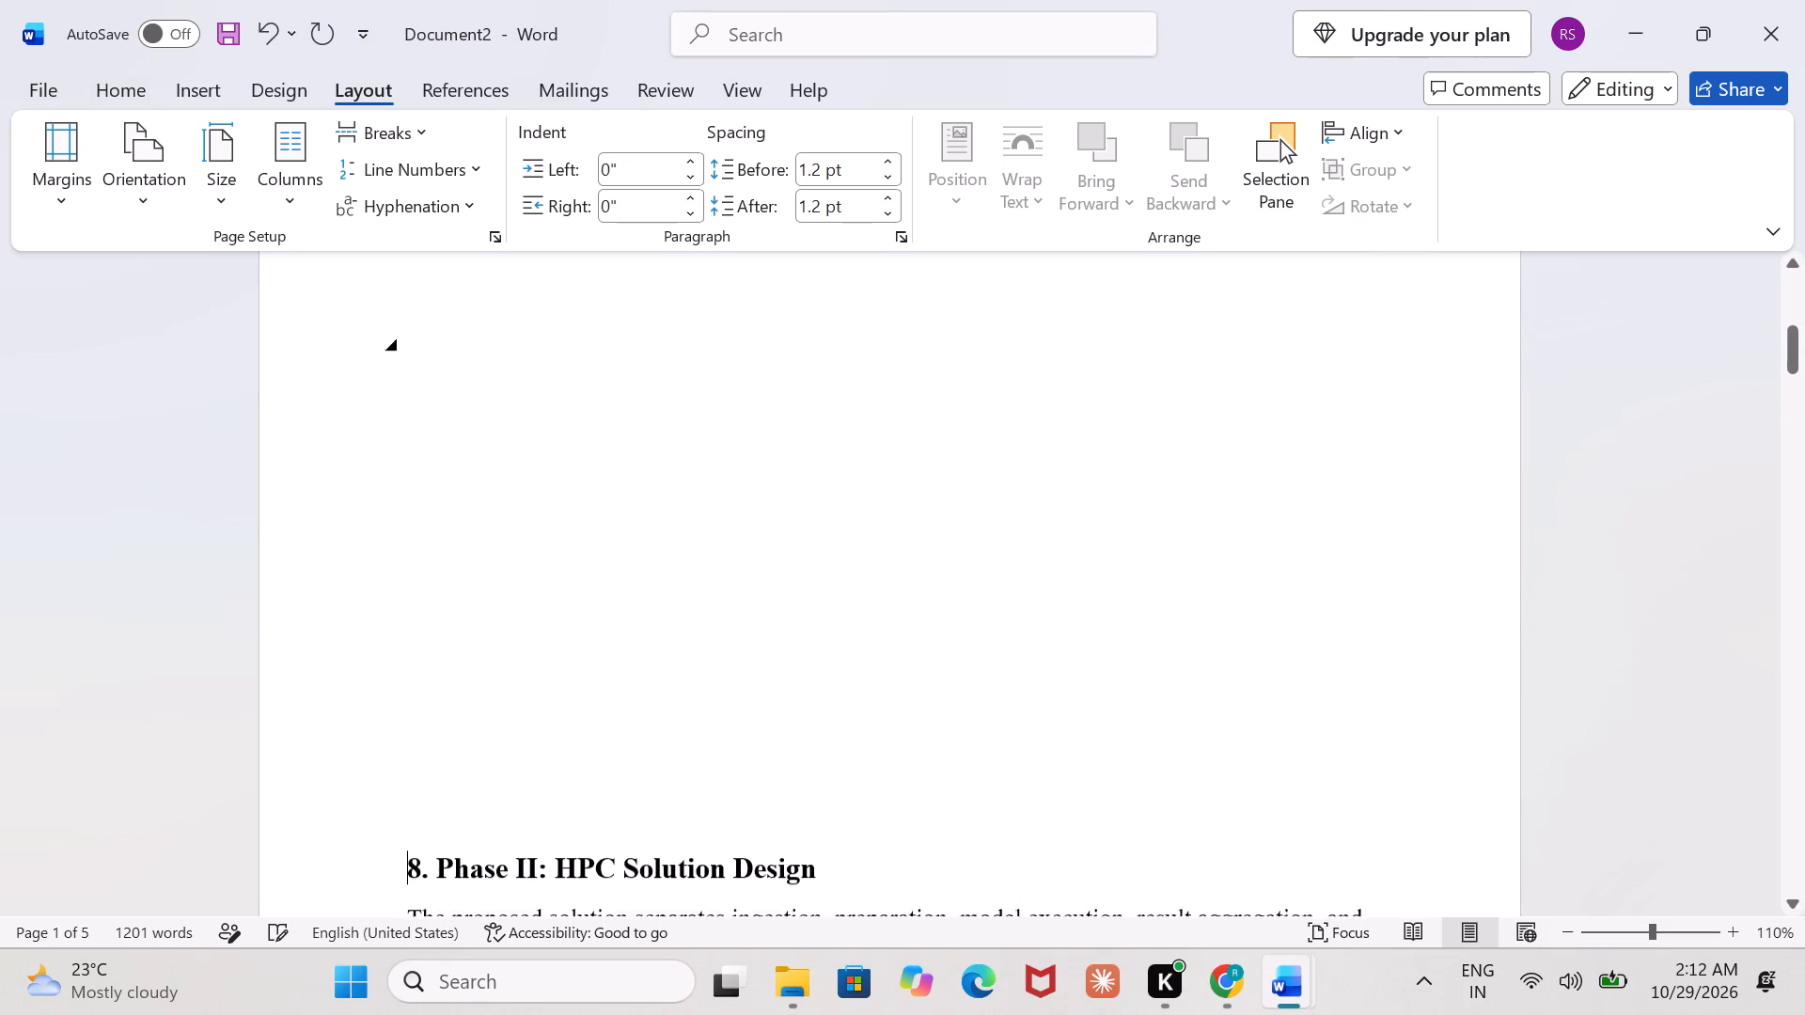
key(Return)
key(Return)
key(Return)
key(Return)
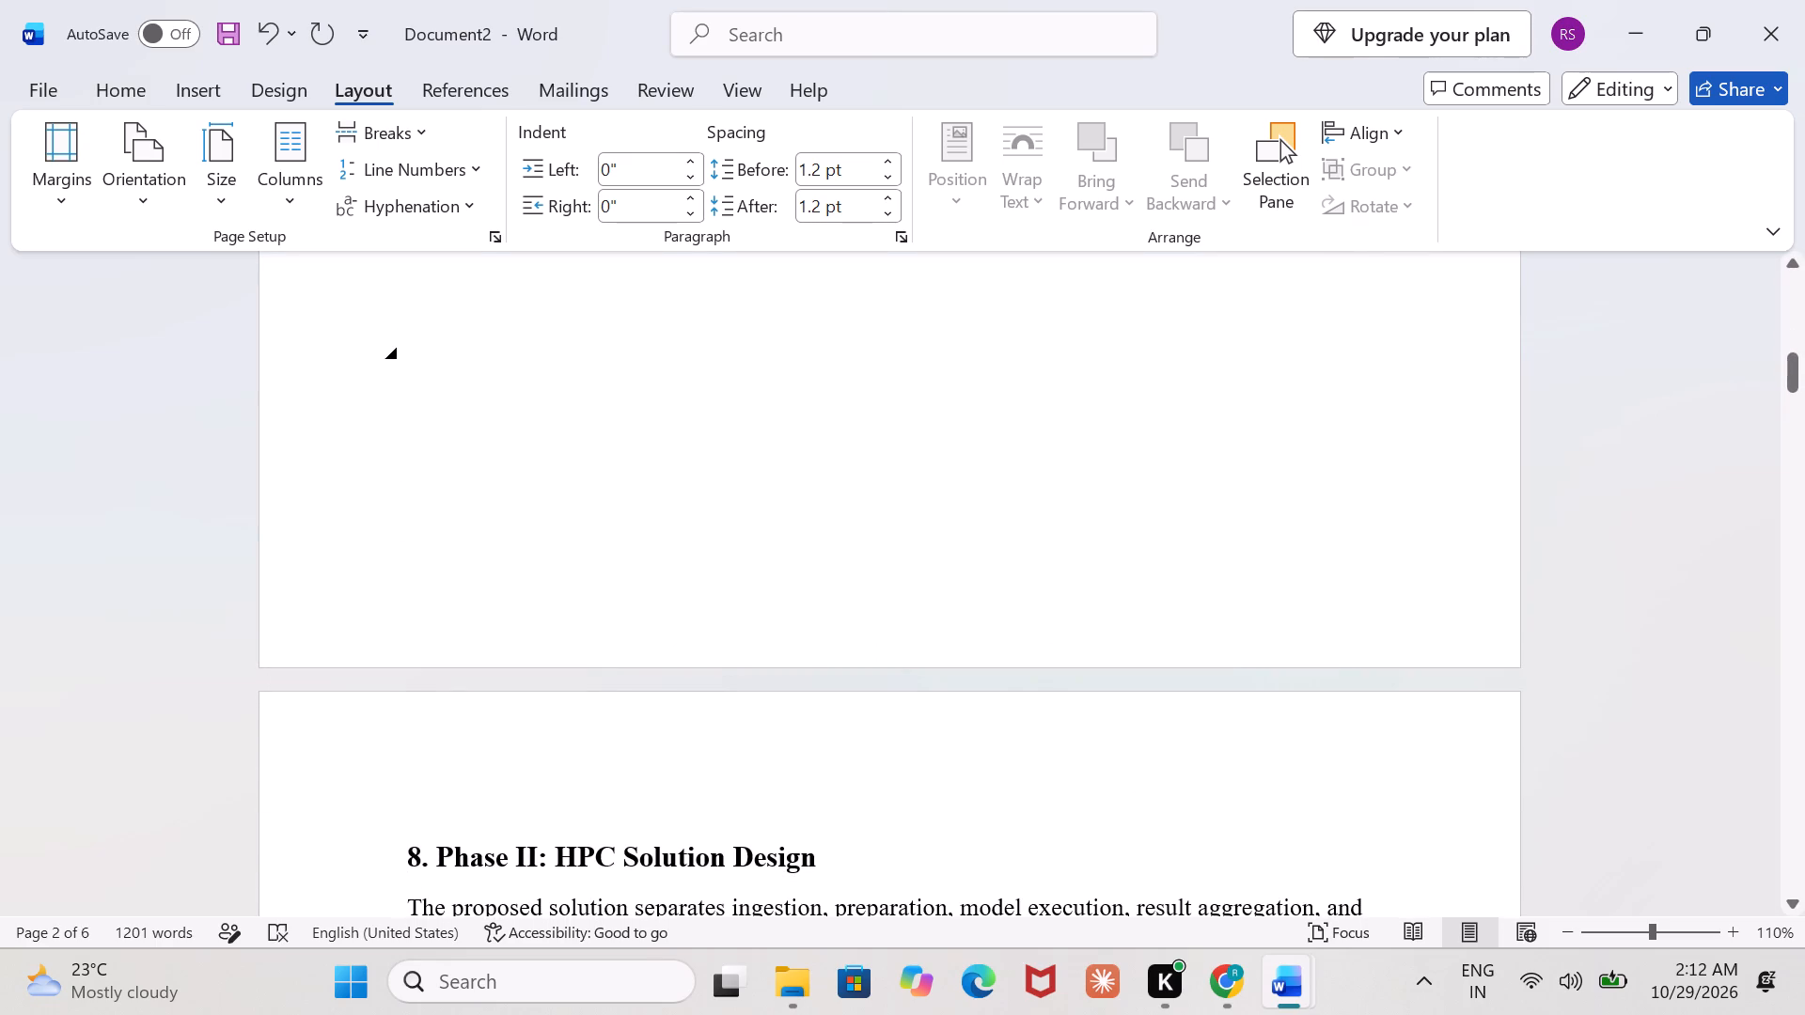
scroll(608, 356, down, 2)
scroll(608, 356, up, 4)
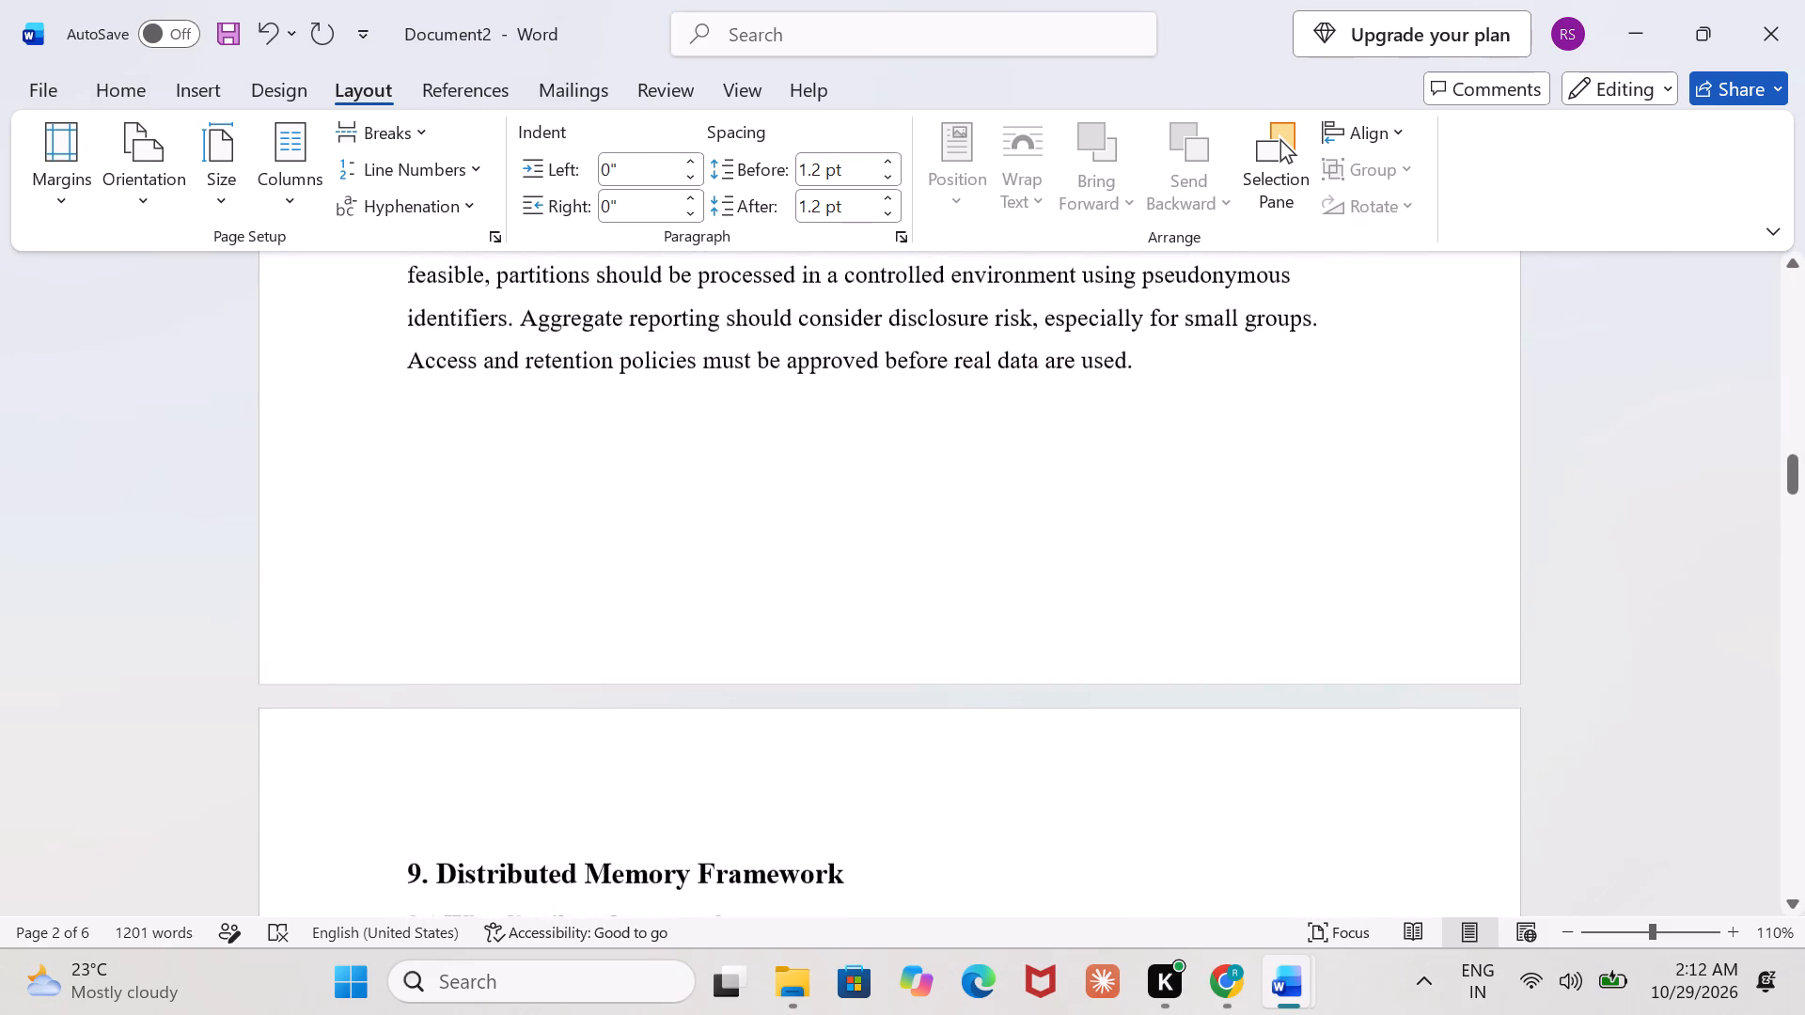
Place the cursor at the top of Document2, then copy HPC_Final_report's cover page from the NIET logo through the Date line.
scroll(608, 356, up, 4)
click(604, 426)
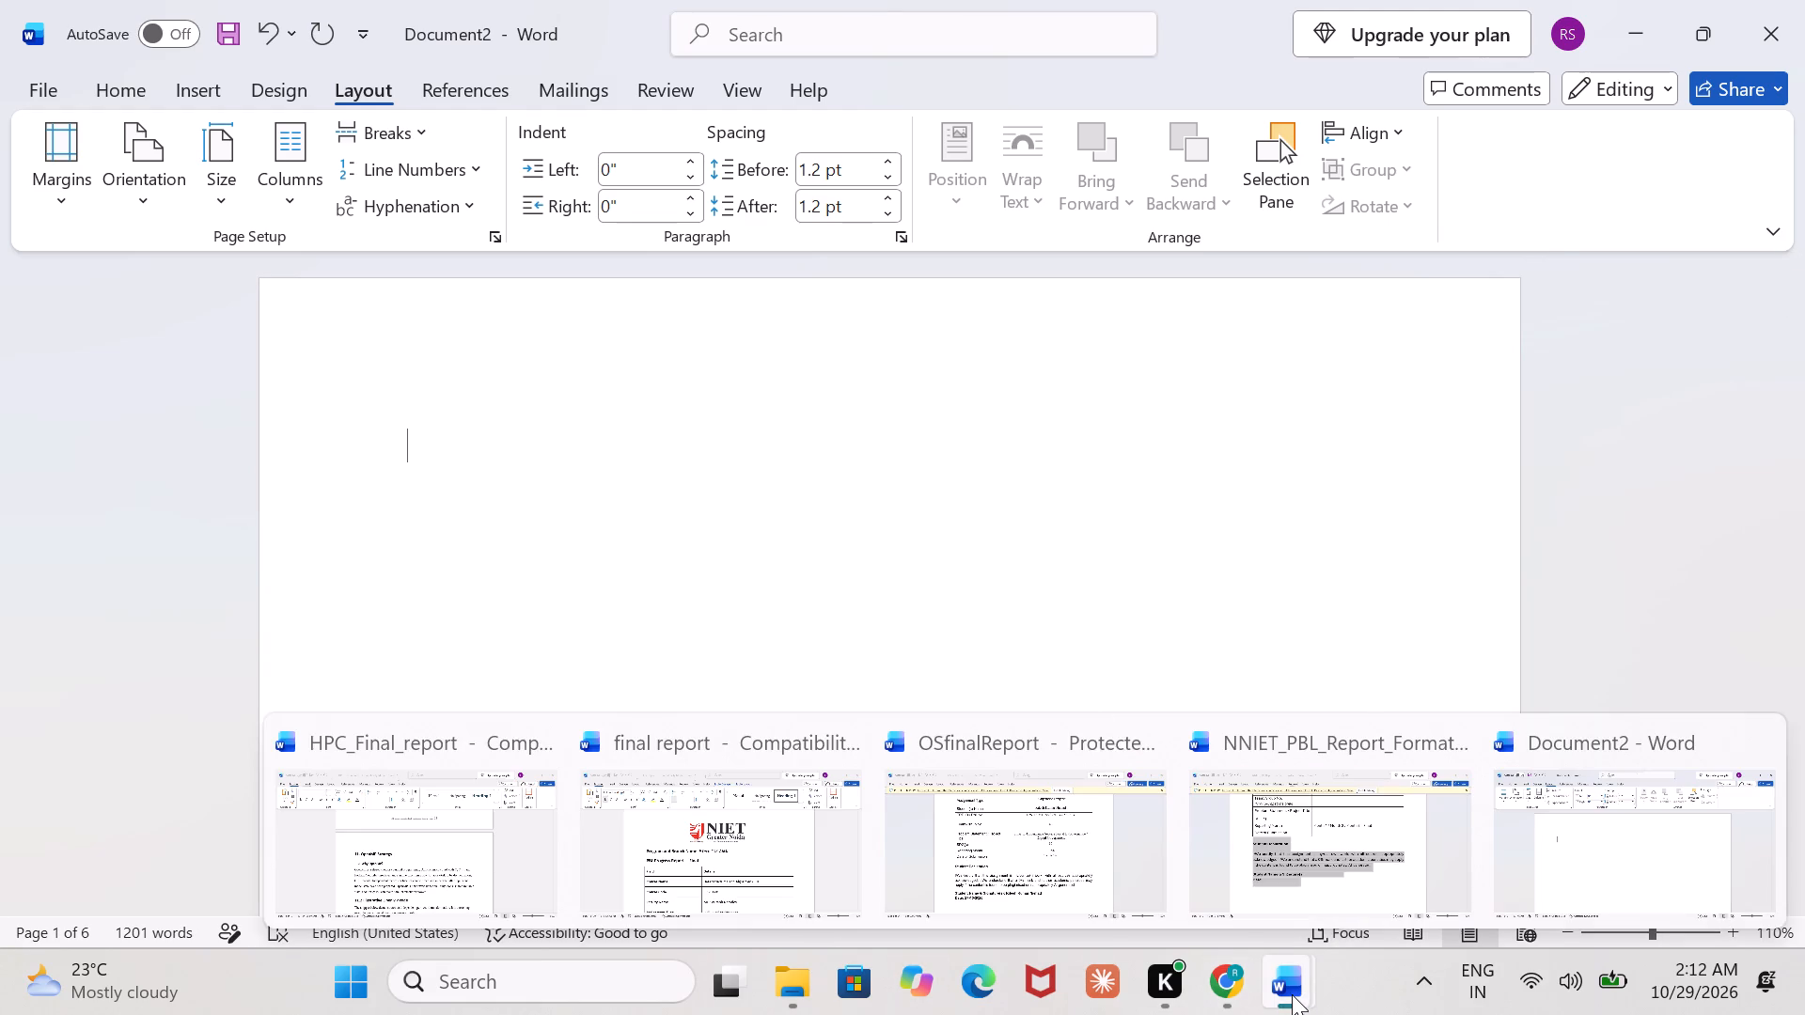
click(432, 865)
scroll(720, 409, up, 5)
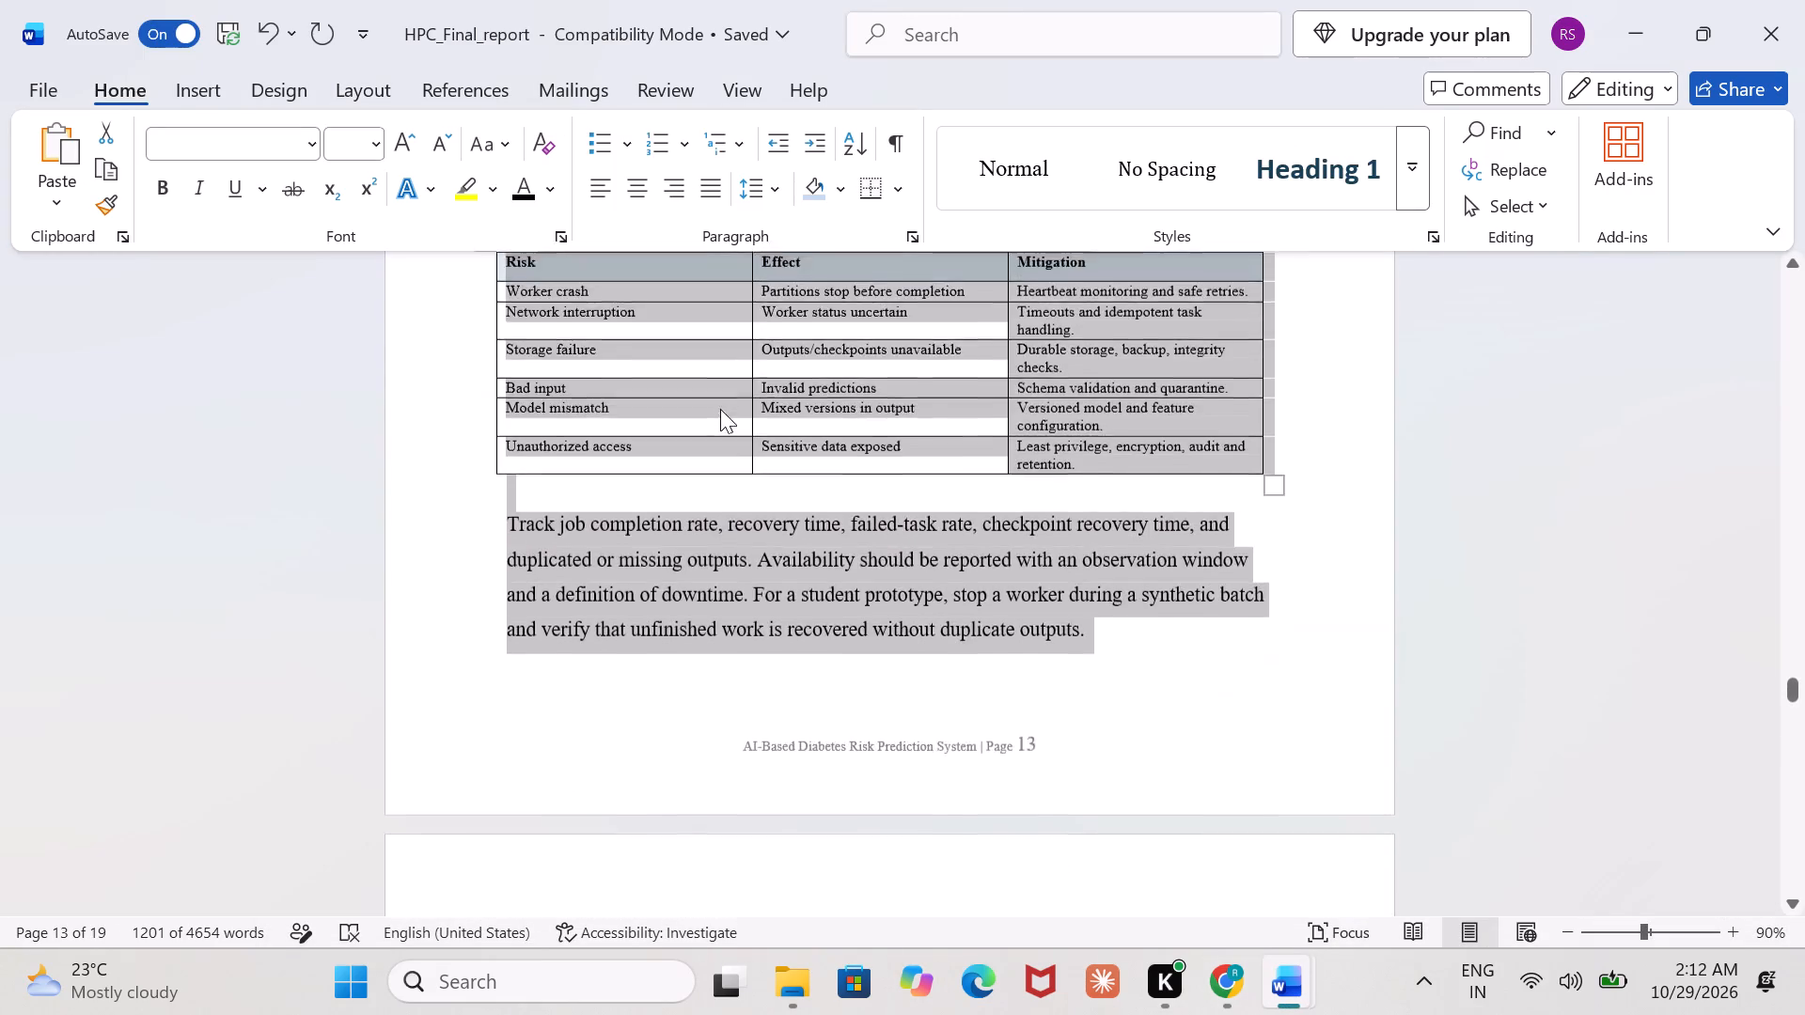
scroll(720, 409, up, 7)
click(609, 391)
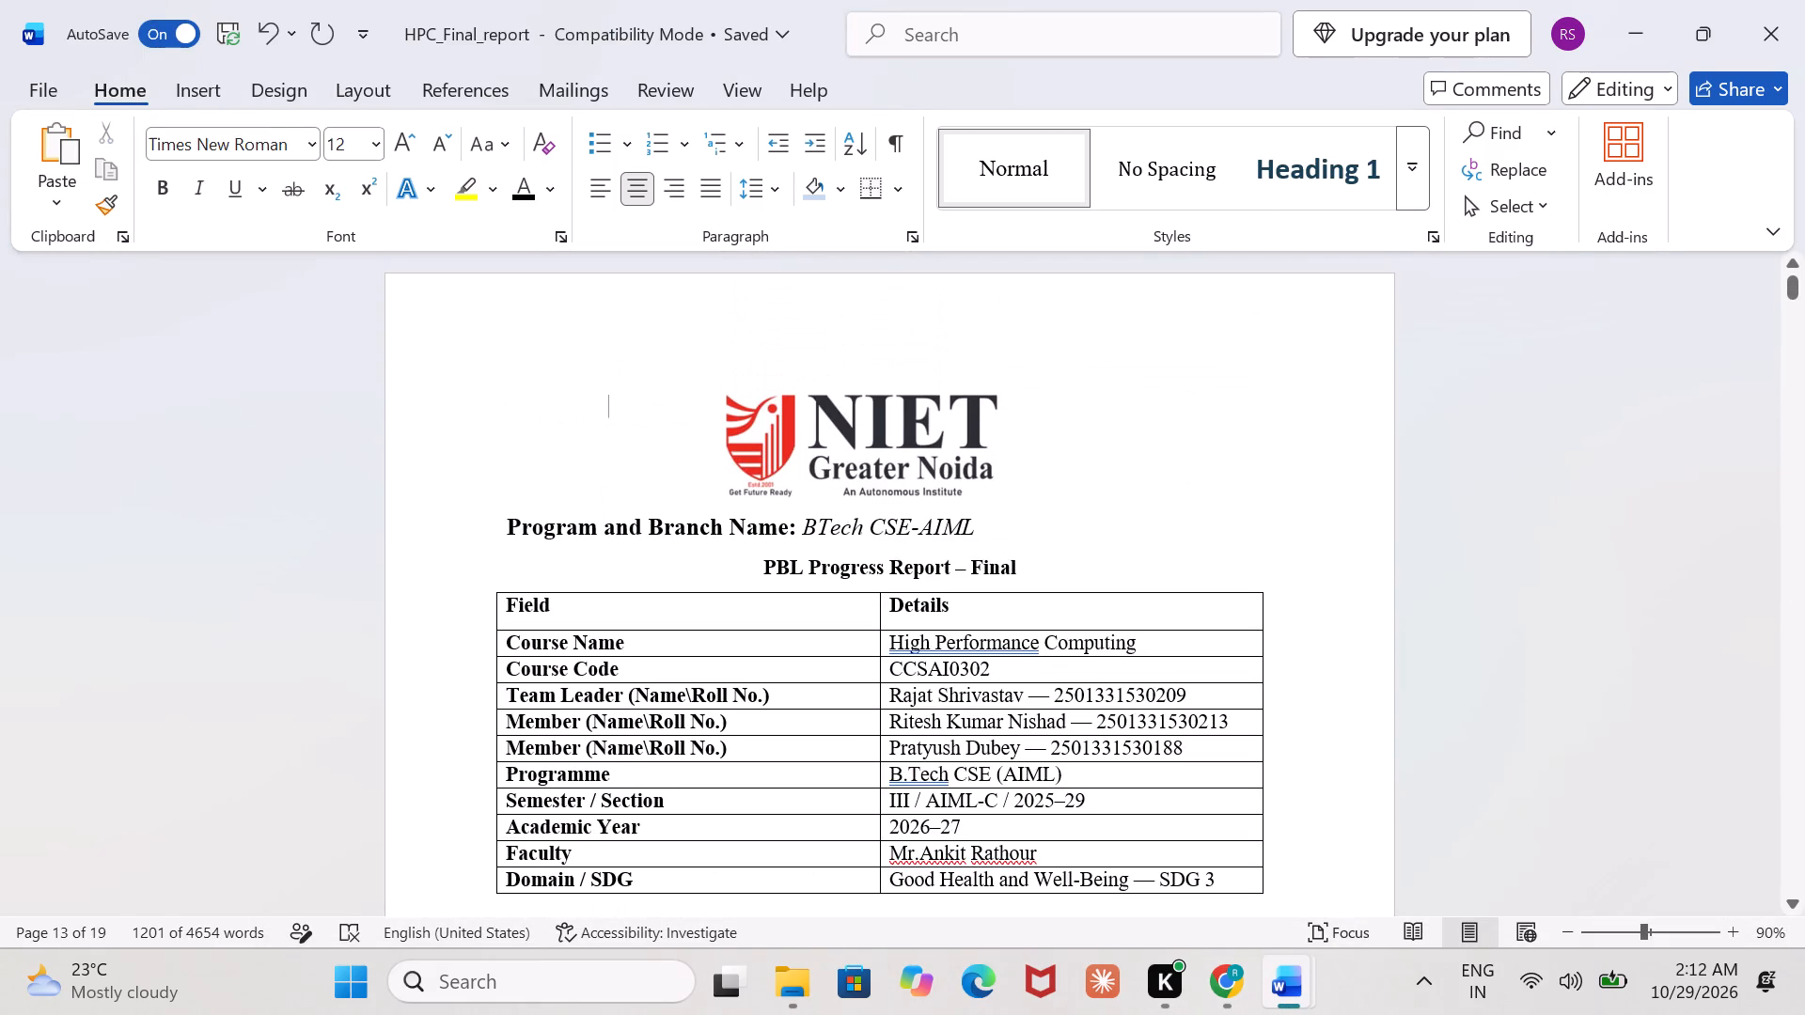
click(624, 390)
drag(624, 390, 1123, 883)
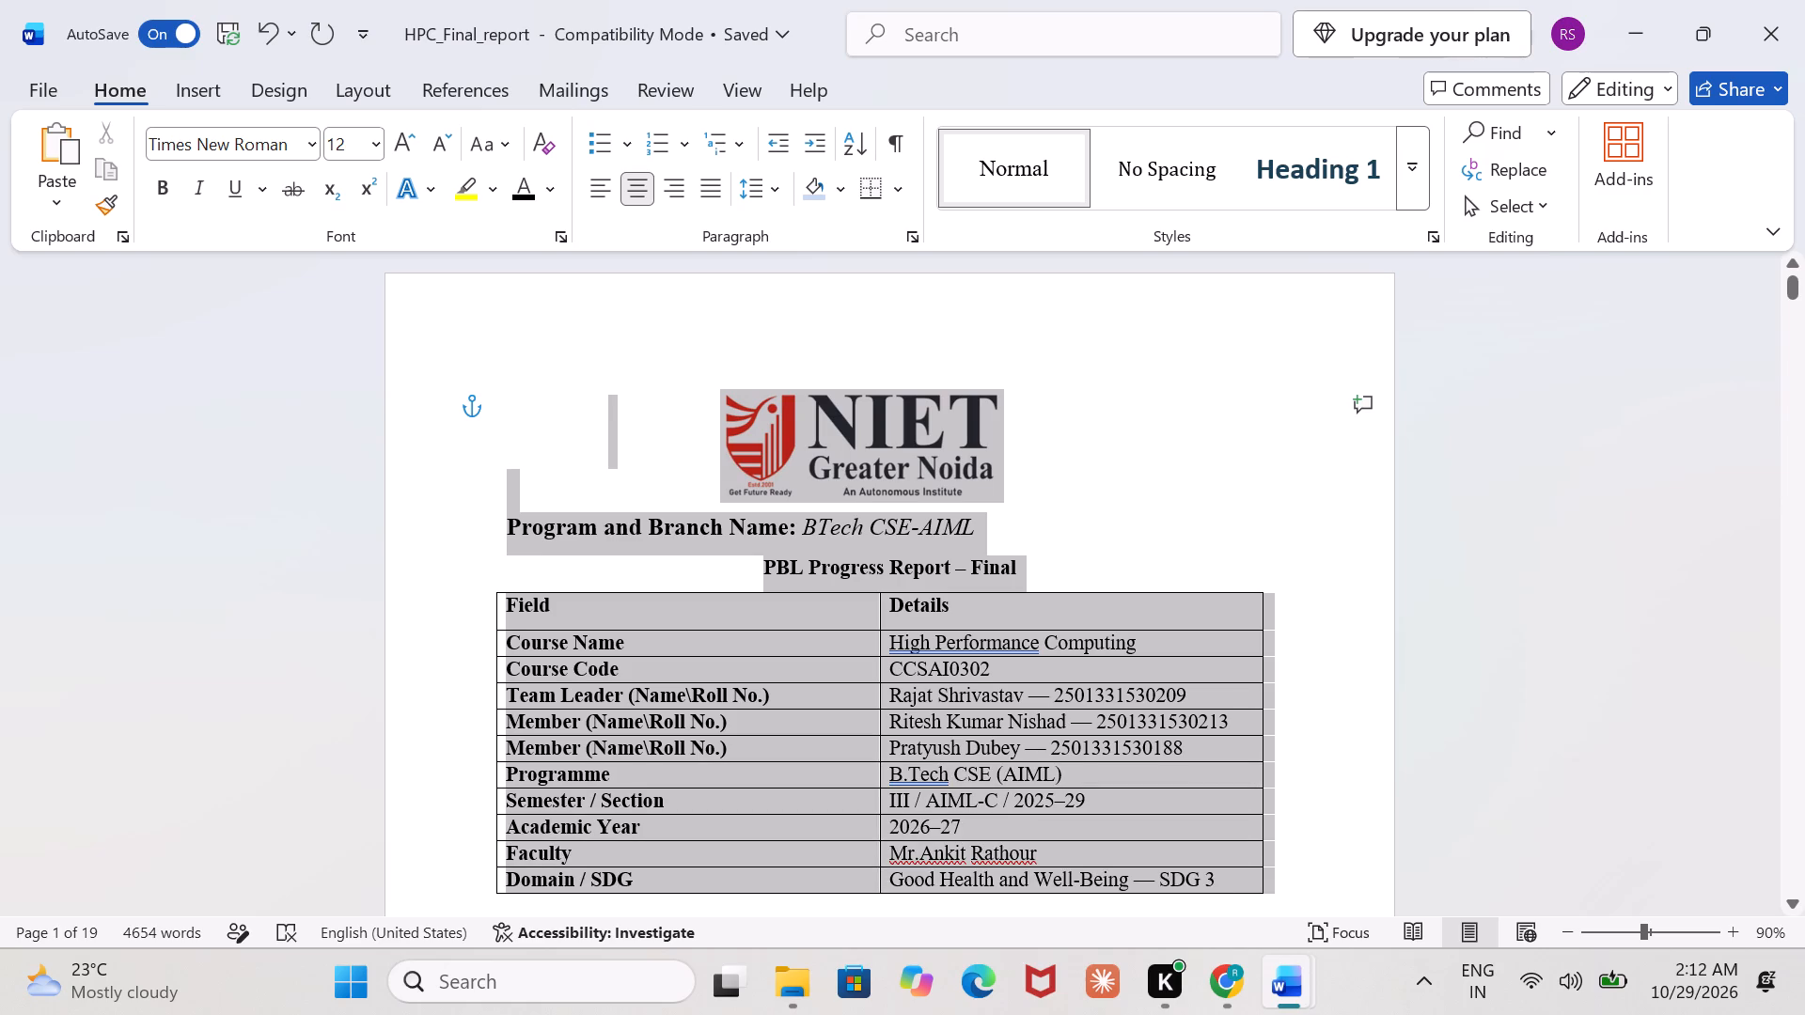
drag(1123, 883, 1141, 897)
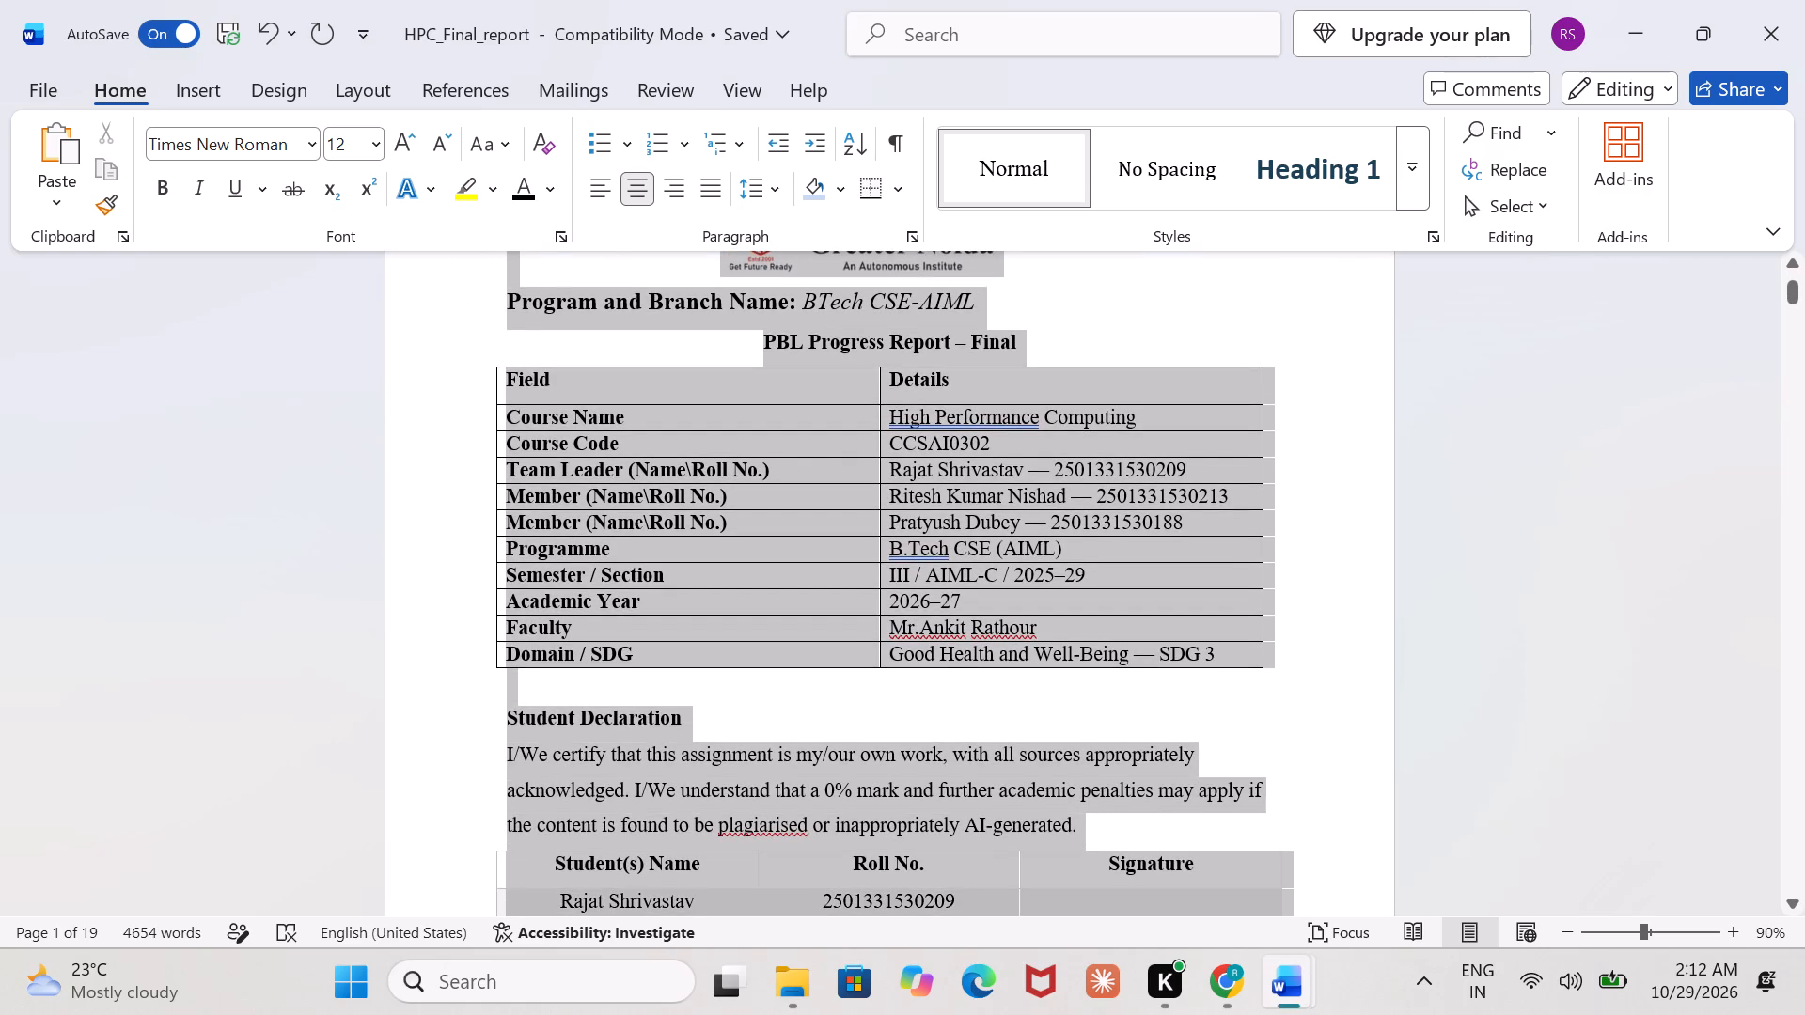
drag(1141, 897, 1129, 914)
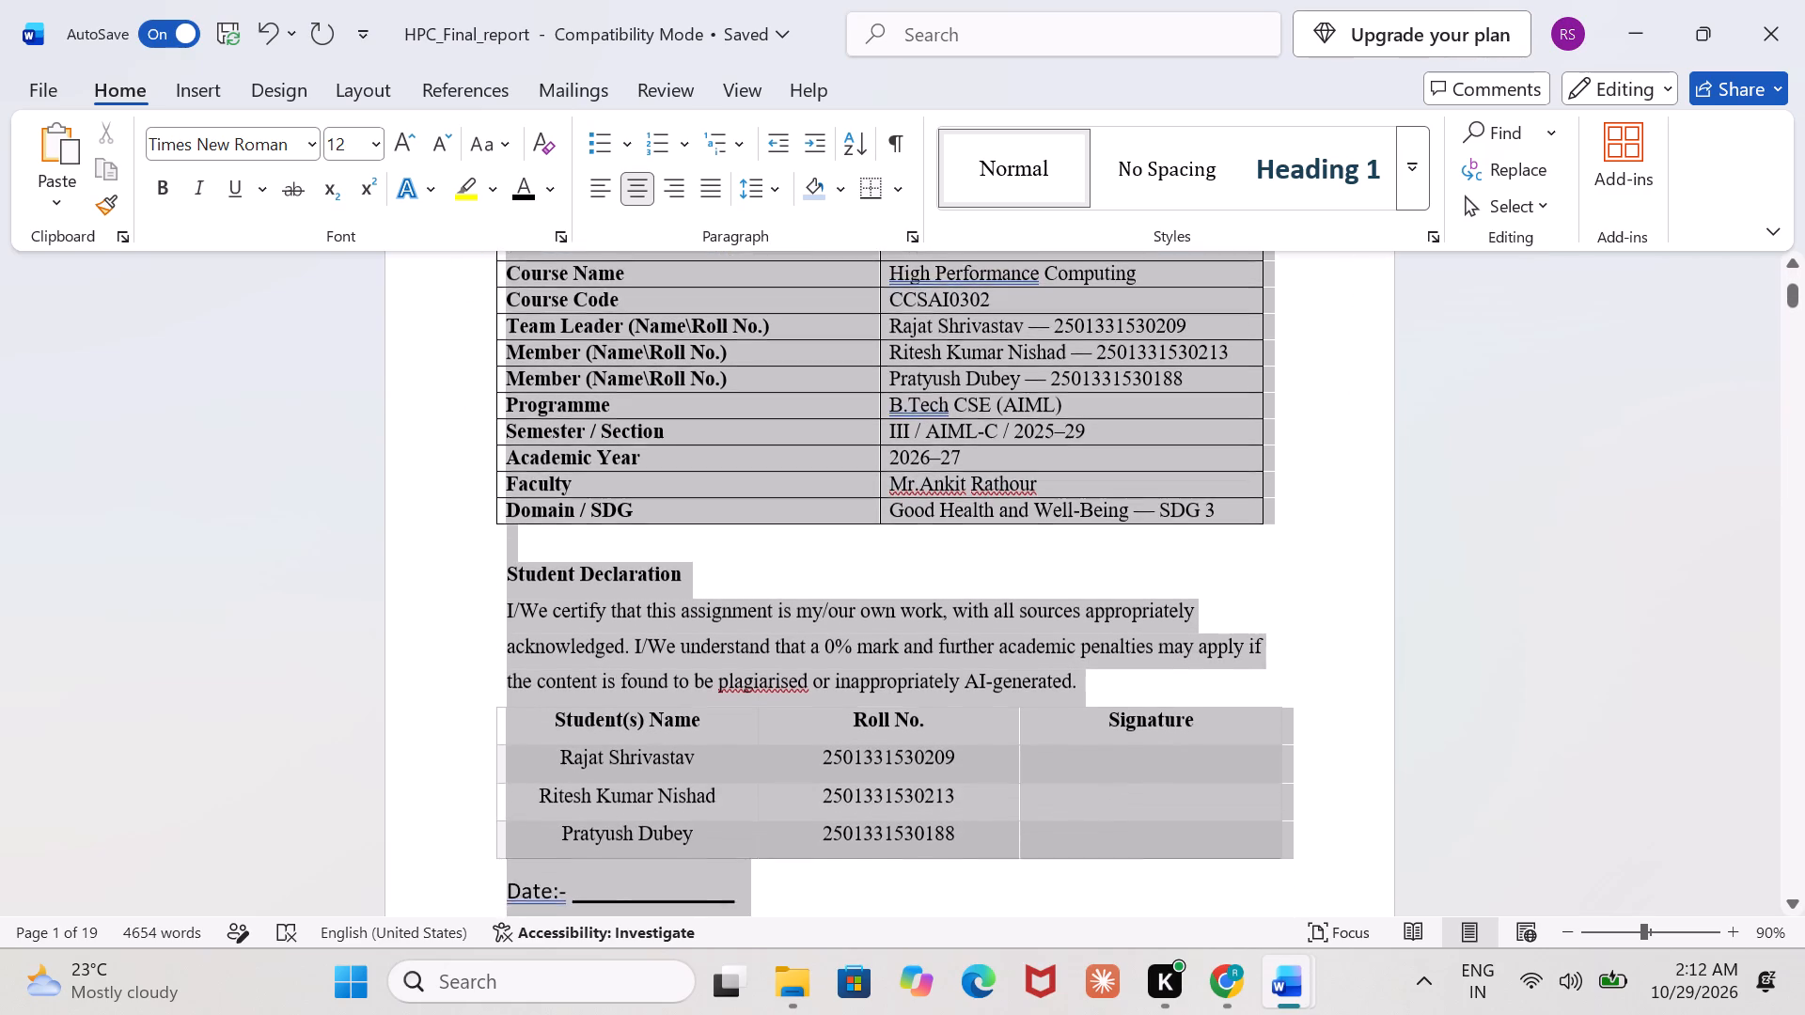
drag(1129, 914, 1117, 820)
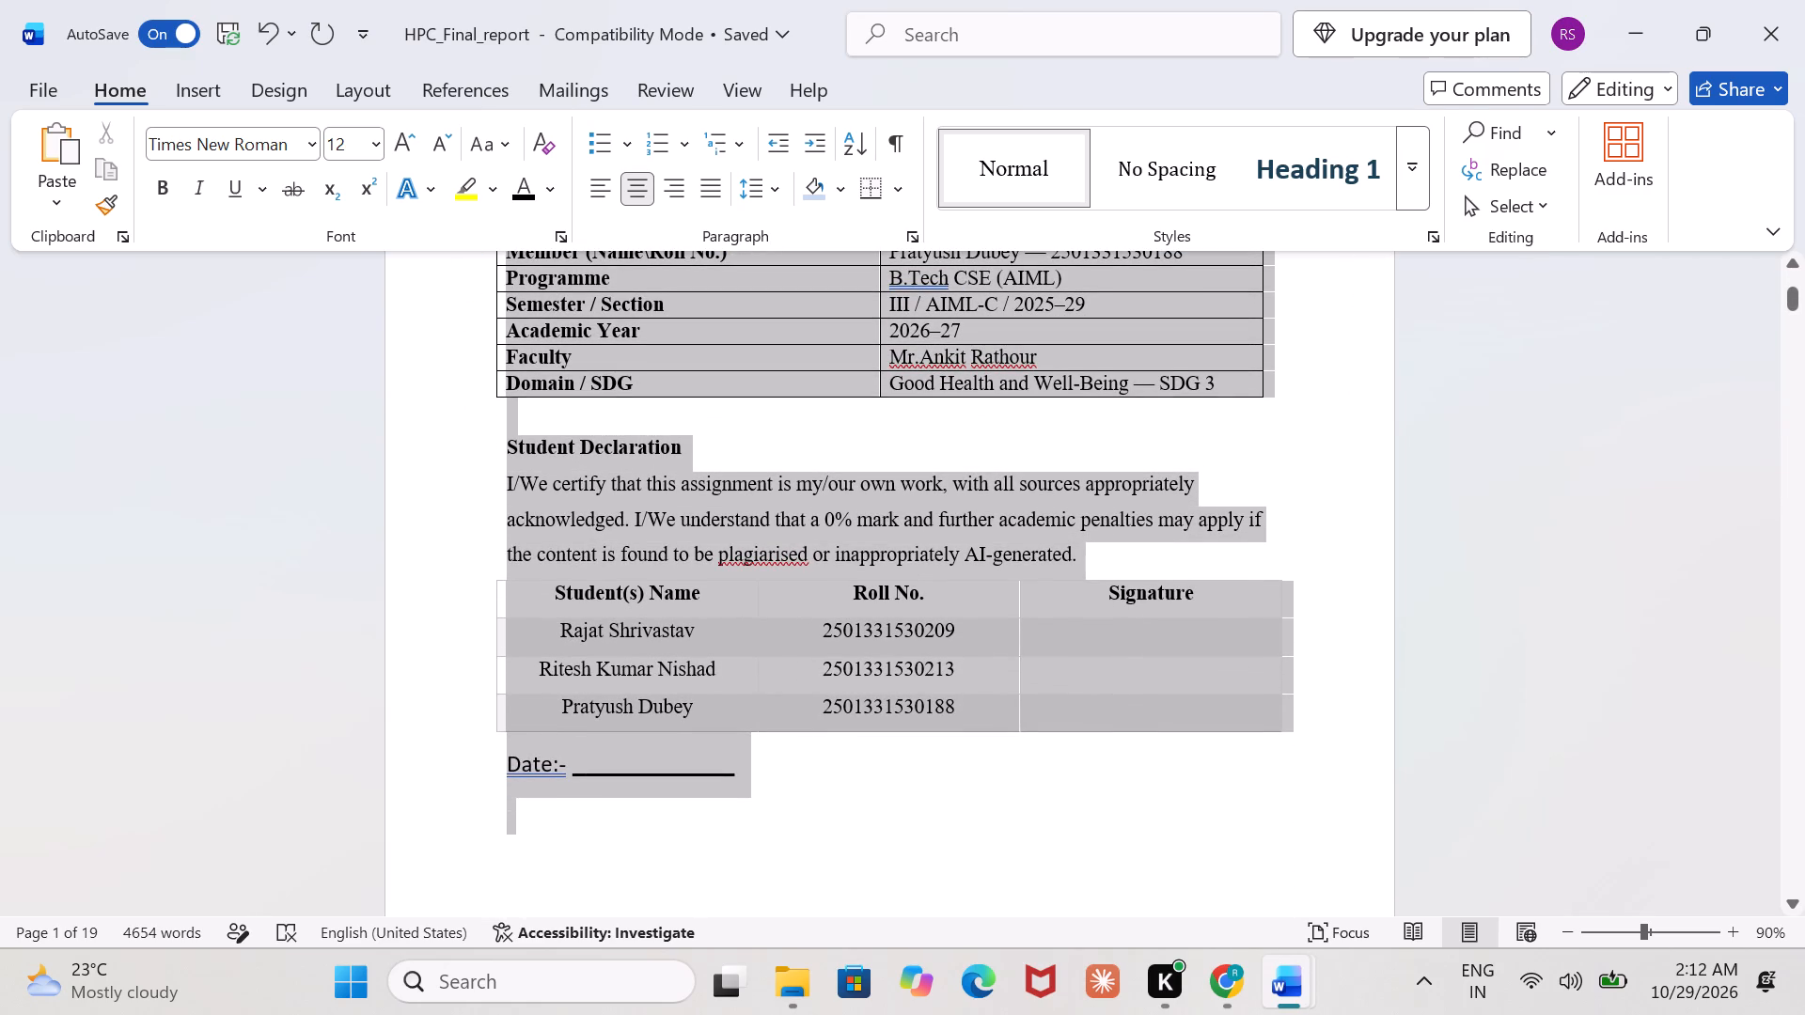
drag(1117, 820, 1116, 820)
key(ctrl+c)
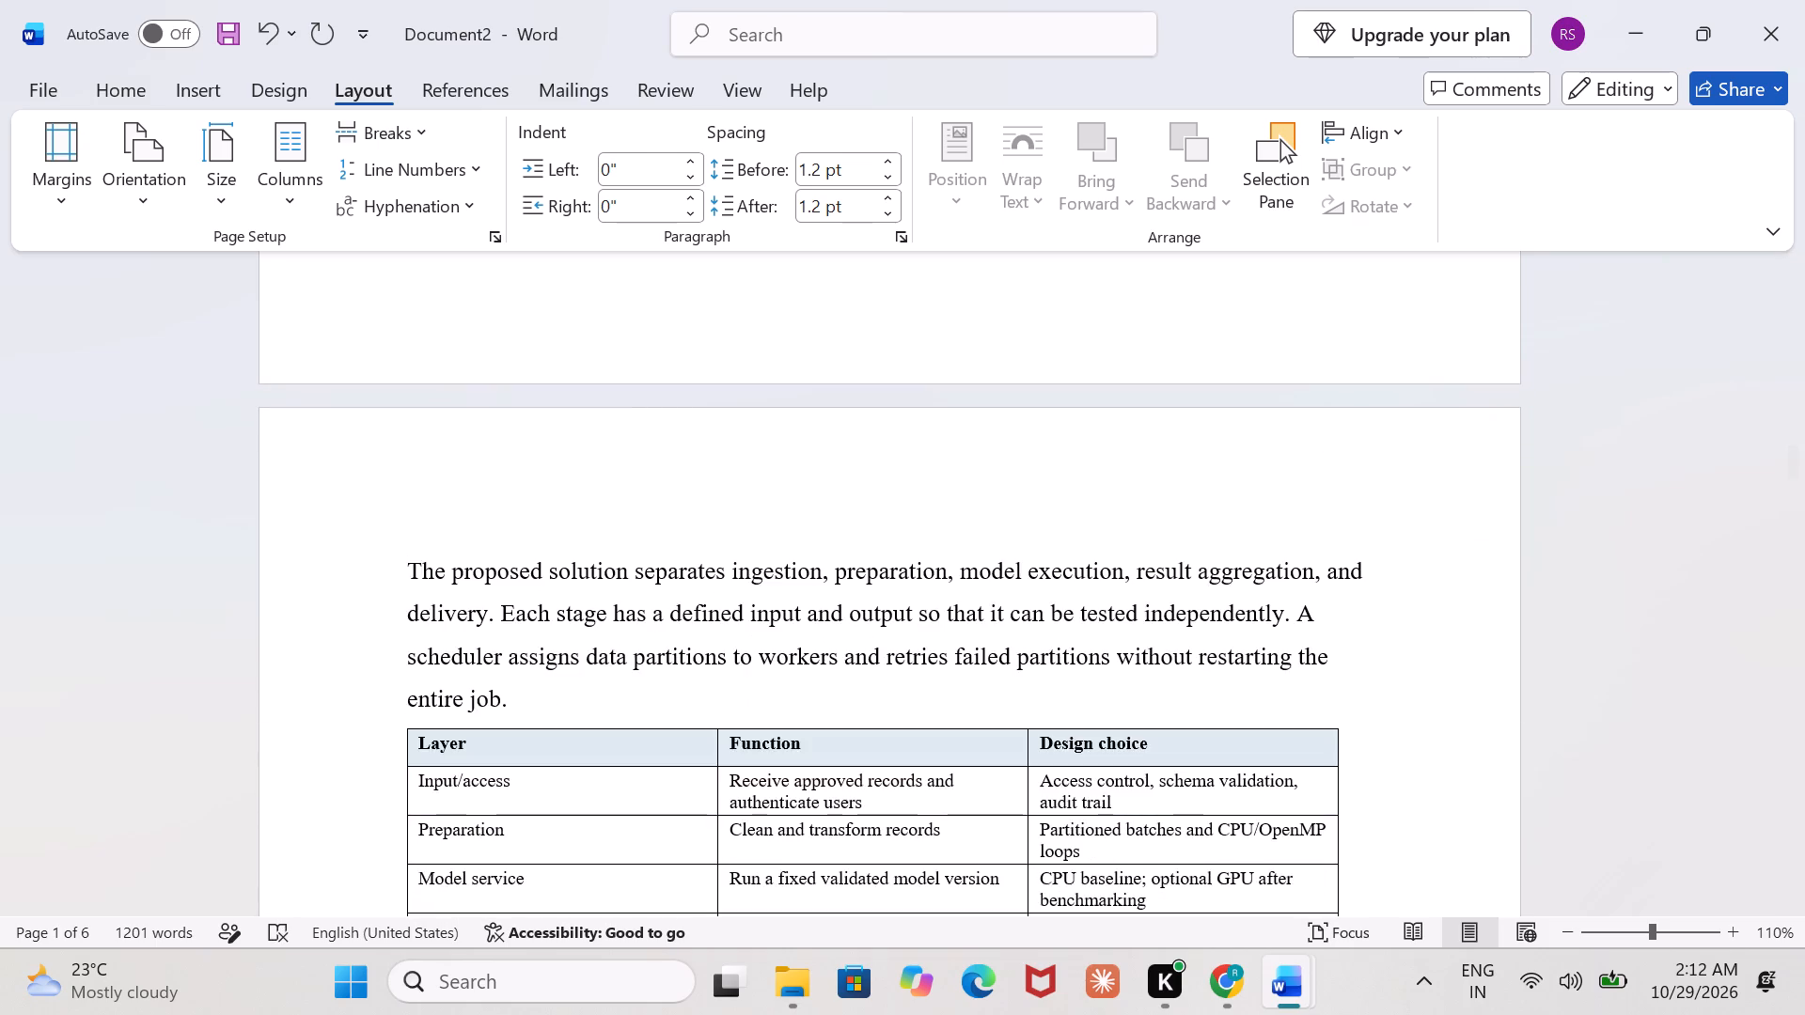
key(BackSpace)
key(BackSpace)
key(BackSpace)
key(BackSpace)
key(BackSpace)
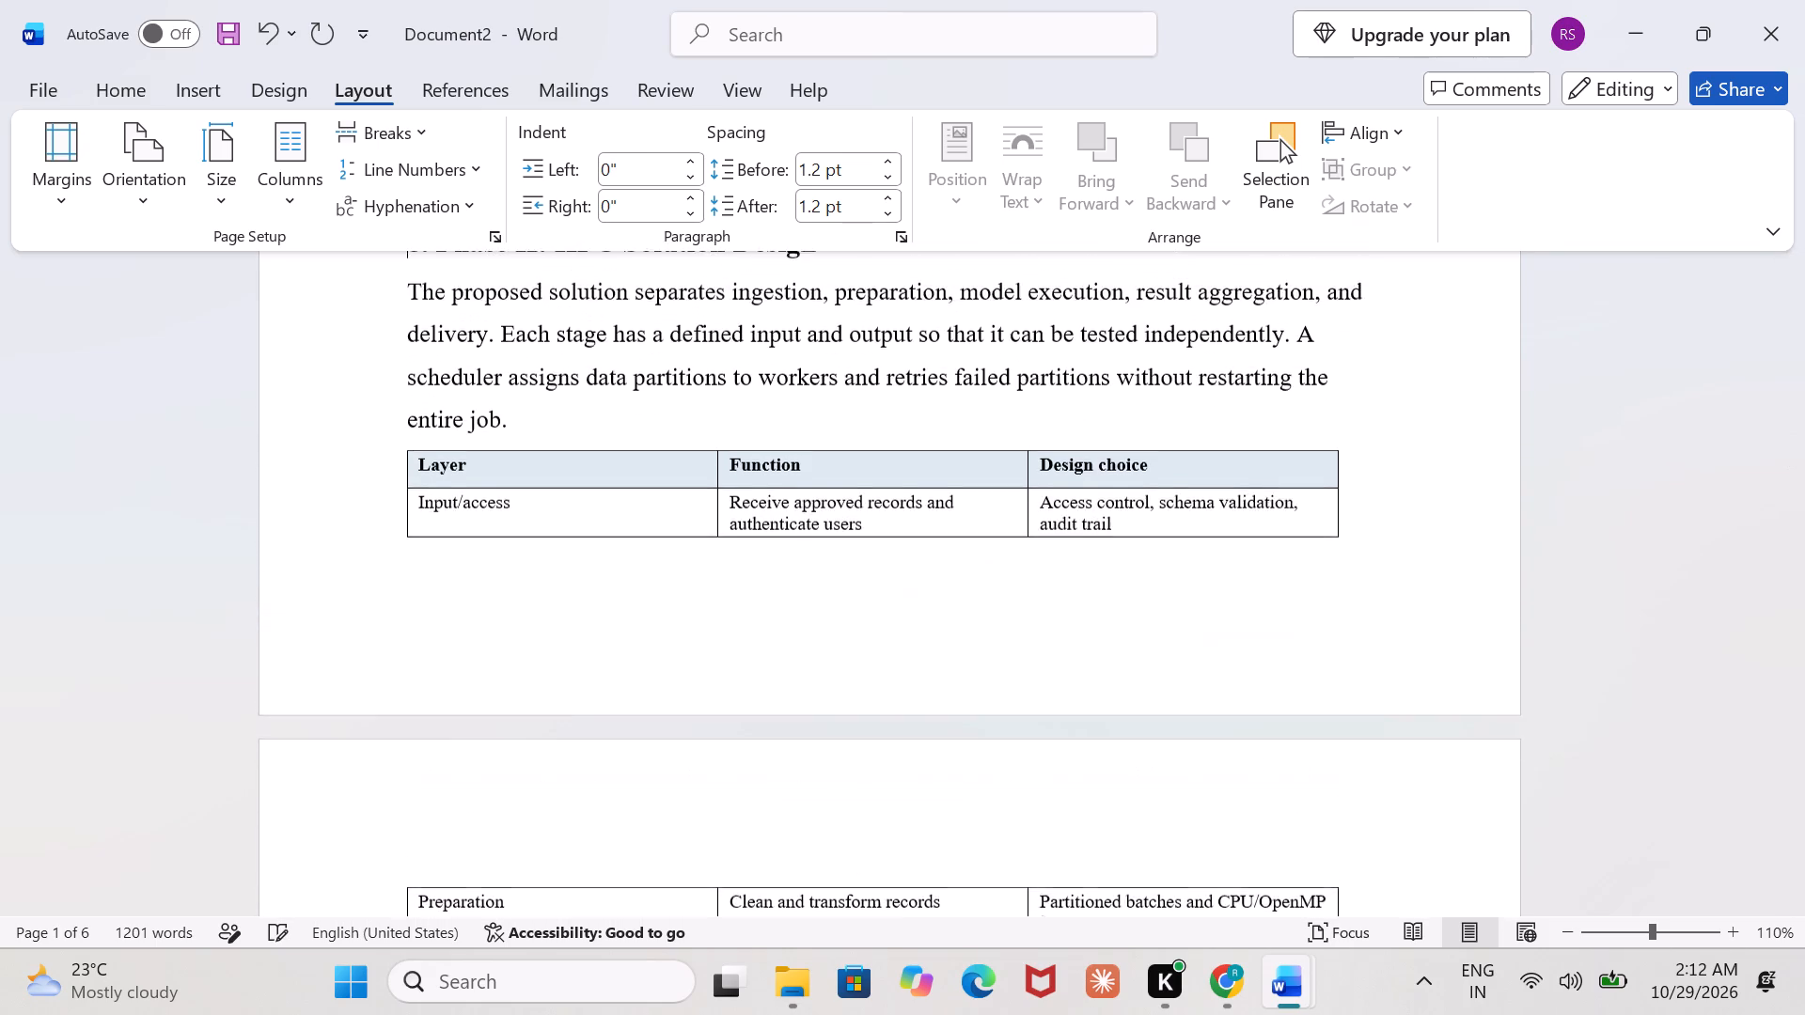
key(BackSpace)
key(BackSpace)
key(BackSpace)
key(BackSpace)
key(BackSpace)
key(BackSpace)
key(BackSpace)
key(BackSpace)
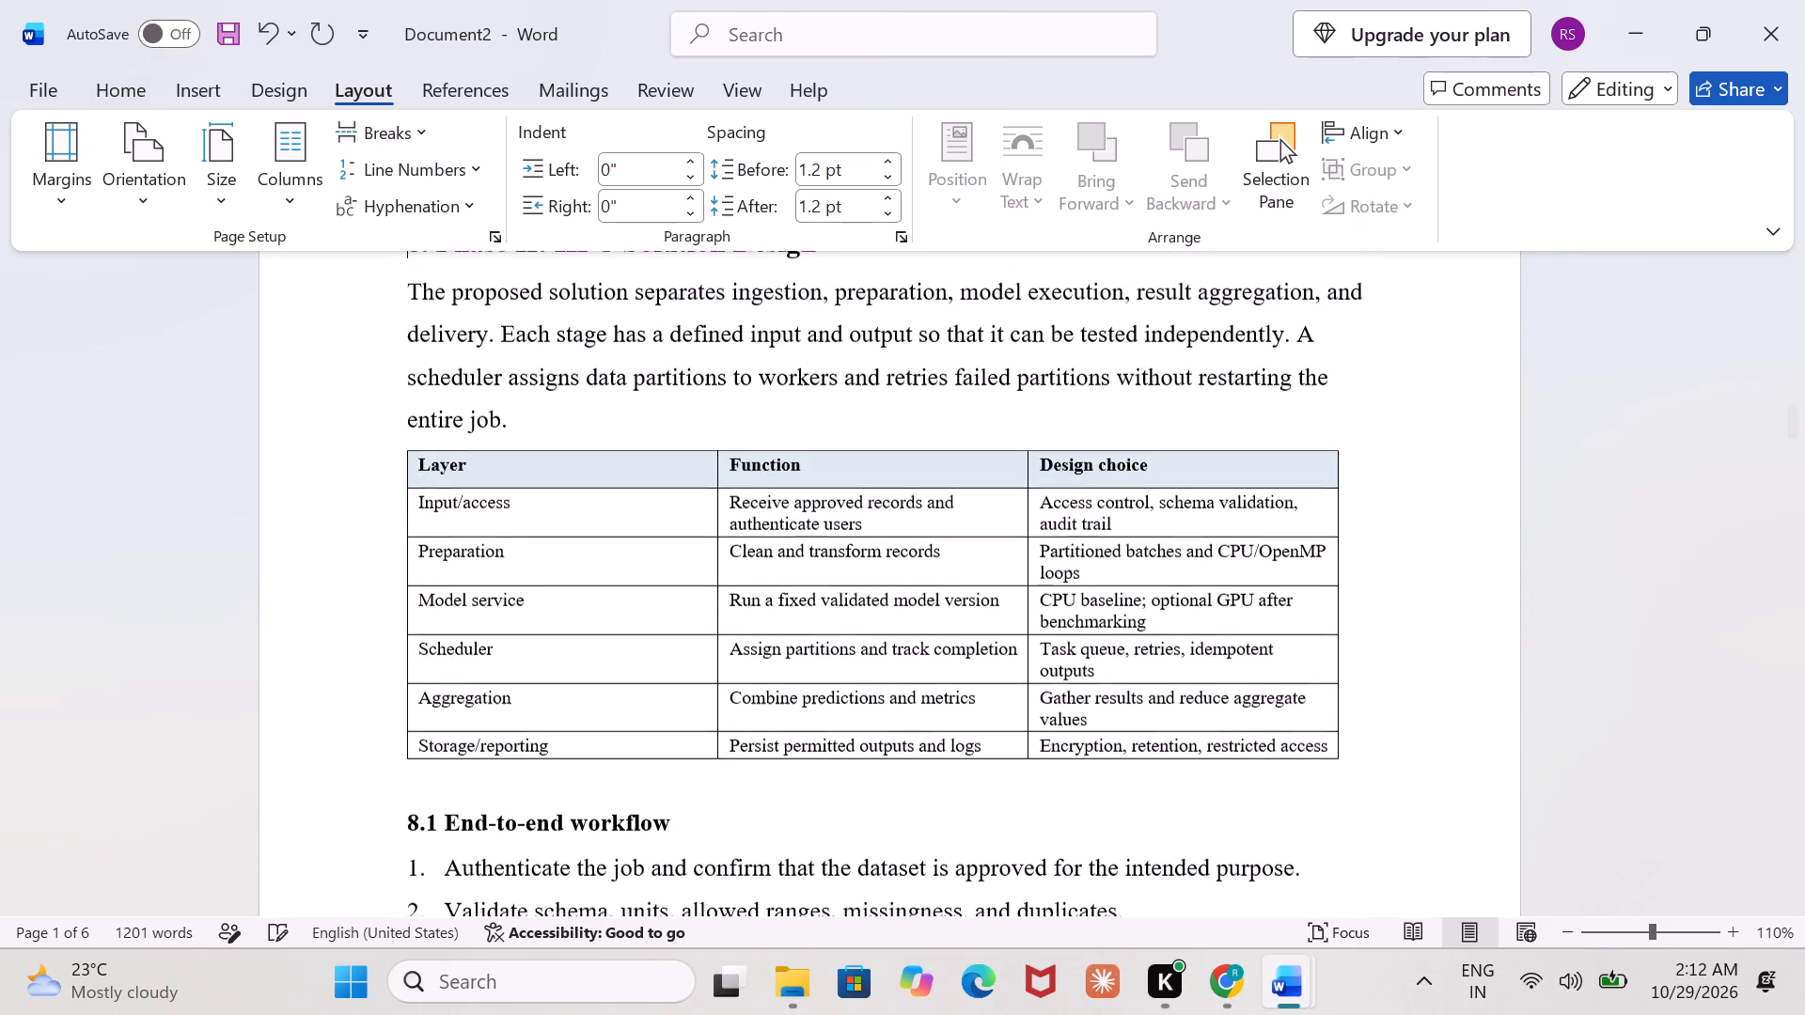
key(BackSpace)
key(BackSpace)
key(BackSpace)
key(BackSpace)
key(BackSpace)
key(BackSpace)
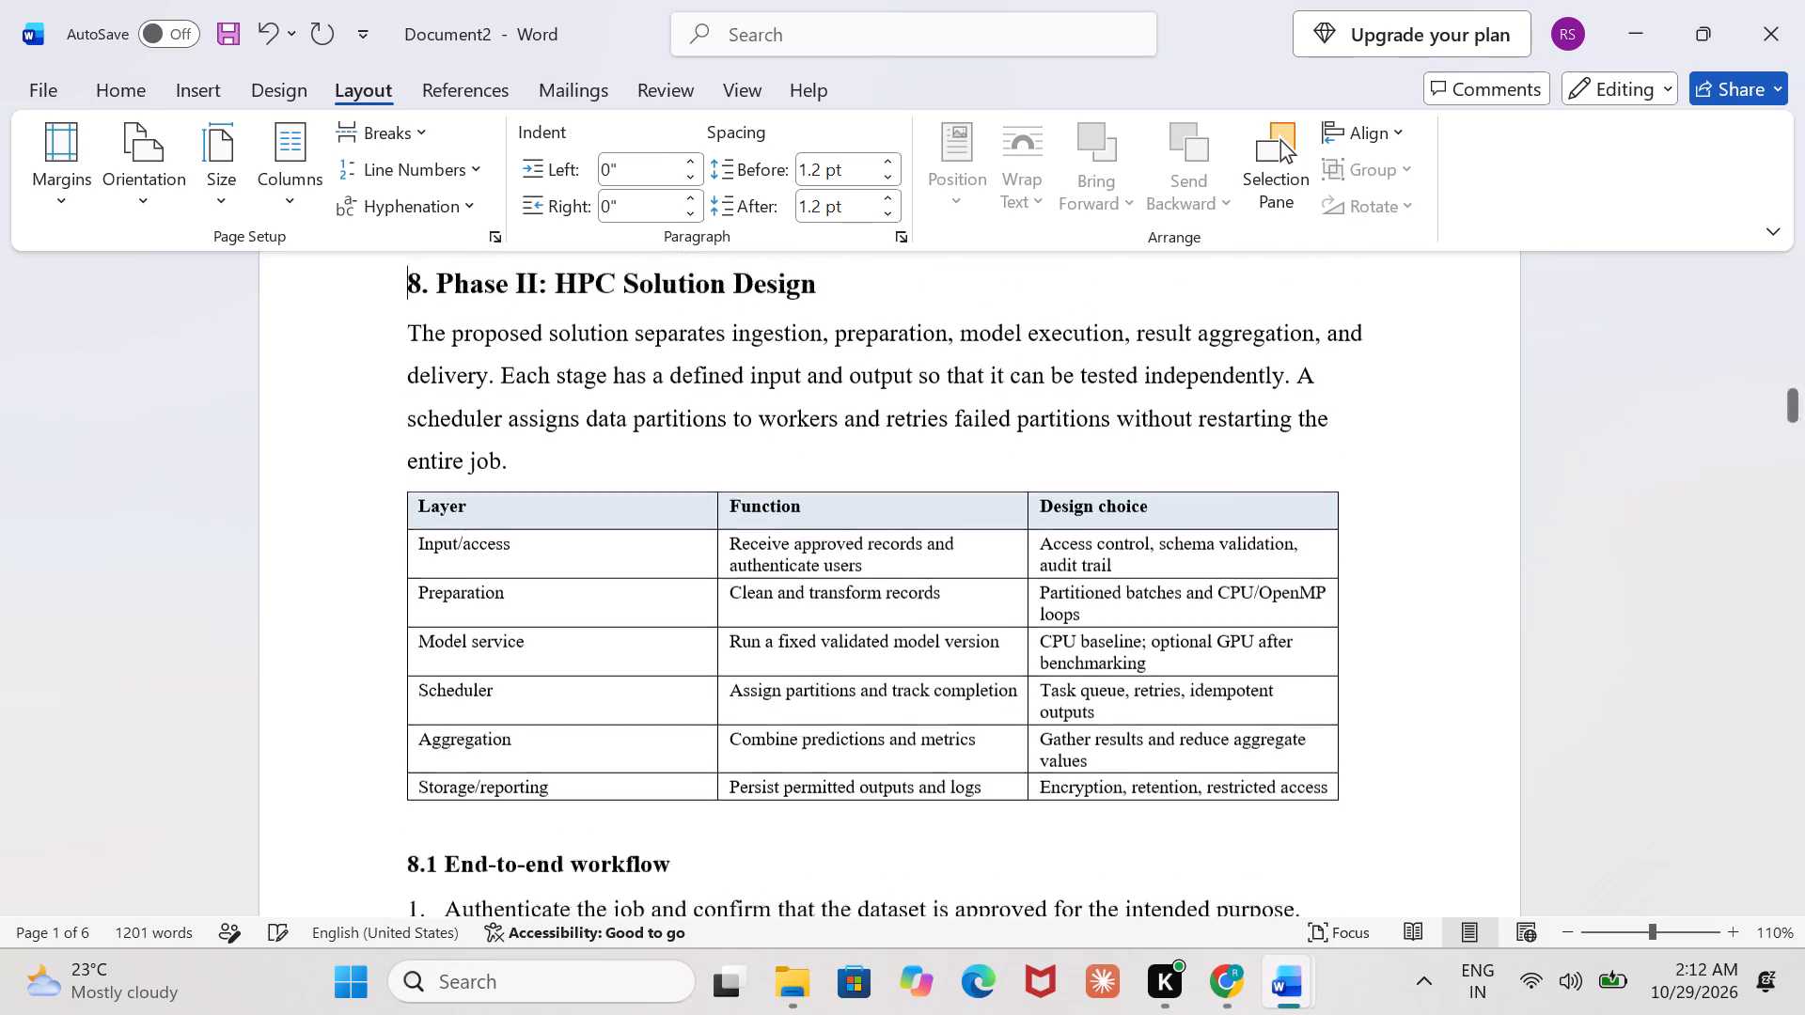
scroll(401, 550, up, 2)
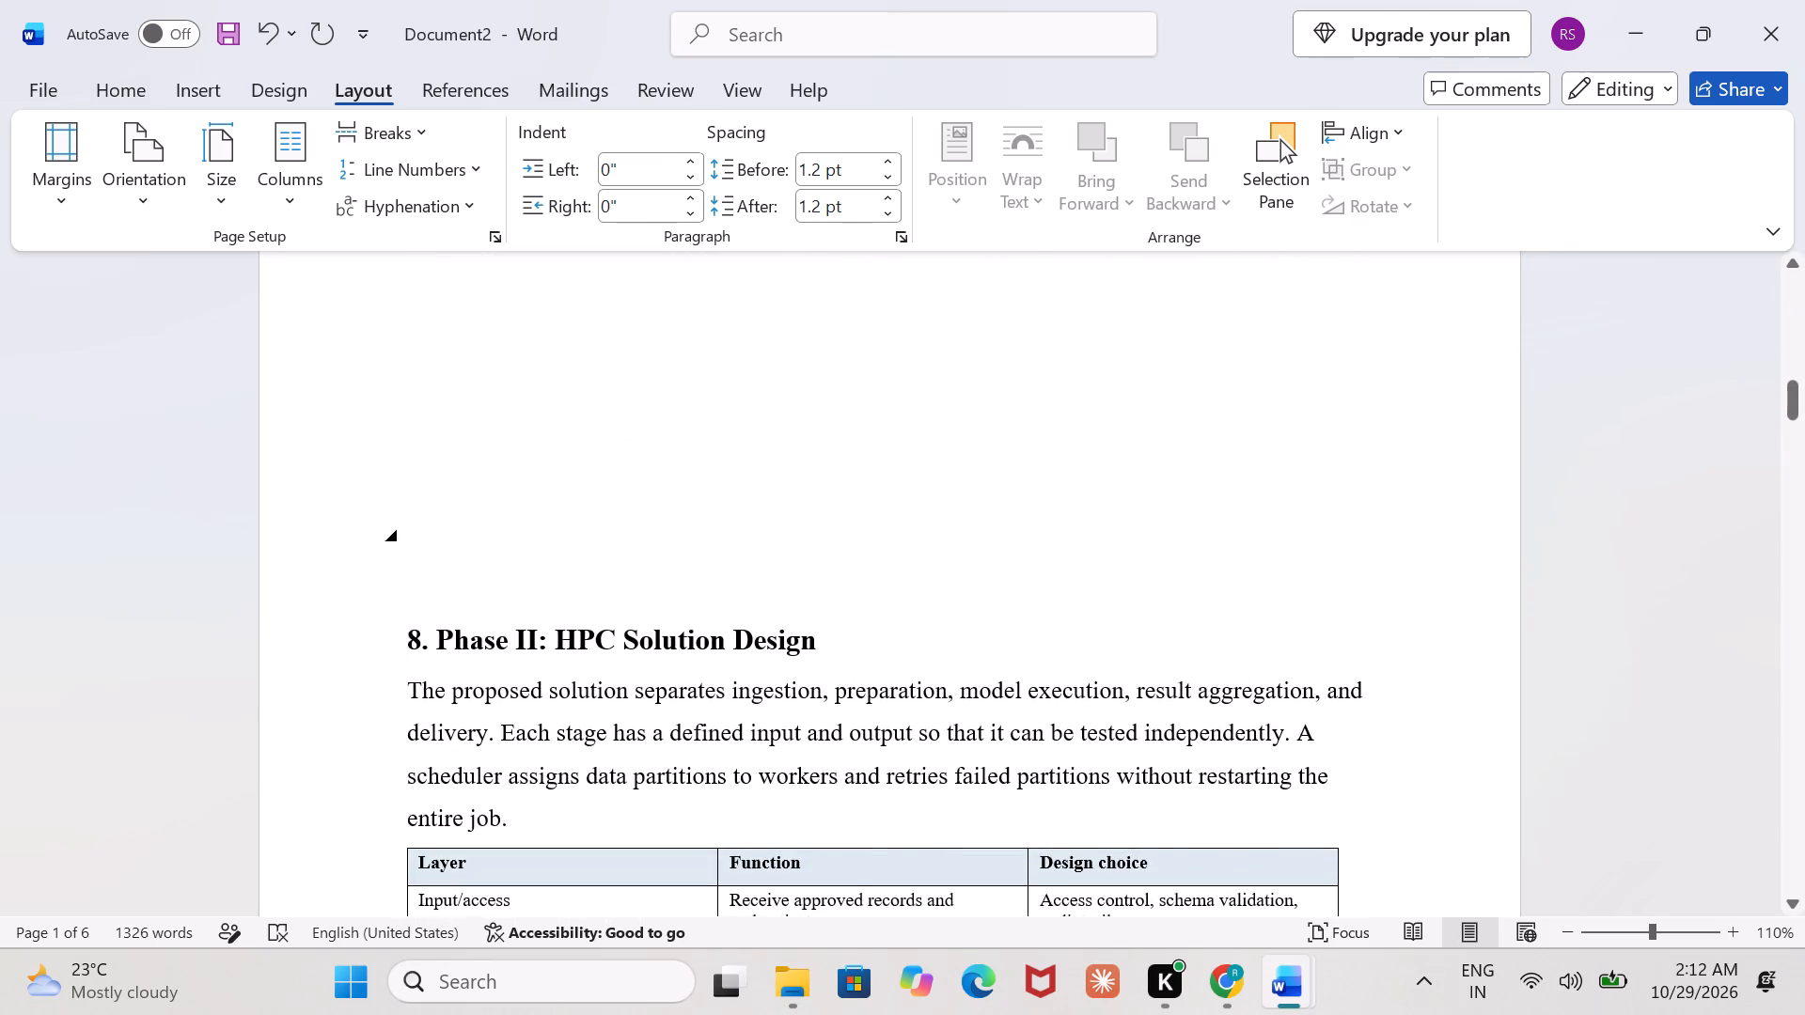
key(BackSpace)
key(BackSpace)
key(BackSpace)
key(BackSpace)
key(BackSpace)
Add blank lines below the Date line so that the section 8 heading starts on the page after the cover.
key(Return)
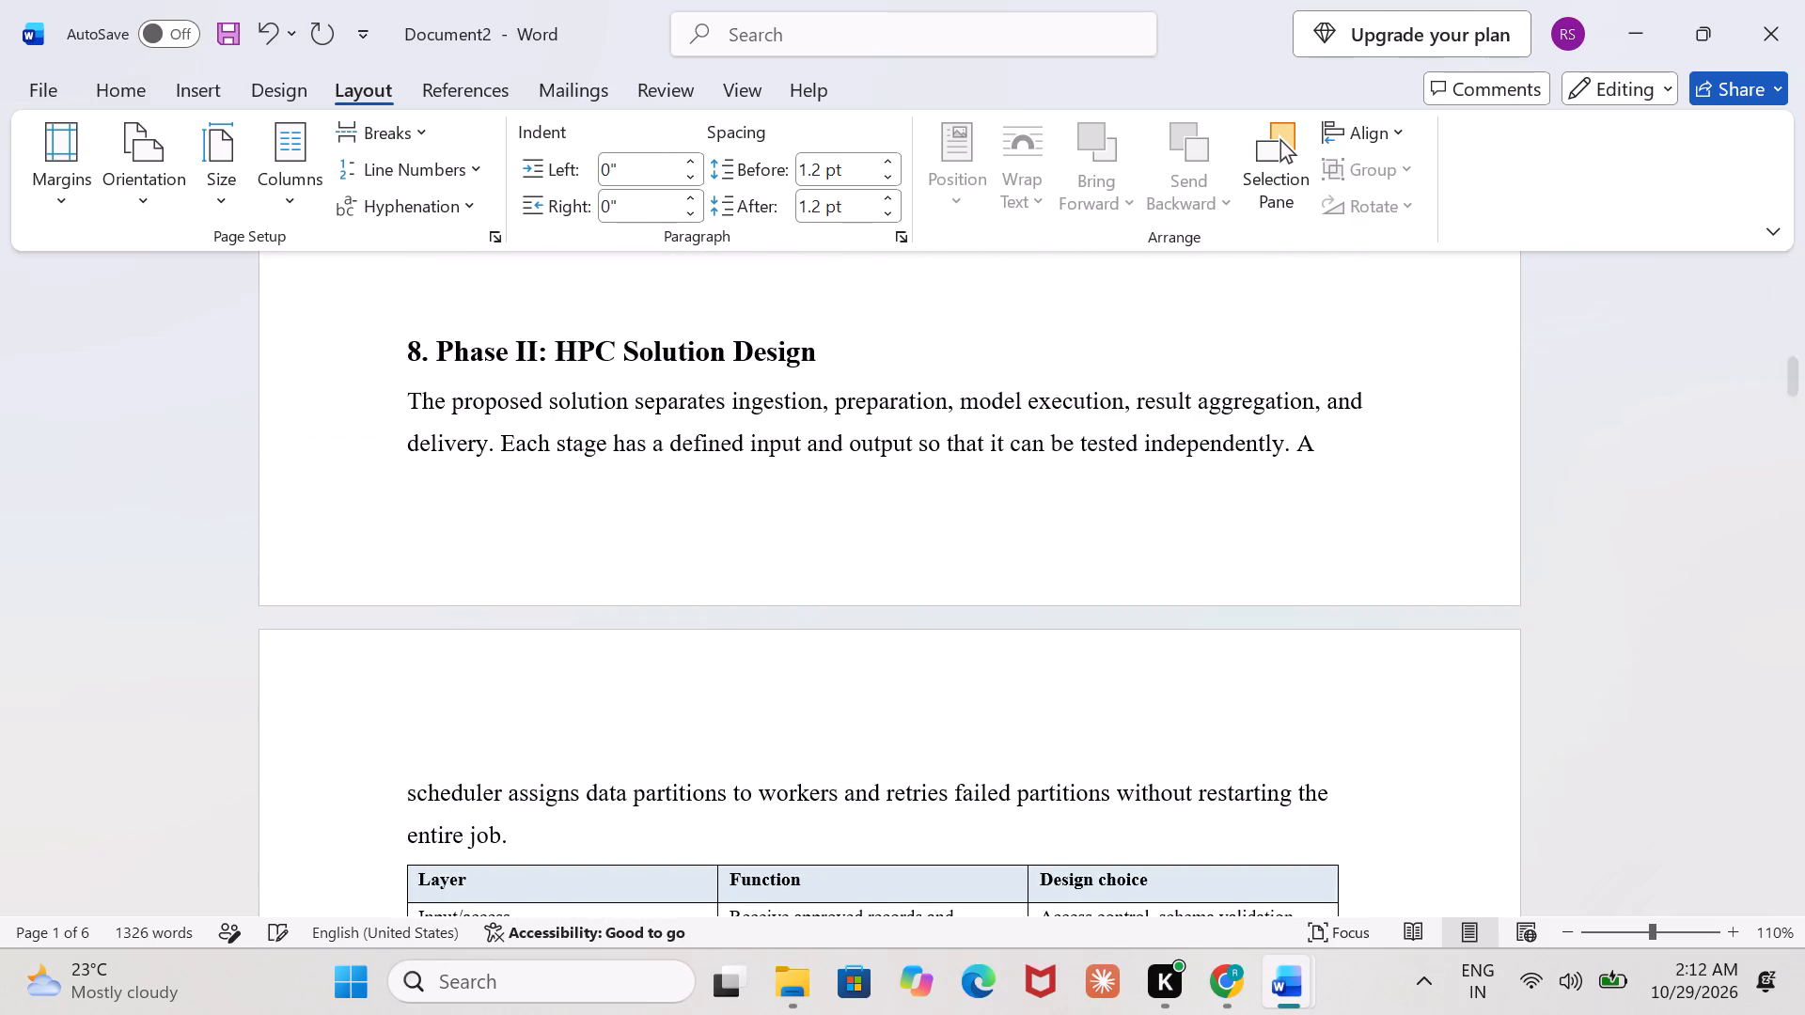
key(Return)
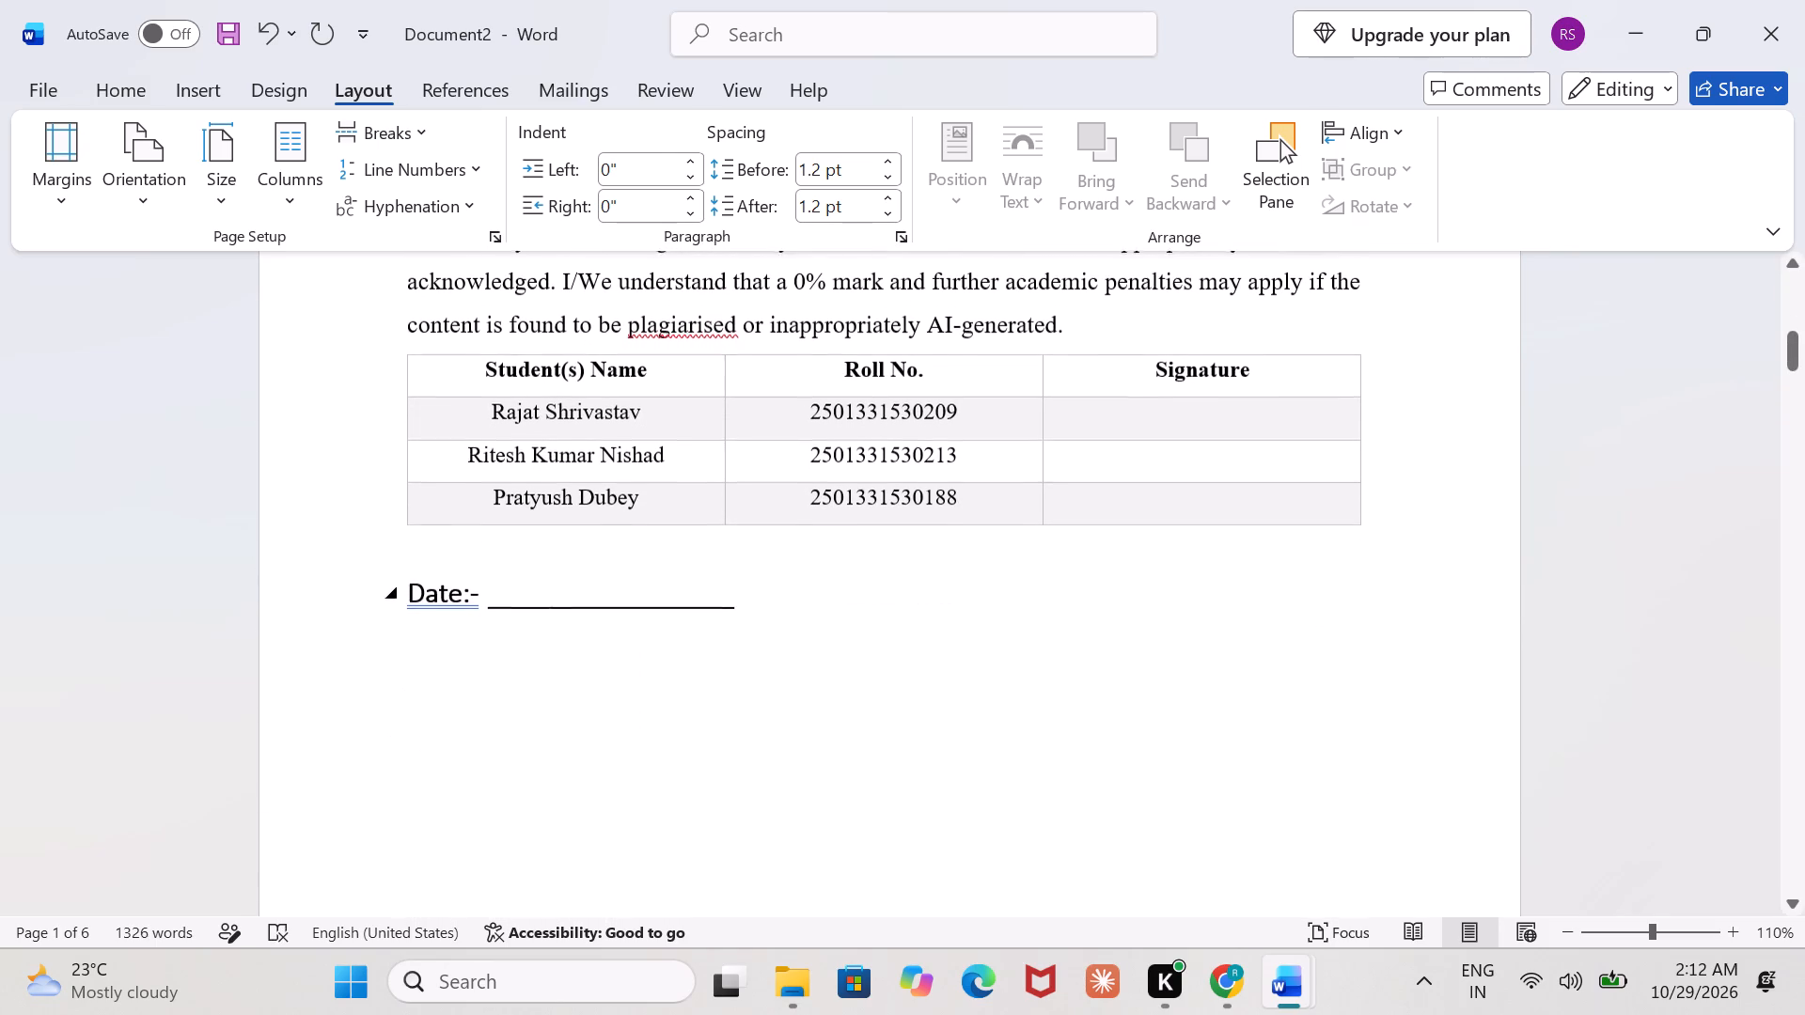
key(BackSpace)
key(Up)
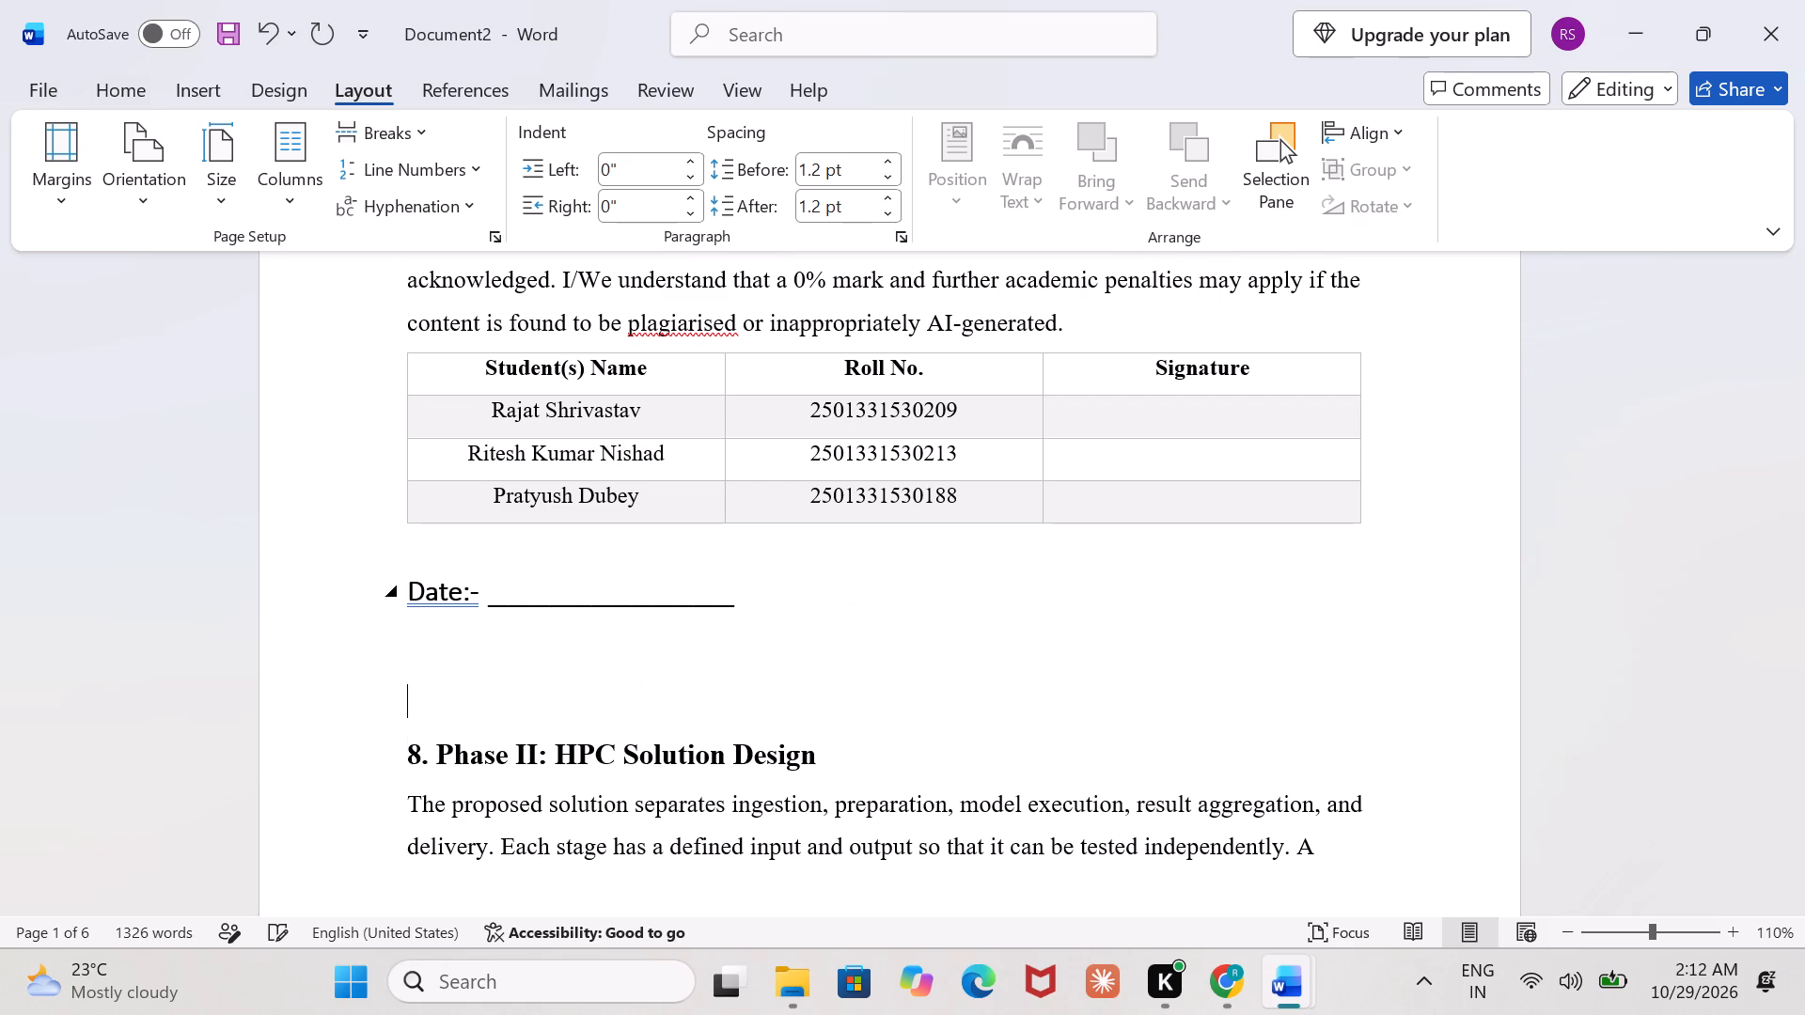
key(Return)
Examine the page layout of the assembled document from the cover page through the final risk table.
scroll(401, 550, down, 20)
scroll(401, 550, down, 13)
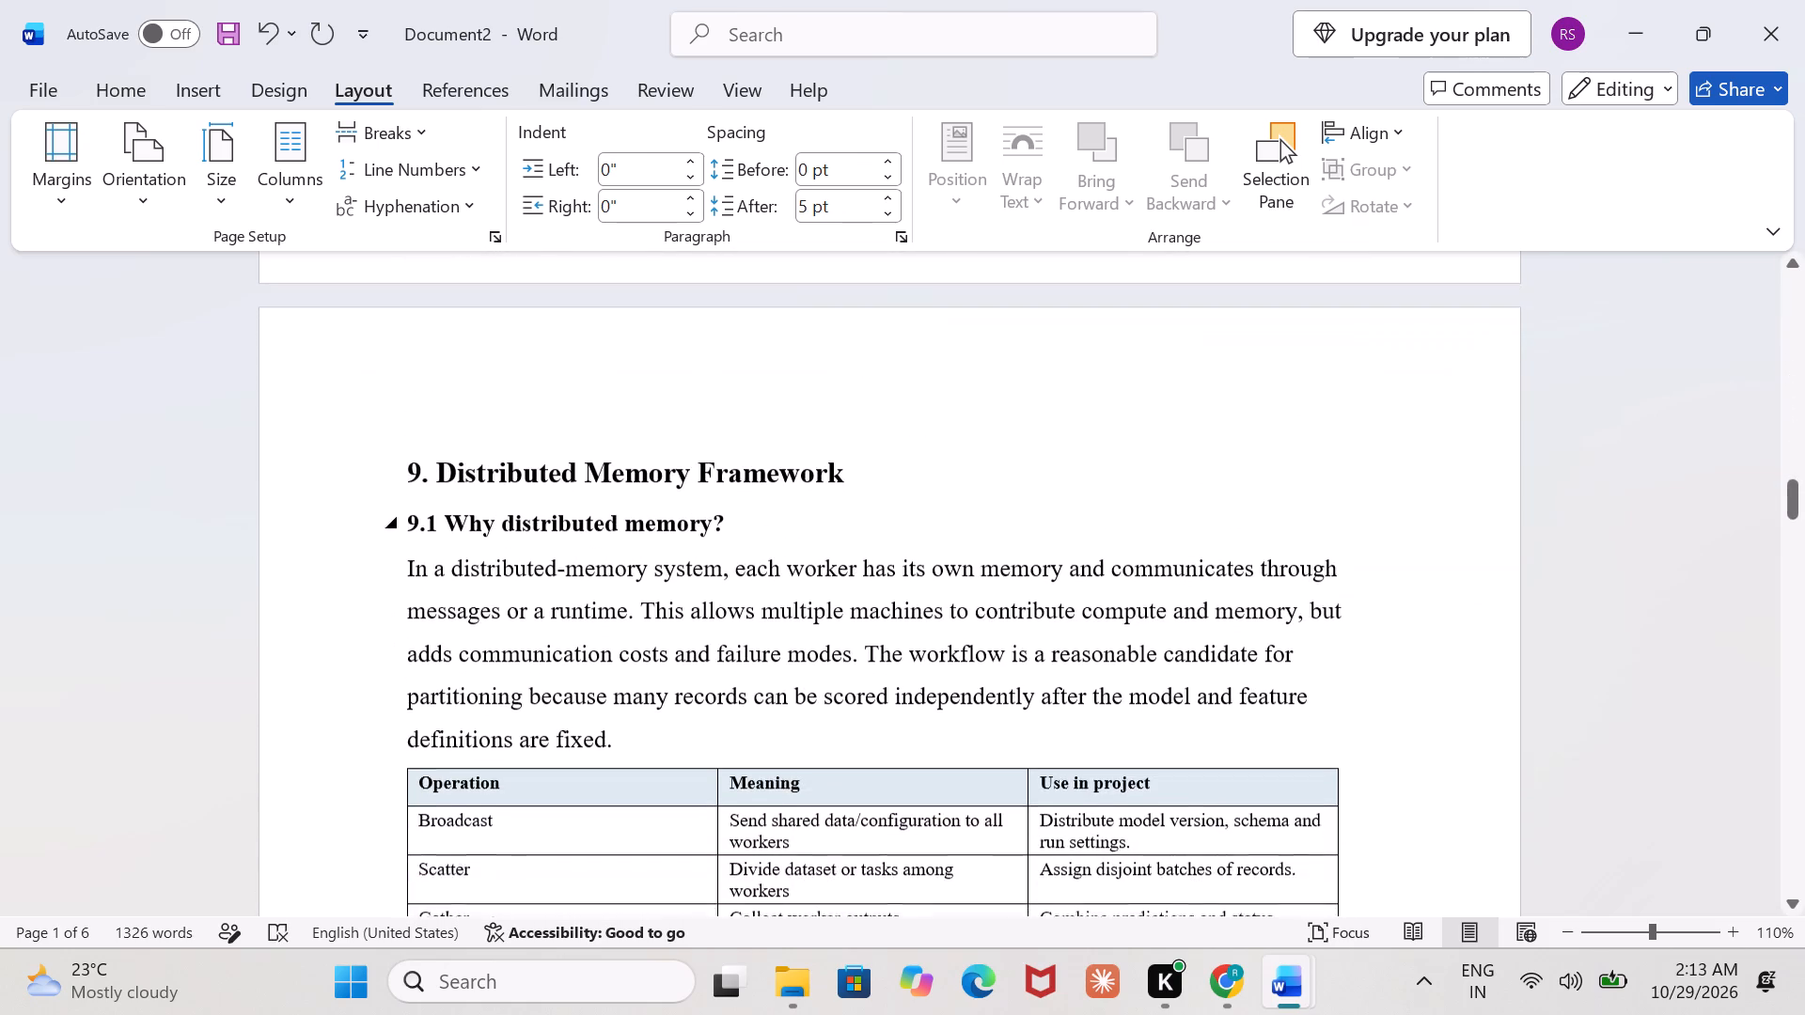
scroll(401, 550, down, 19)
scroll(401, 550, down, 20)
scroll(401, 550, down, 20)
scroll(401, 550, down, 5)
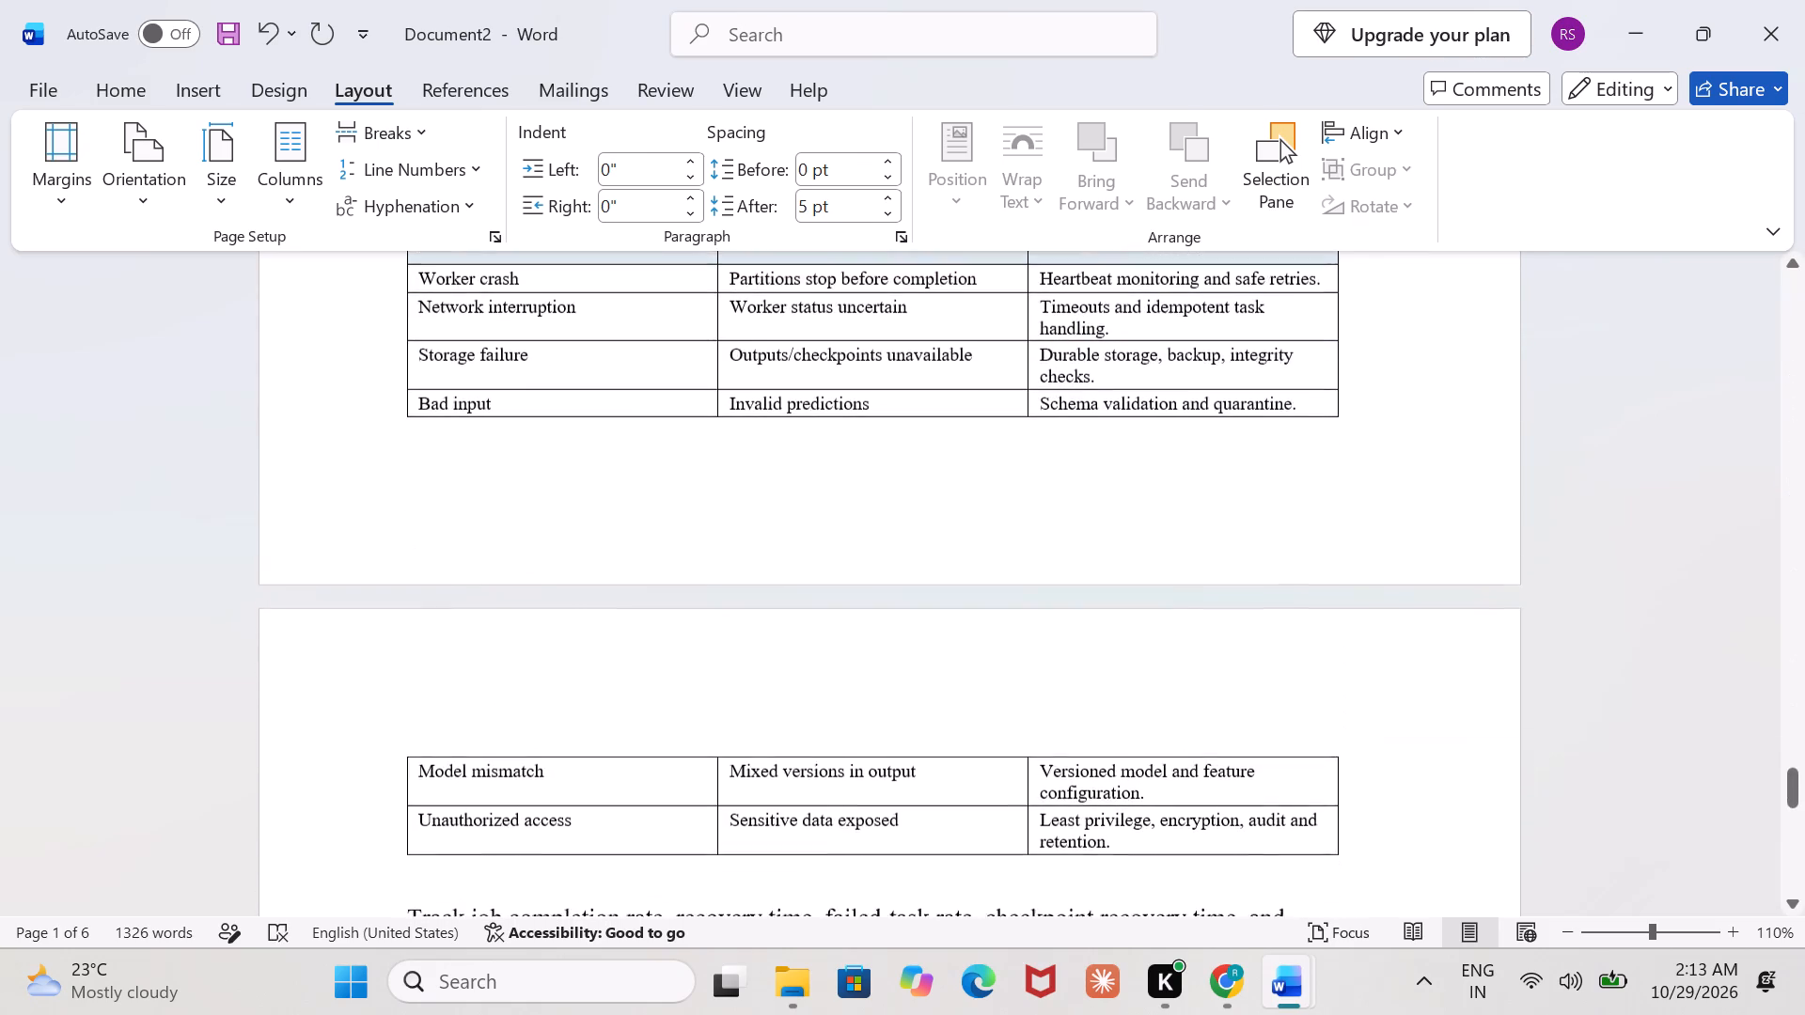
scroll(401, 550, up, 20)
scroll(401, 550, up, 20)
scroll(401, 550, up, 20)
scroll(401, 550, up, 16)
scroll(401, 550, up, 8)
scroll(401, 550, down, 1)
scroll(401, 550, up, 1)
scroll(401, 550, down, 1)
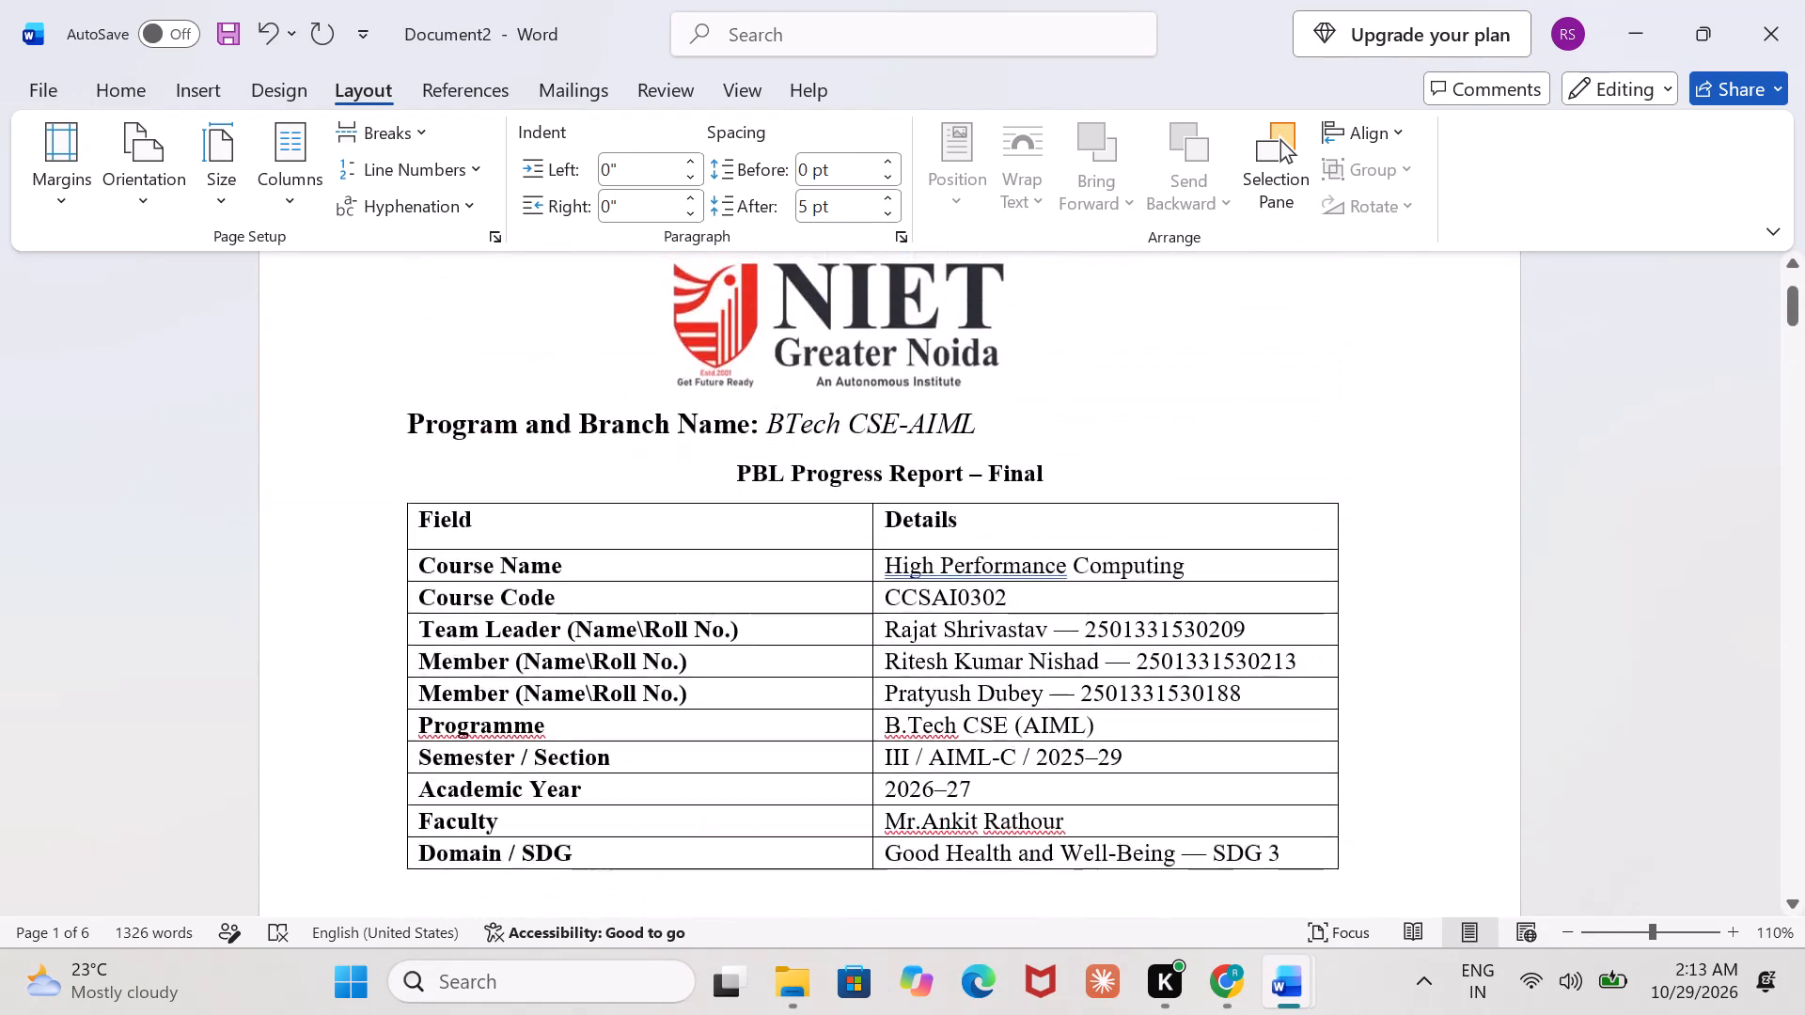
Change the cover page title to "PBL Progress Report – 2".
scroll(401, 550, down, 2)
scroll(401, 550, up, 1)
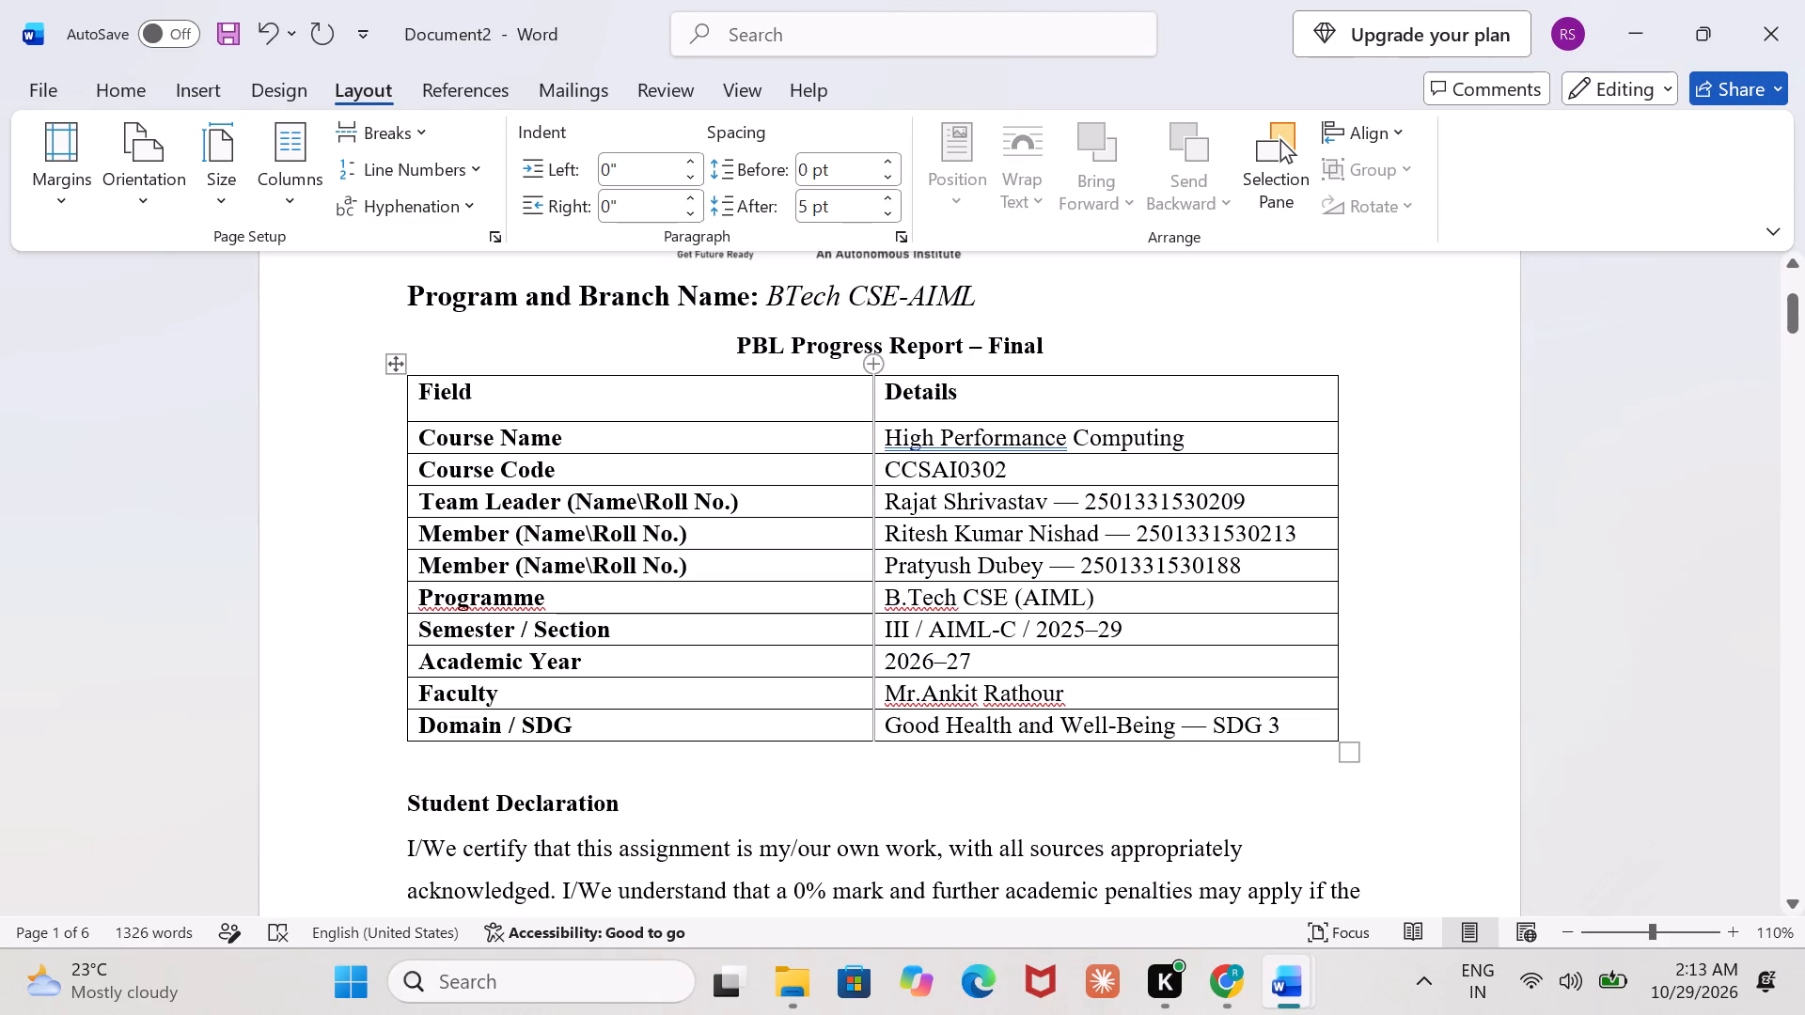
click(1062, 341)
key(BackSpace)
key(BackSpace)
key(BackSpace)
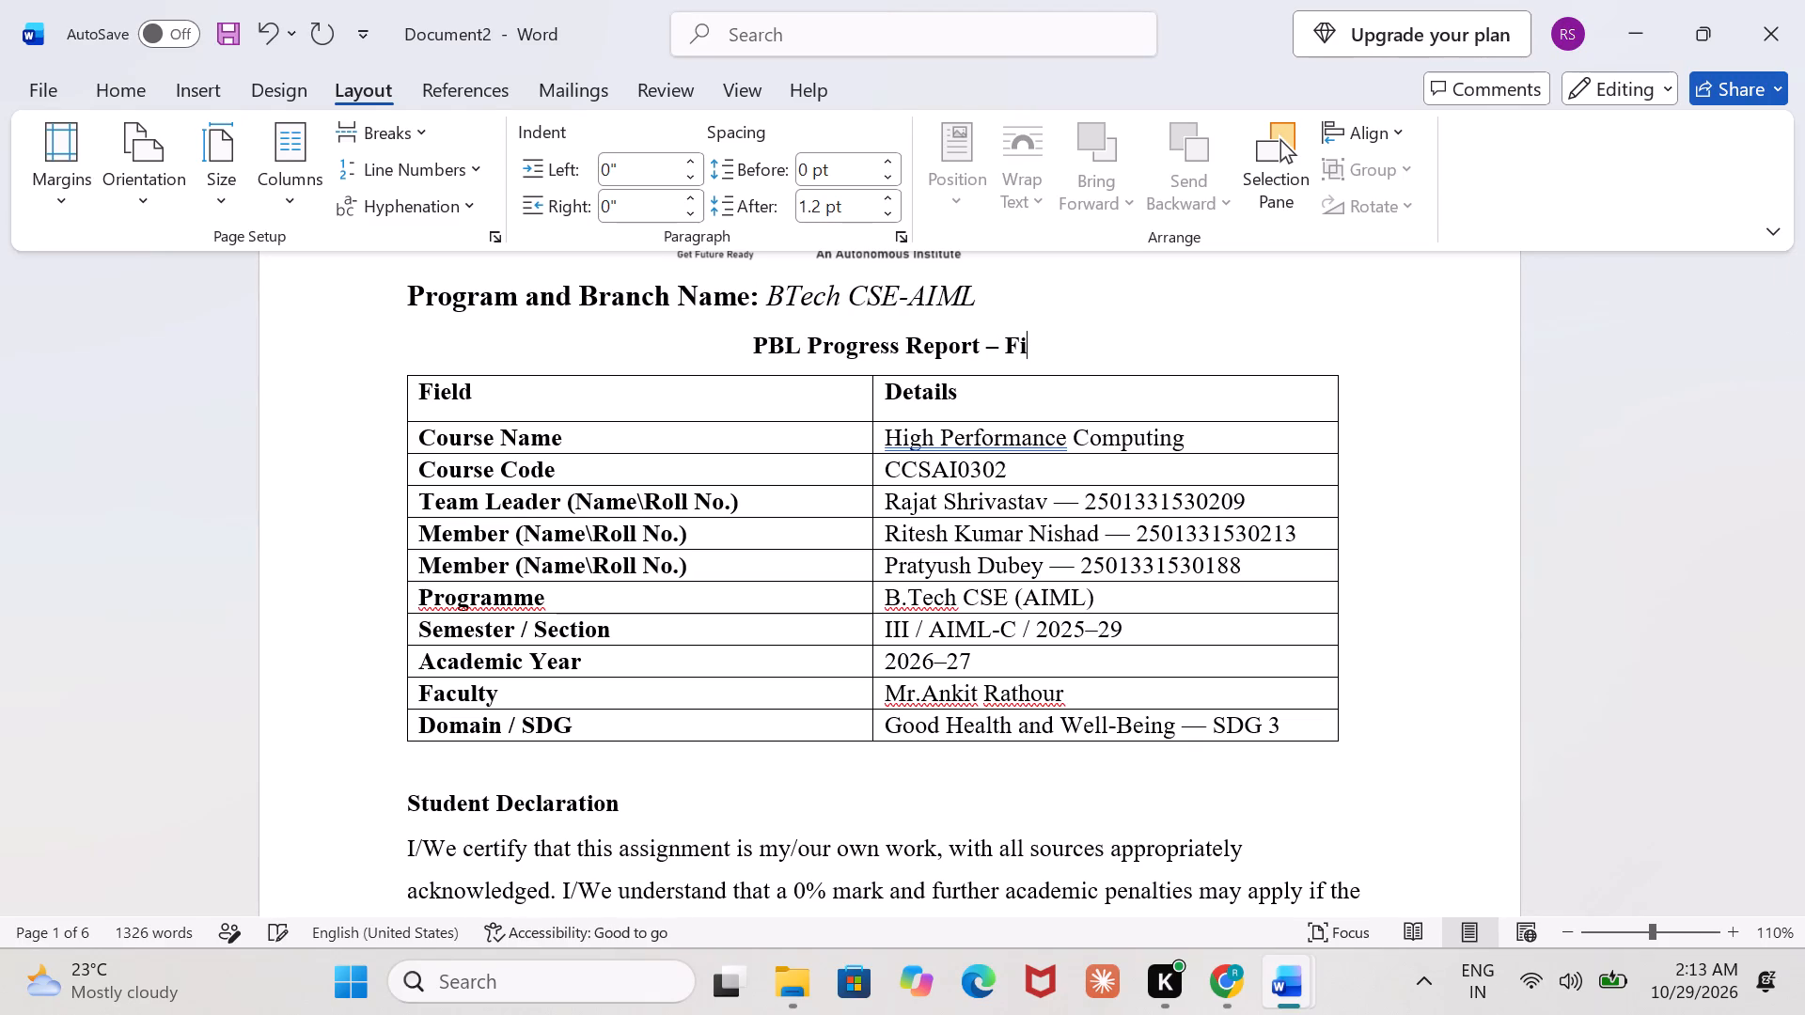
key(BackSpace)
key(BackSpace)
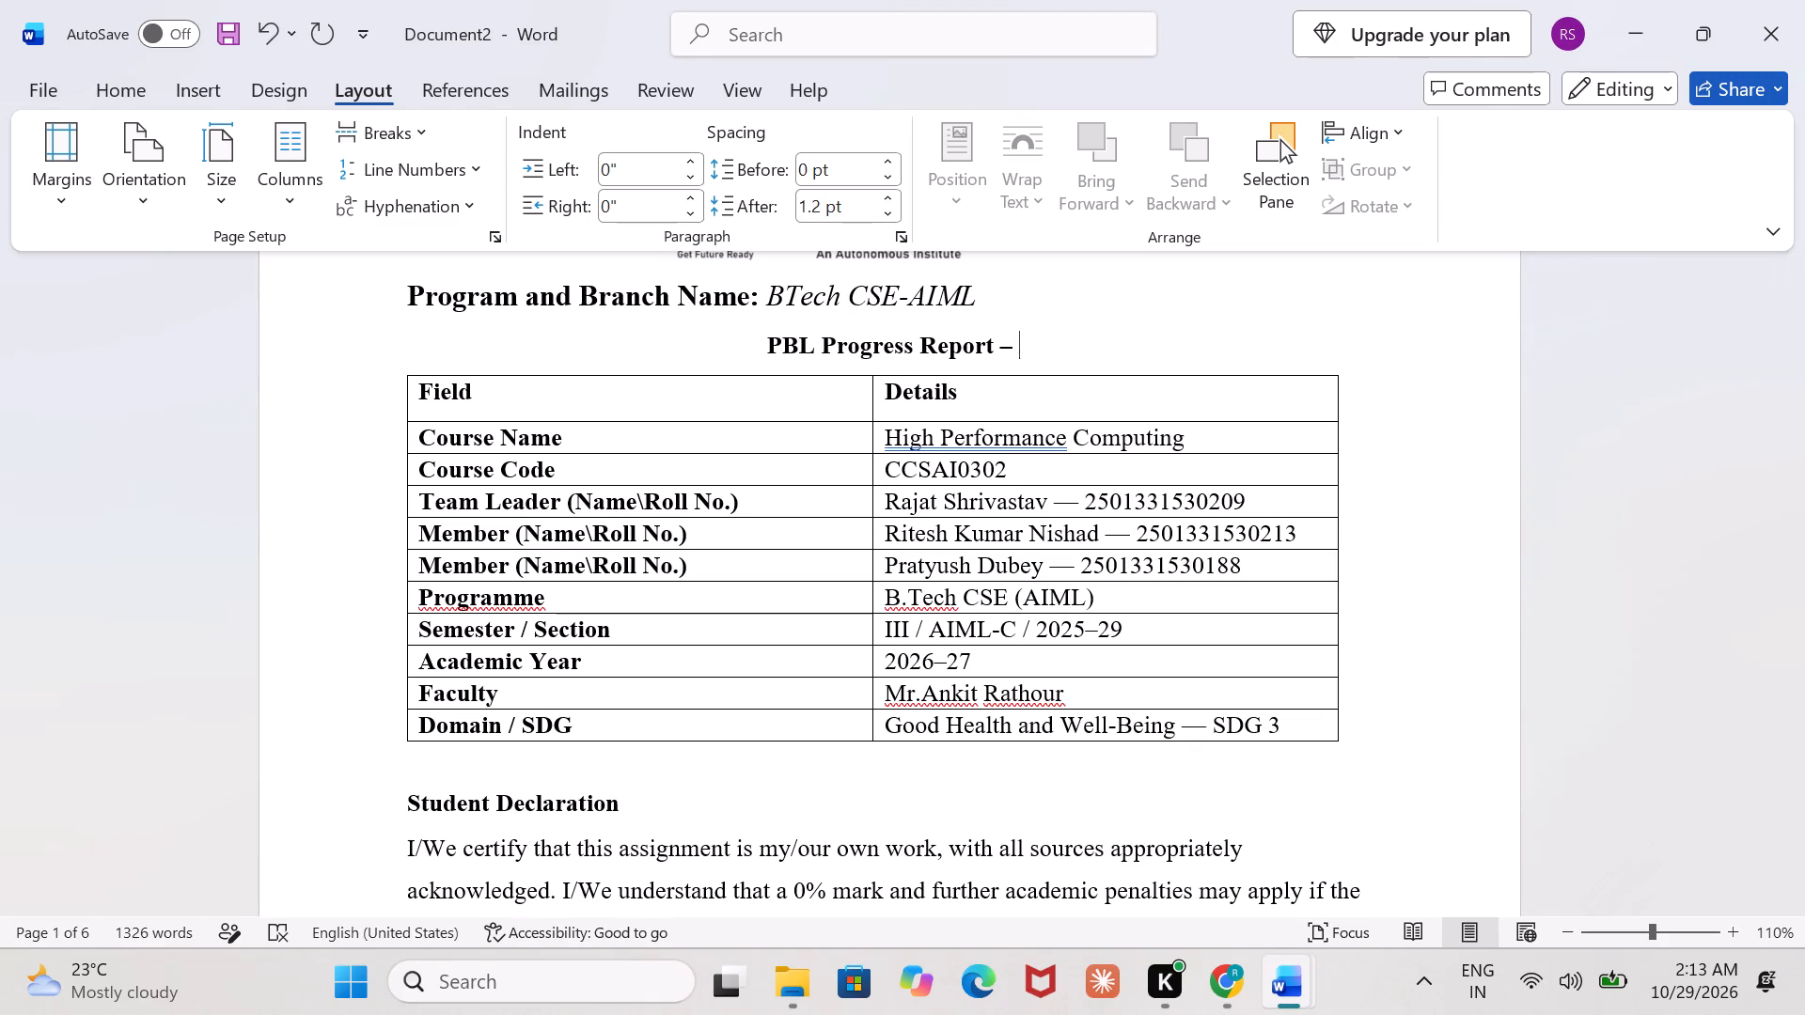
key(2)
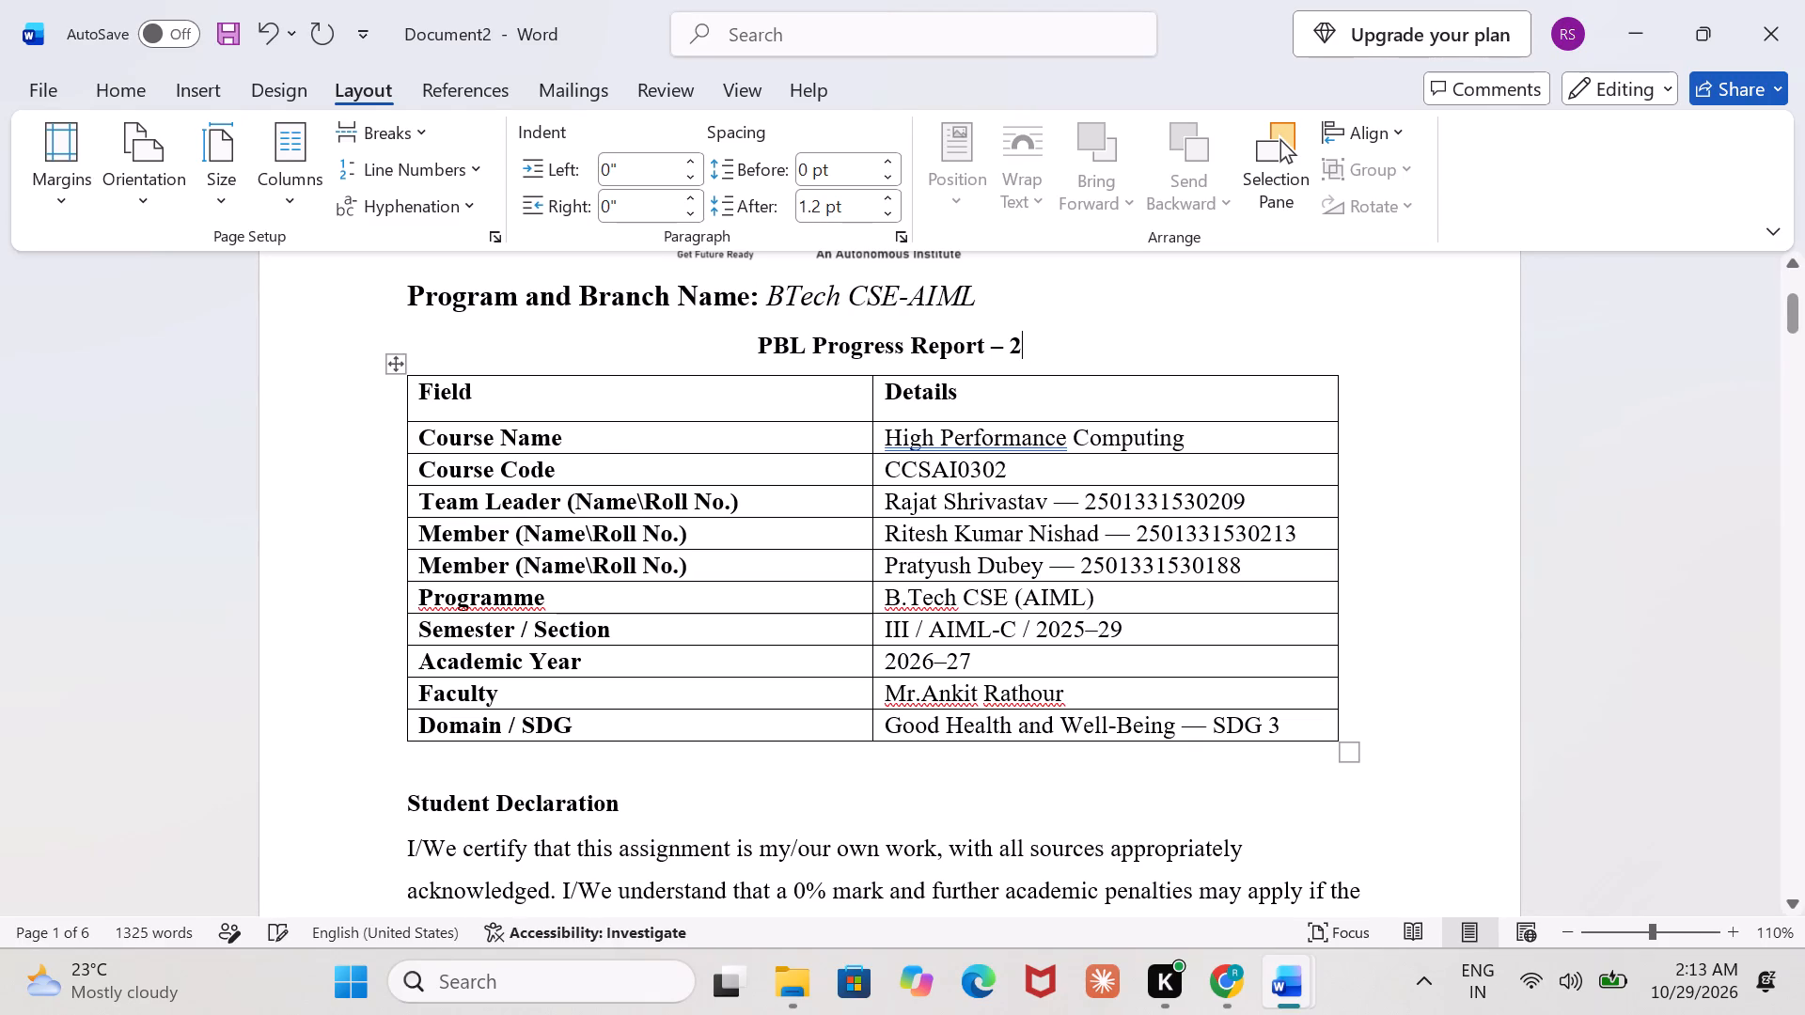
Review the cover page details, declaration, page breaks and following sections down to the end of the document.
scroll(987, 685, down, 1)
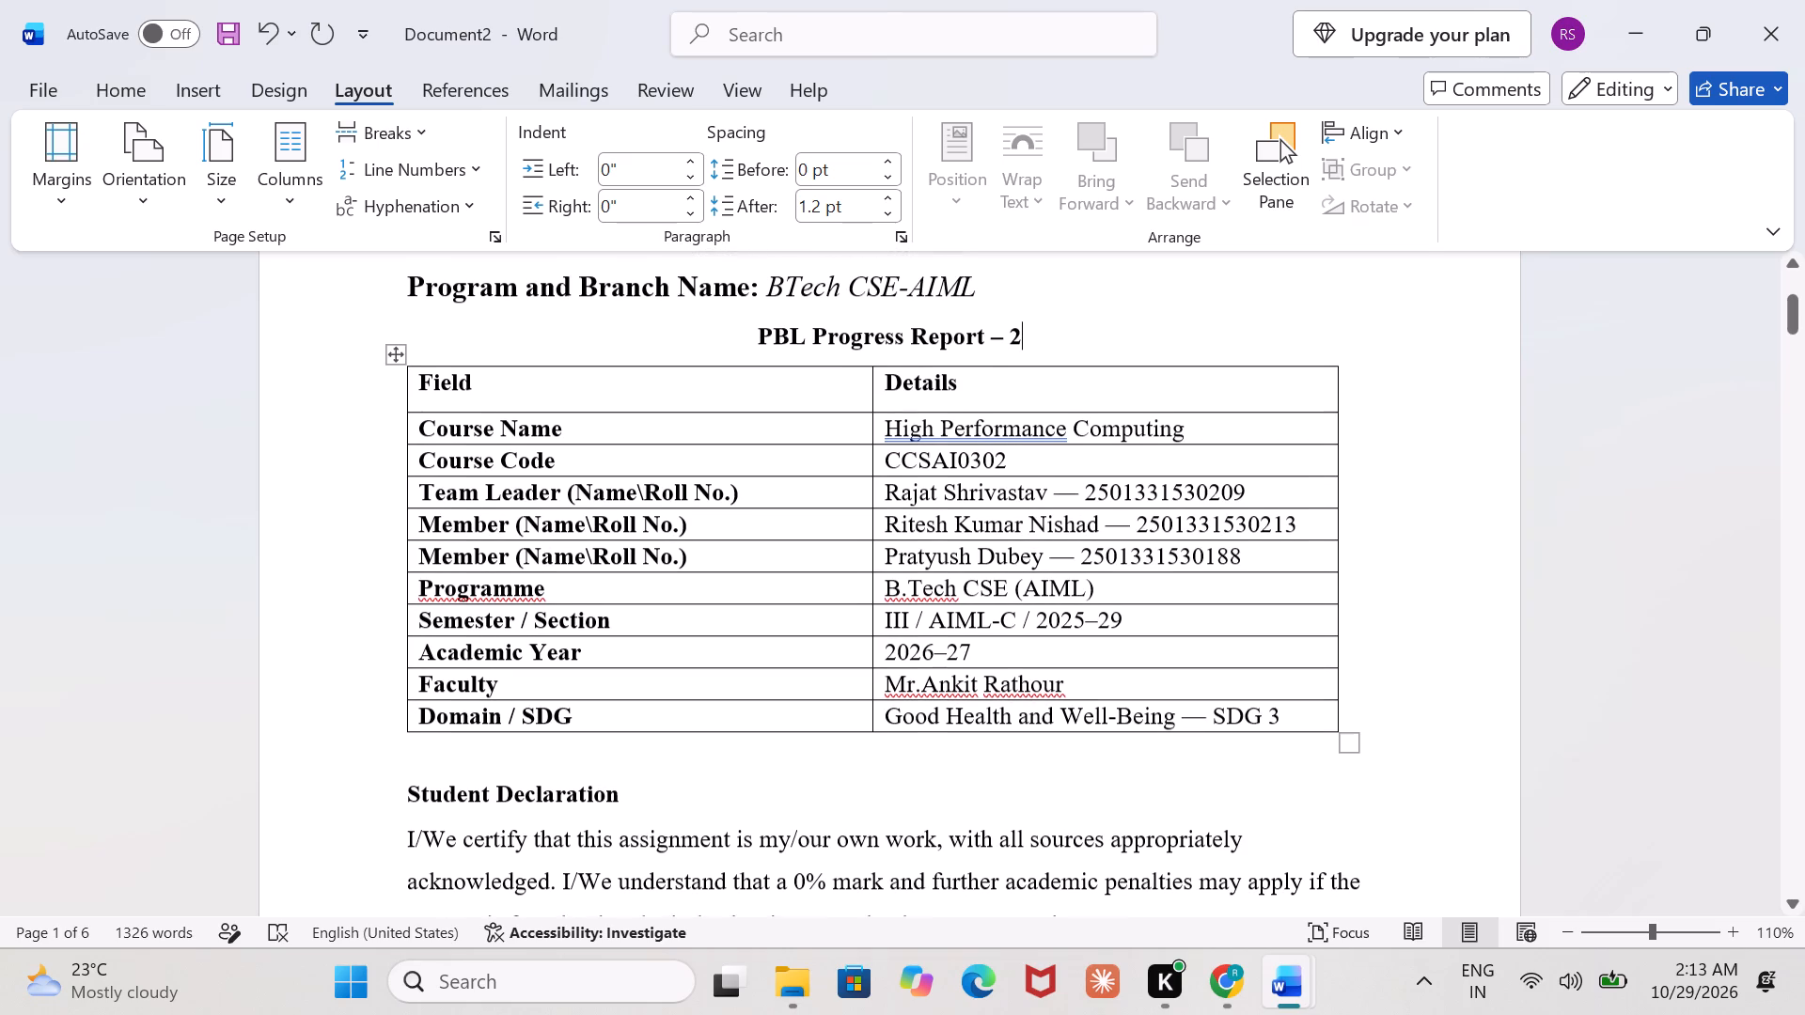
scroll(987, 685, down, 3)
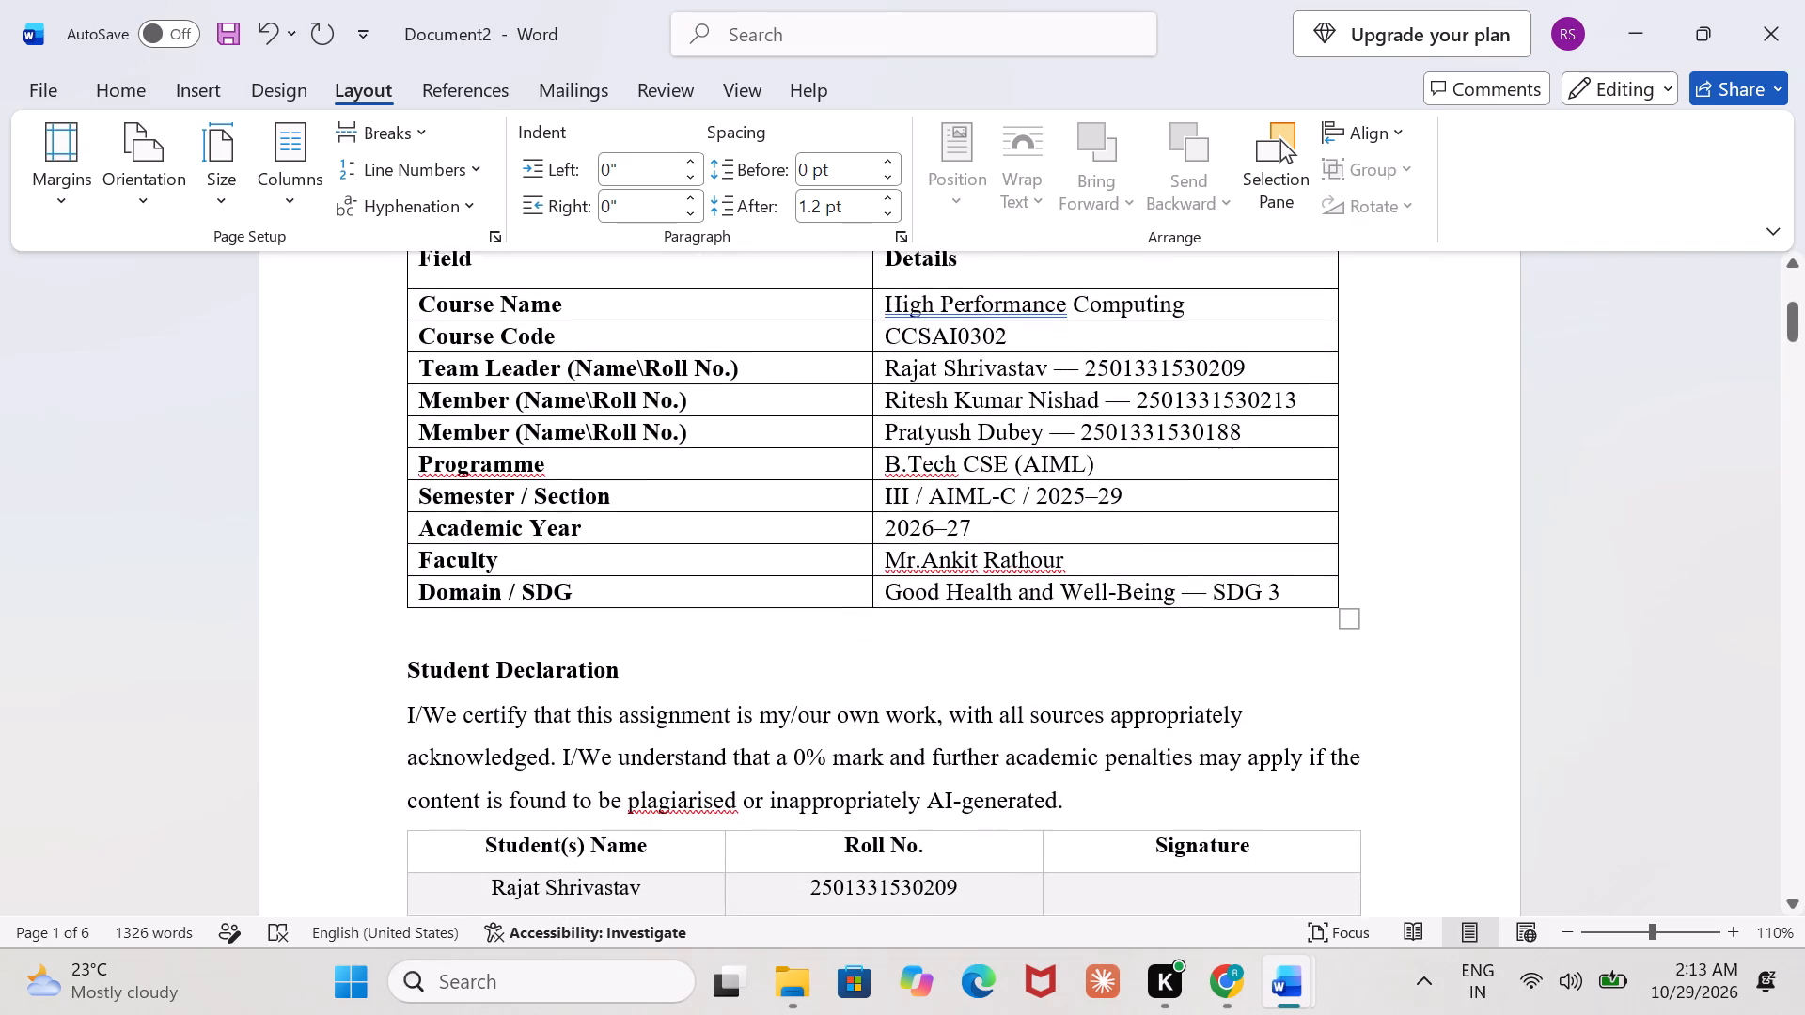
scroll(987, 685, down, 3)
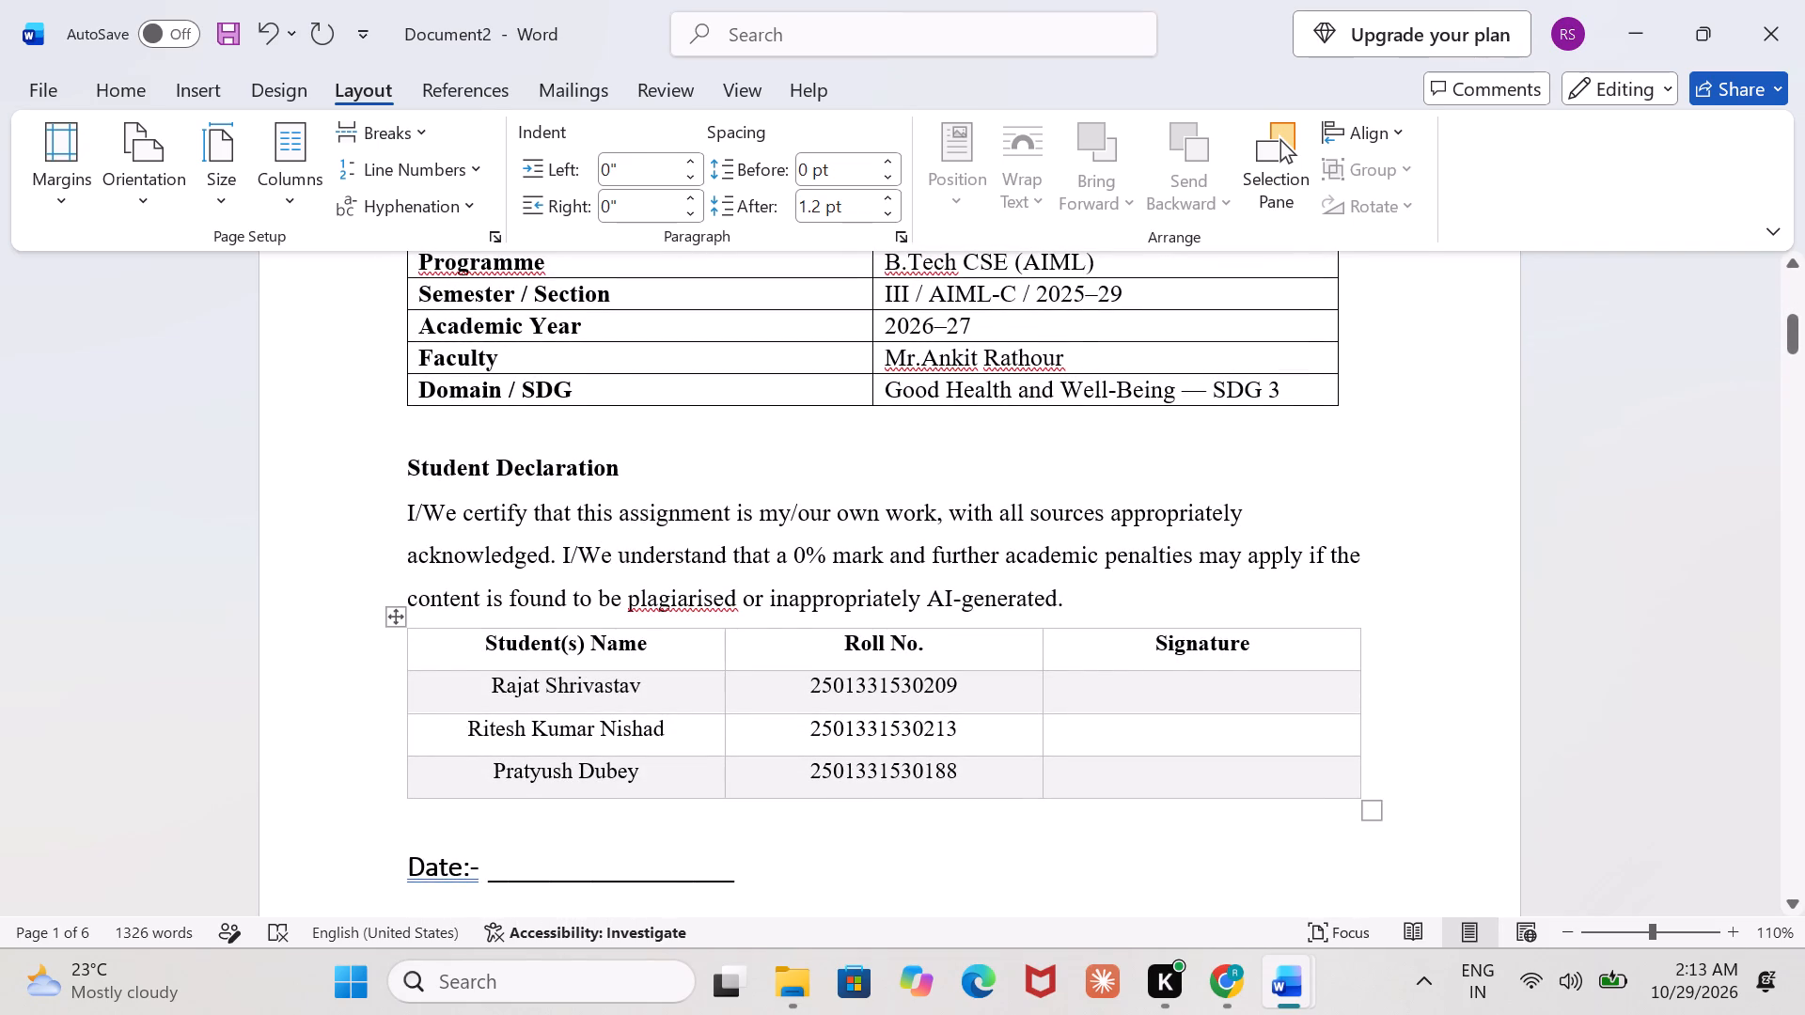
scroll(1074, 735, up, 2)
scroll(1074, 735, down, 3)
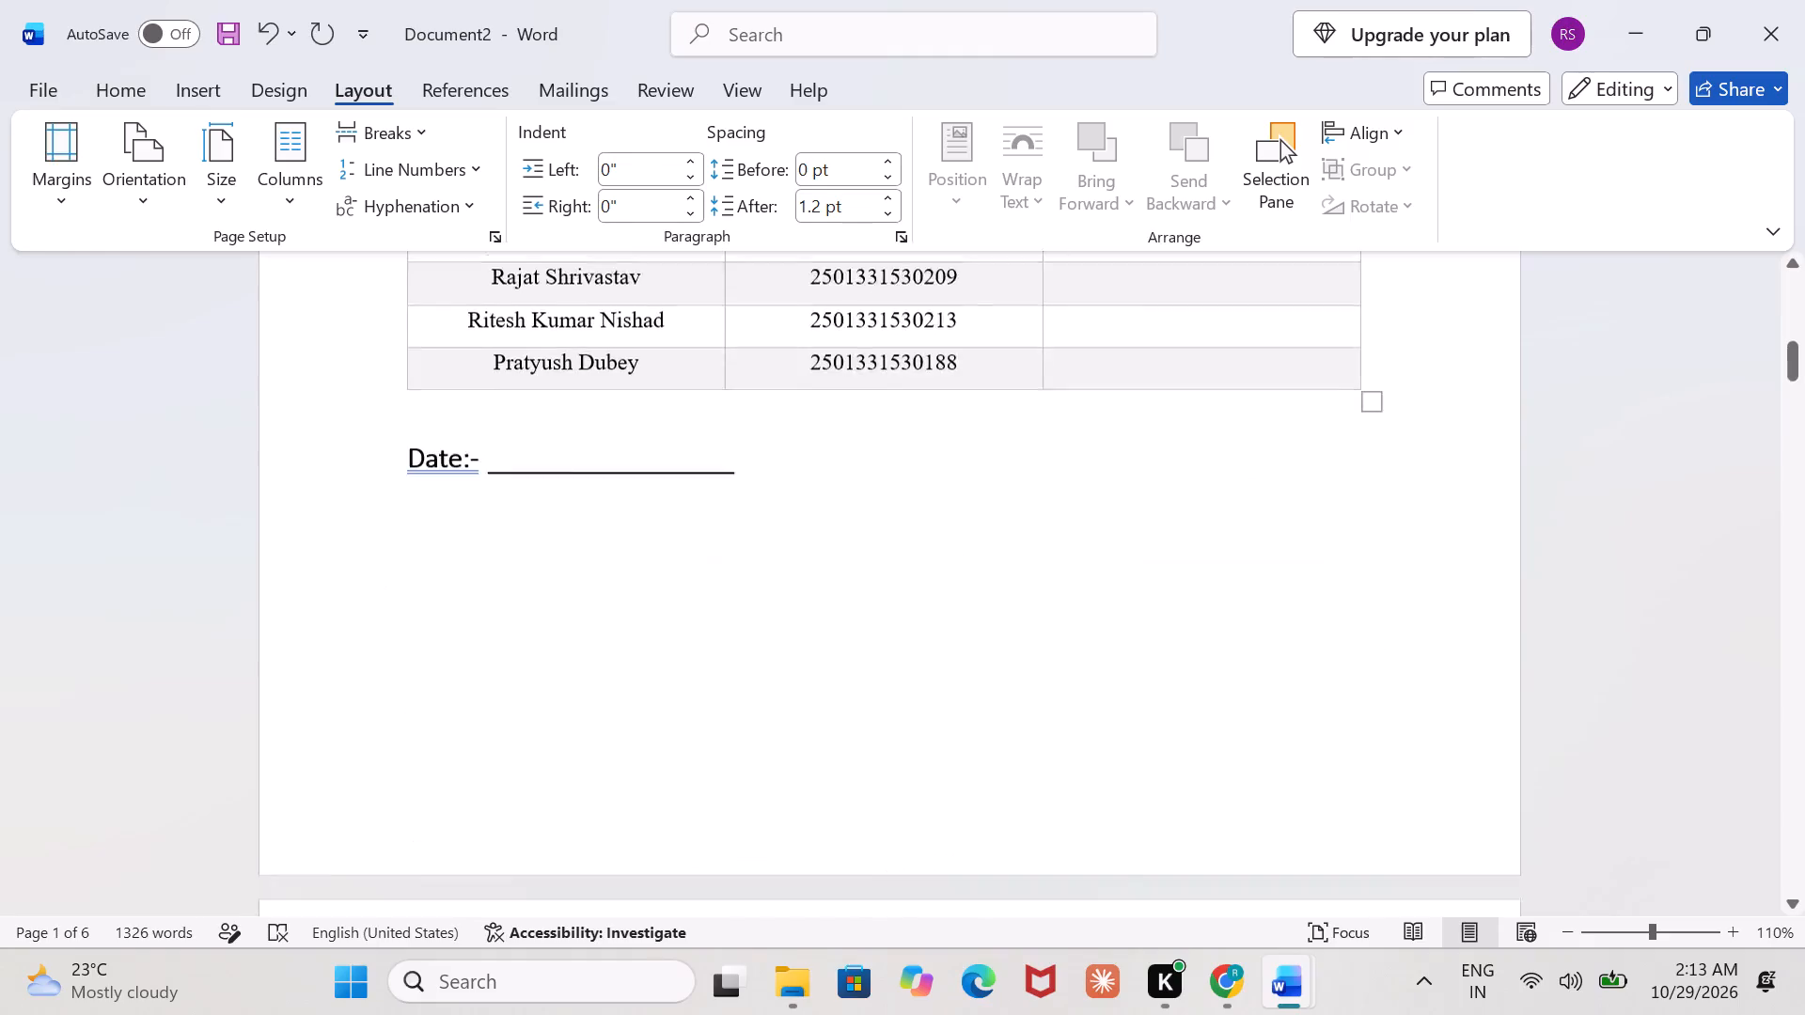
scroll(1074, 735, down, 5)
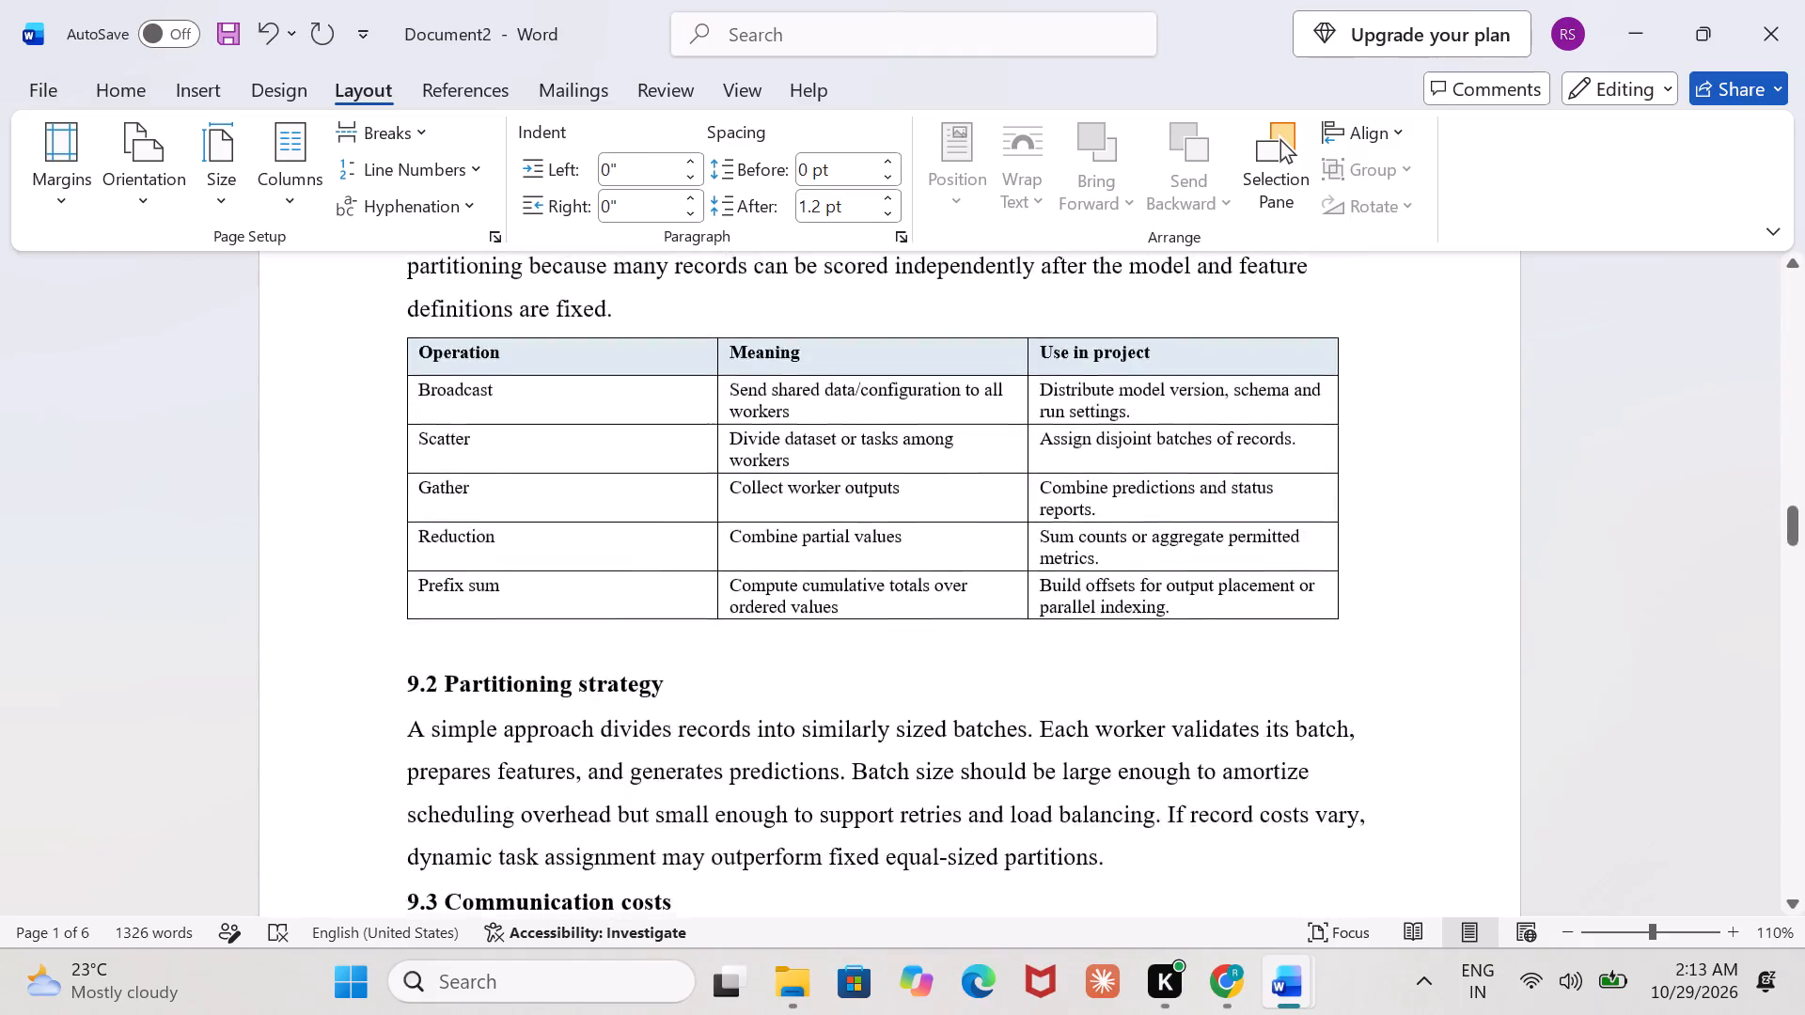
scroll(1074, 735, down, 3)
Turn on AutoSave by uploading the document to the personal OneDrive under the name "hpc progress report2".
click(180, 46)
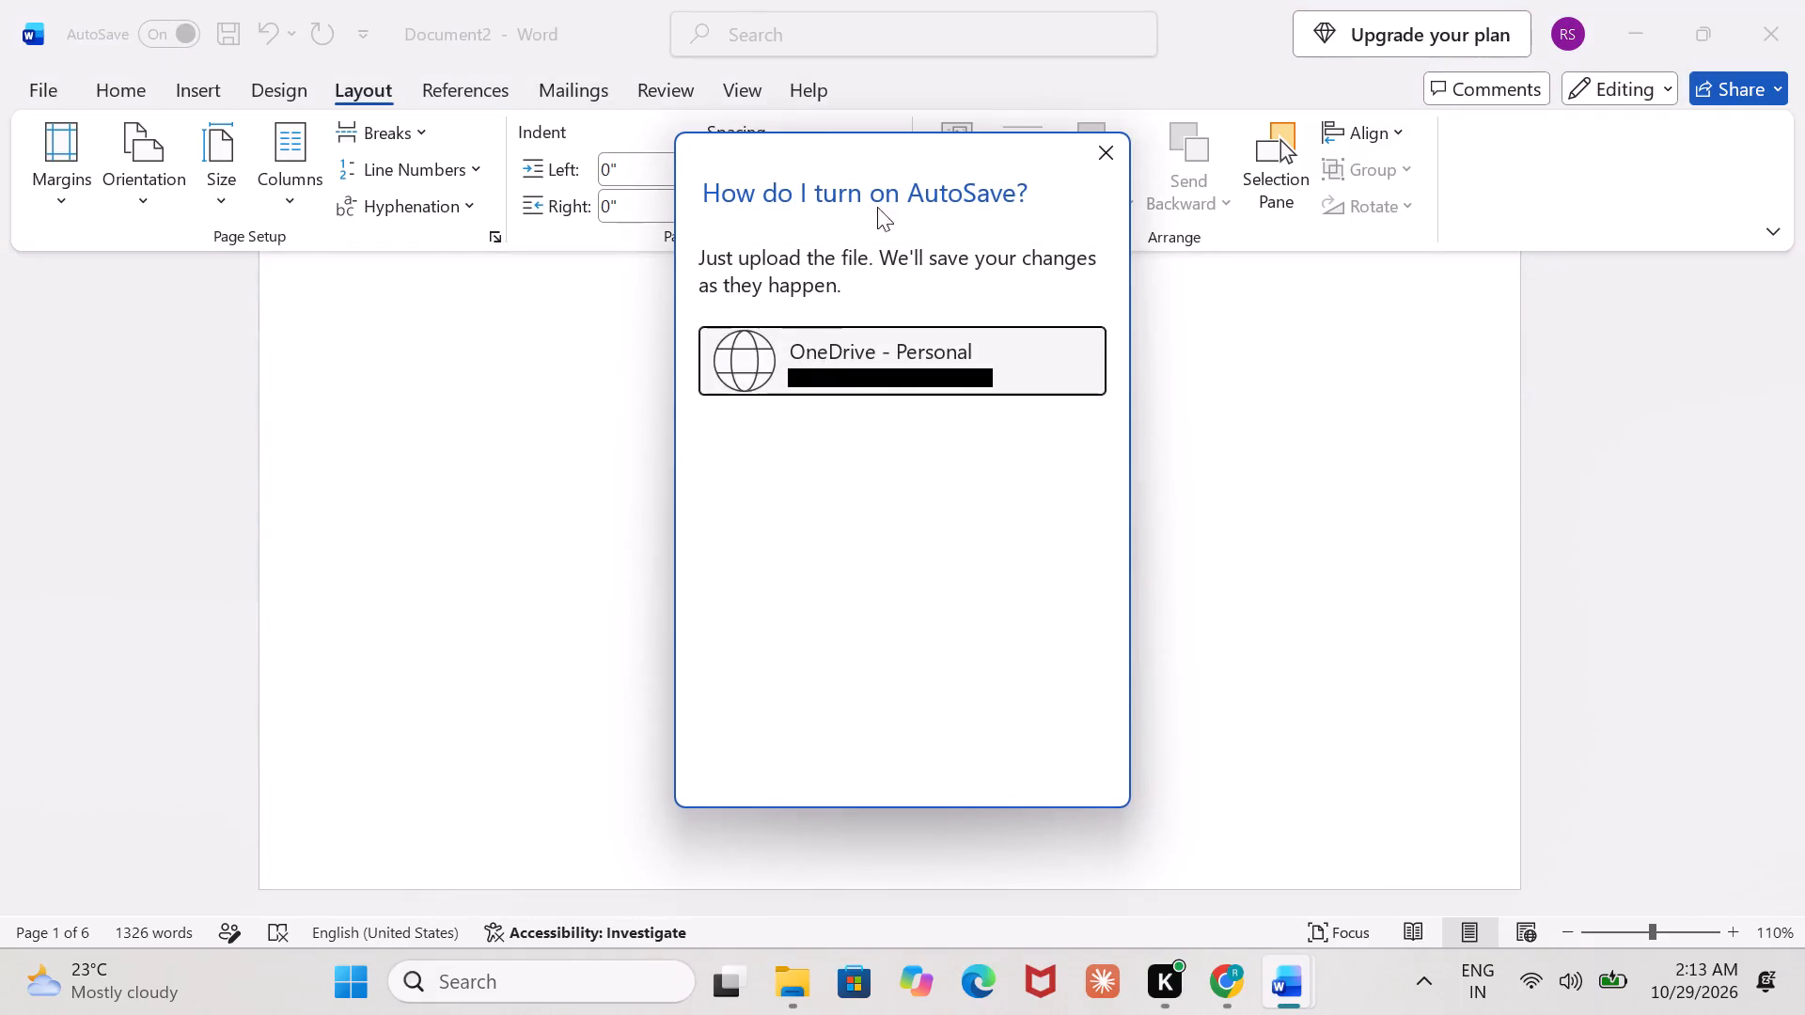
drag(836, 333, 841, 349)
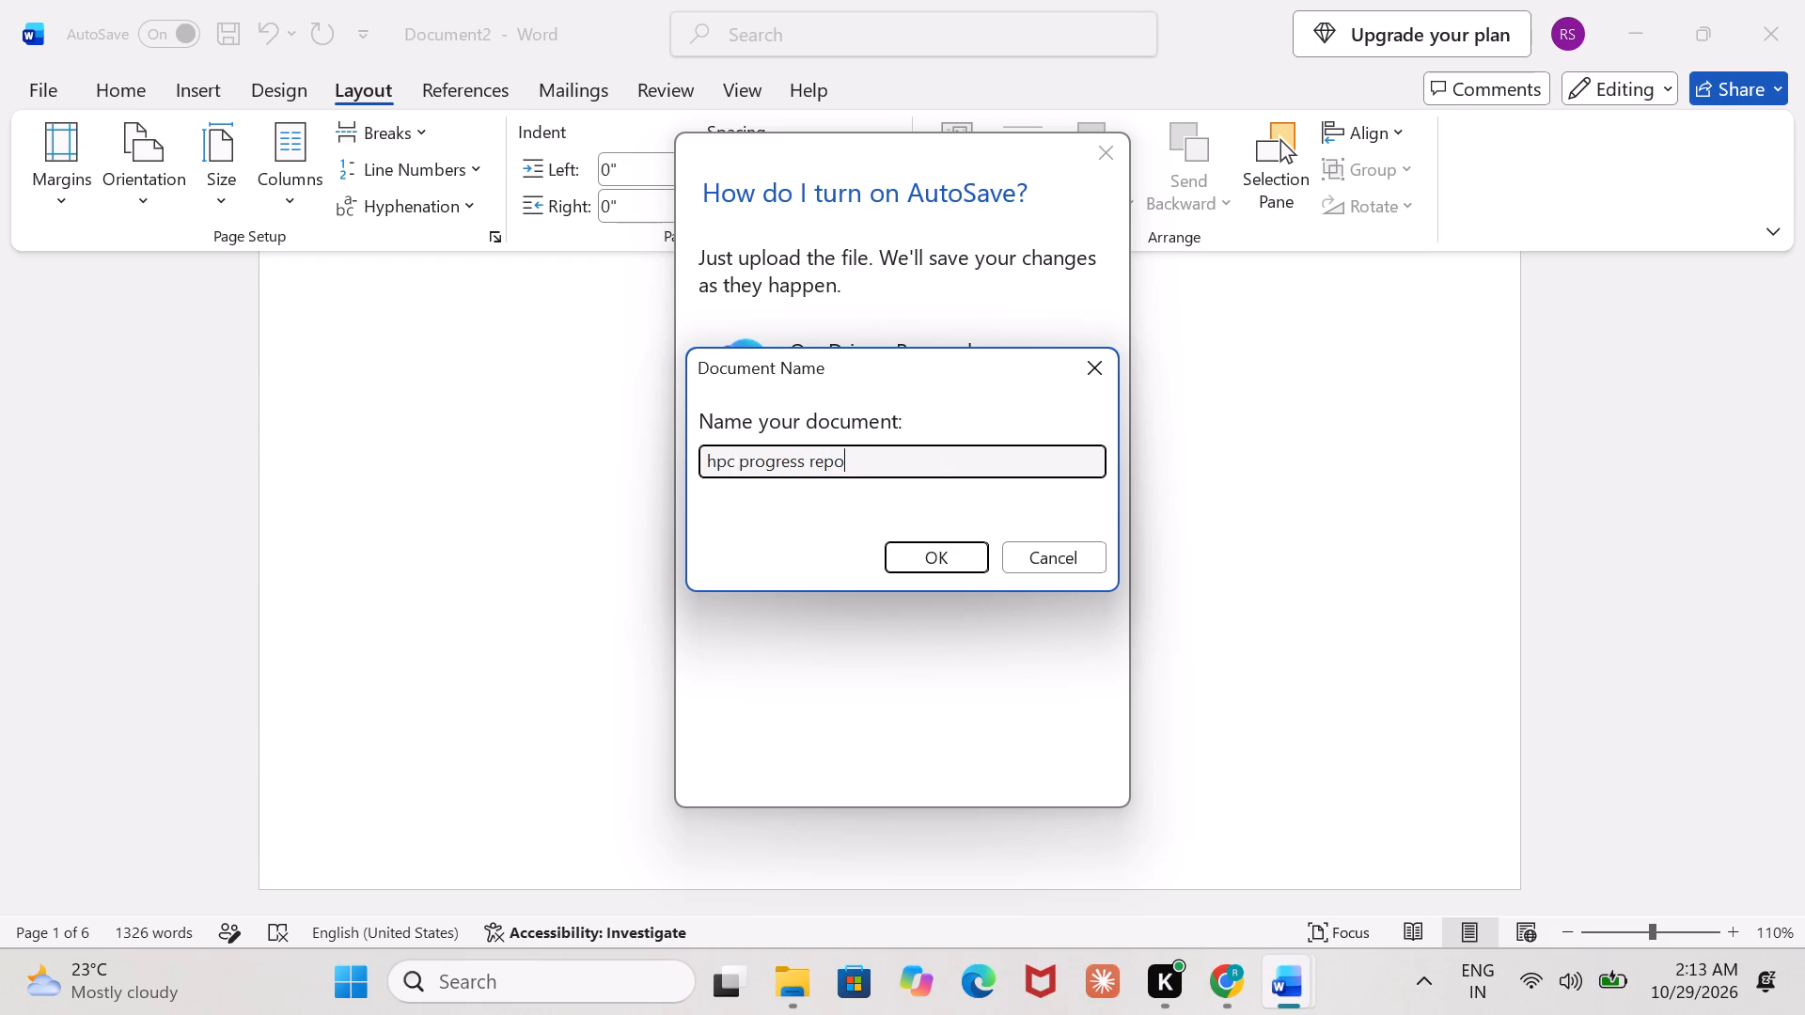
key(Return)
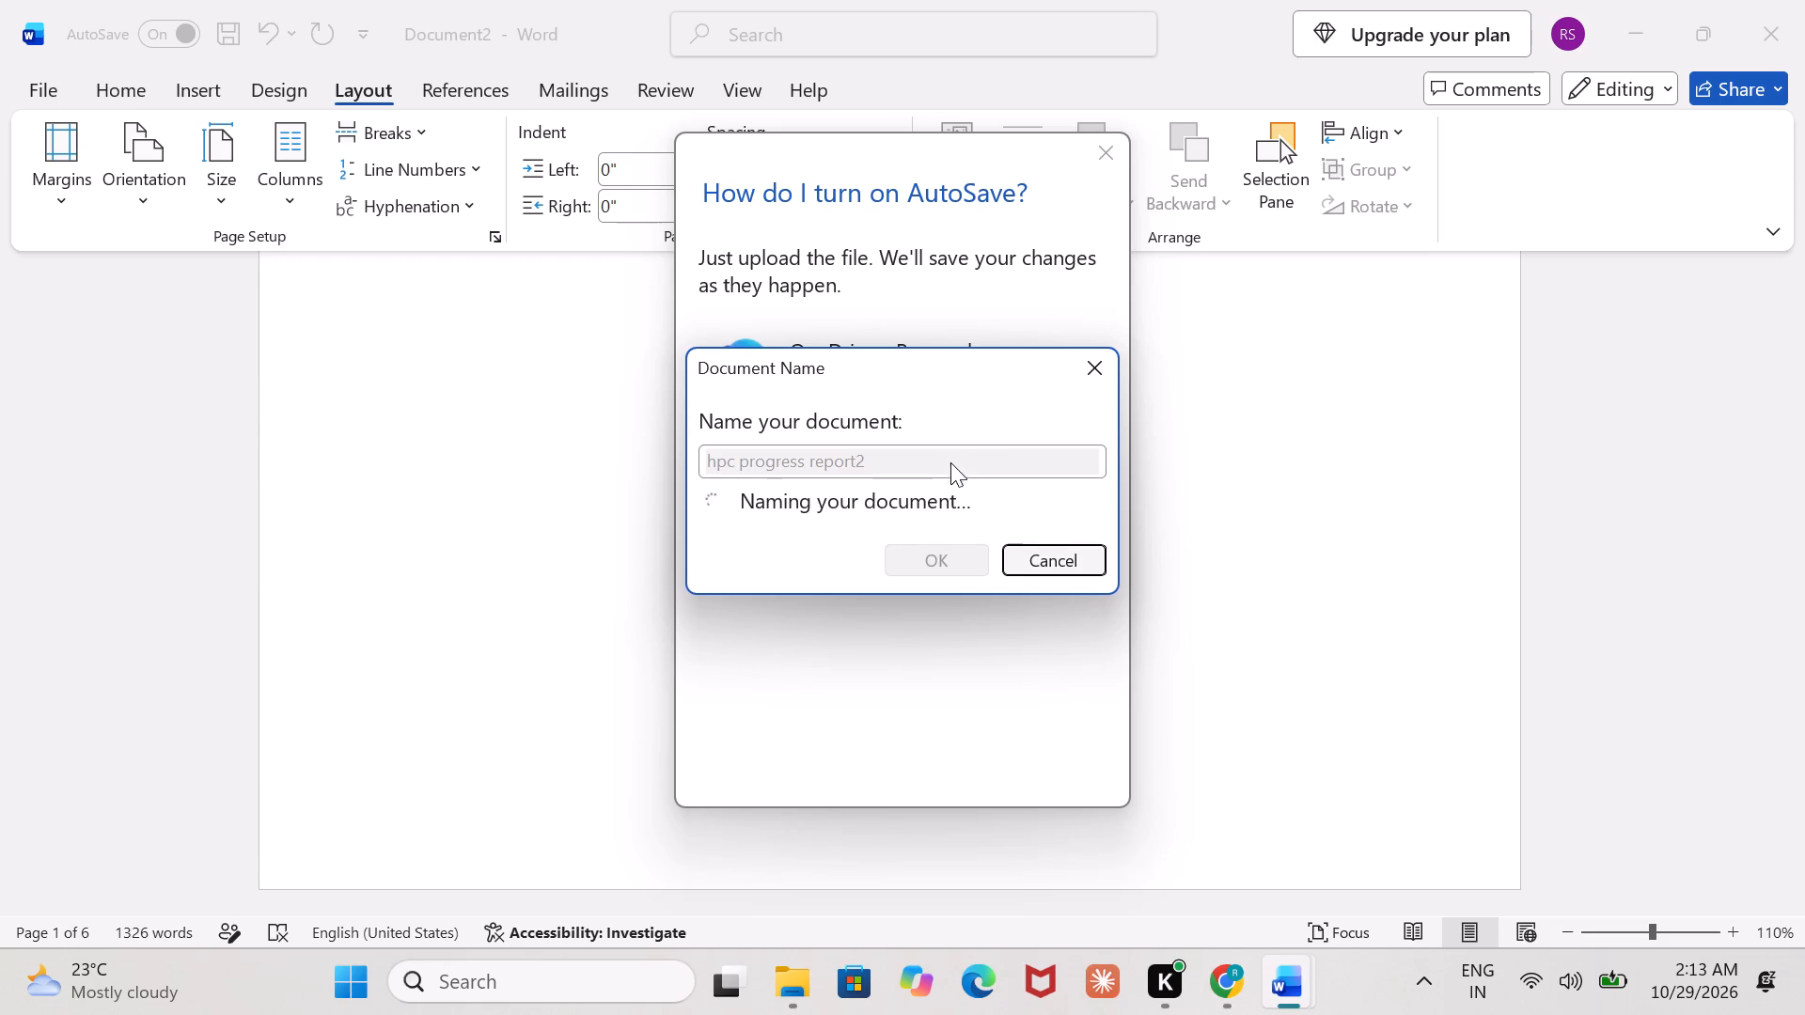
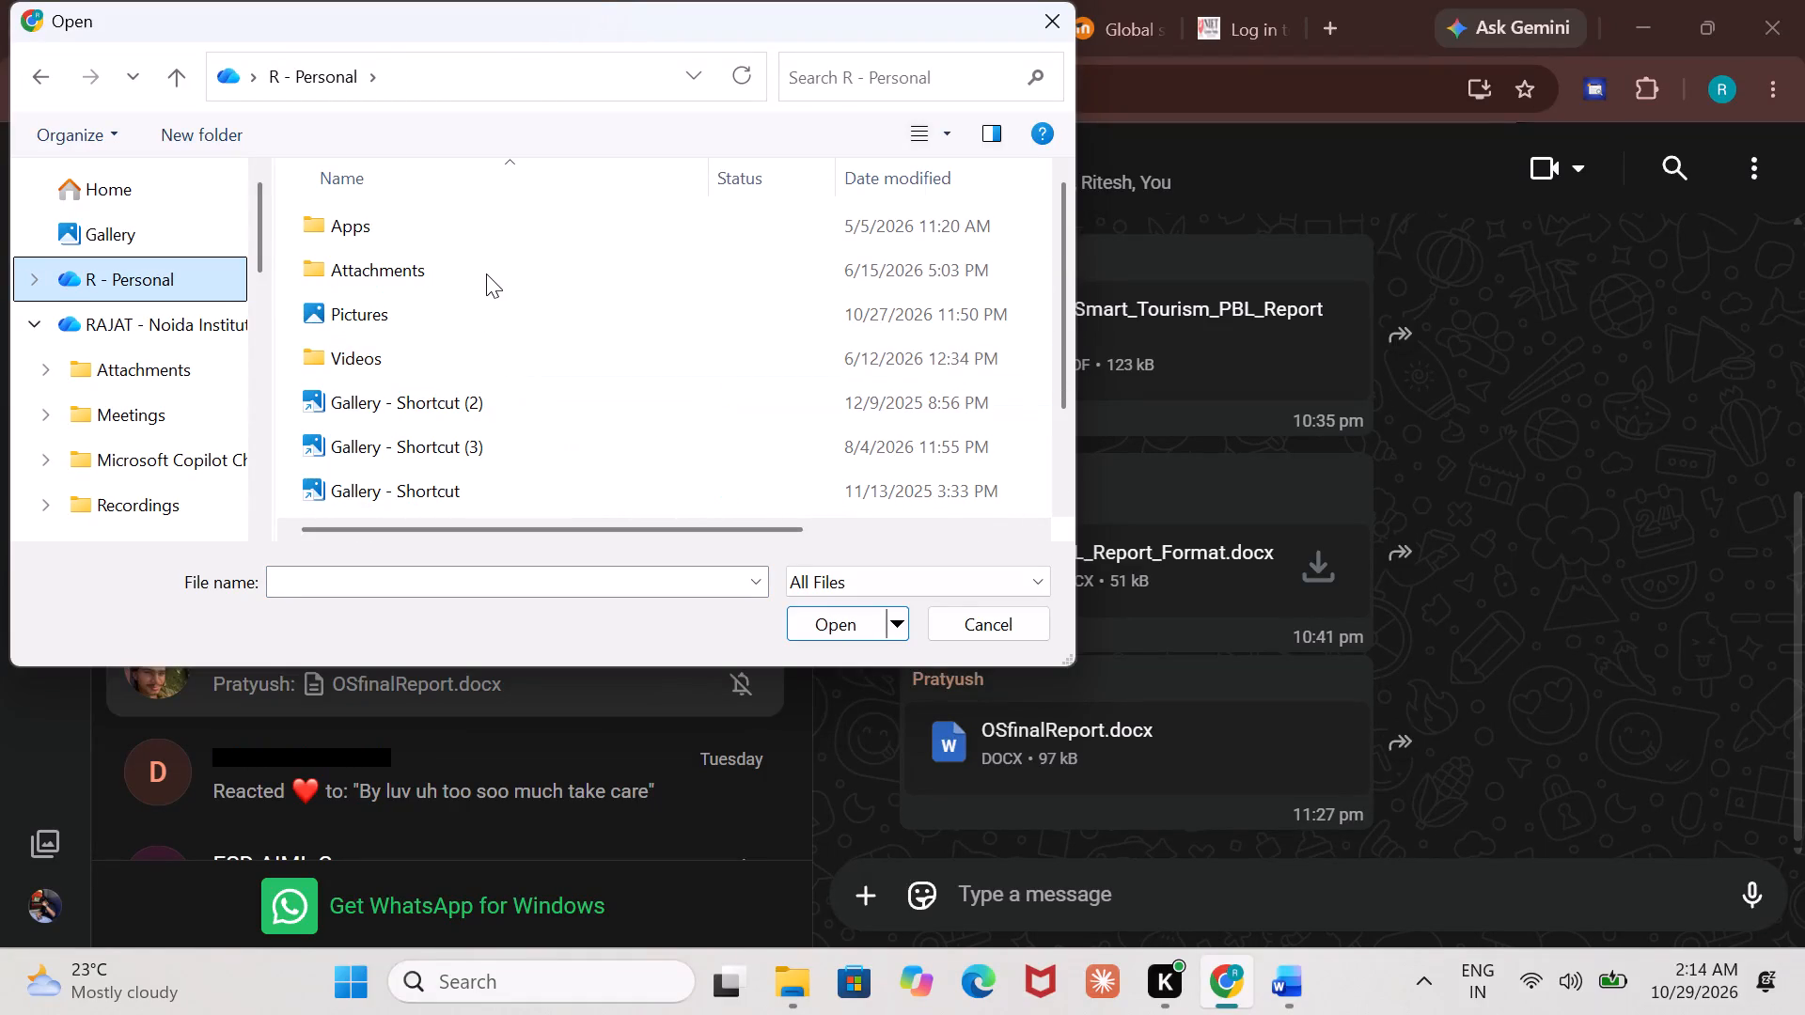
Look through the Documents folder inside Attachments on the personal OneDrive for the progress report file to attach.
click(491, 269)
double_click(491, 269)
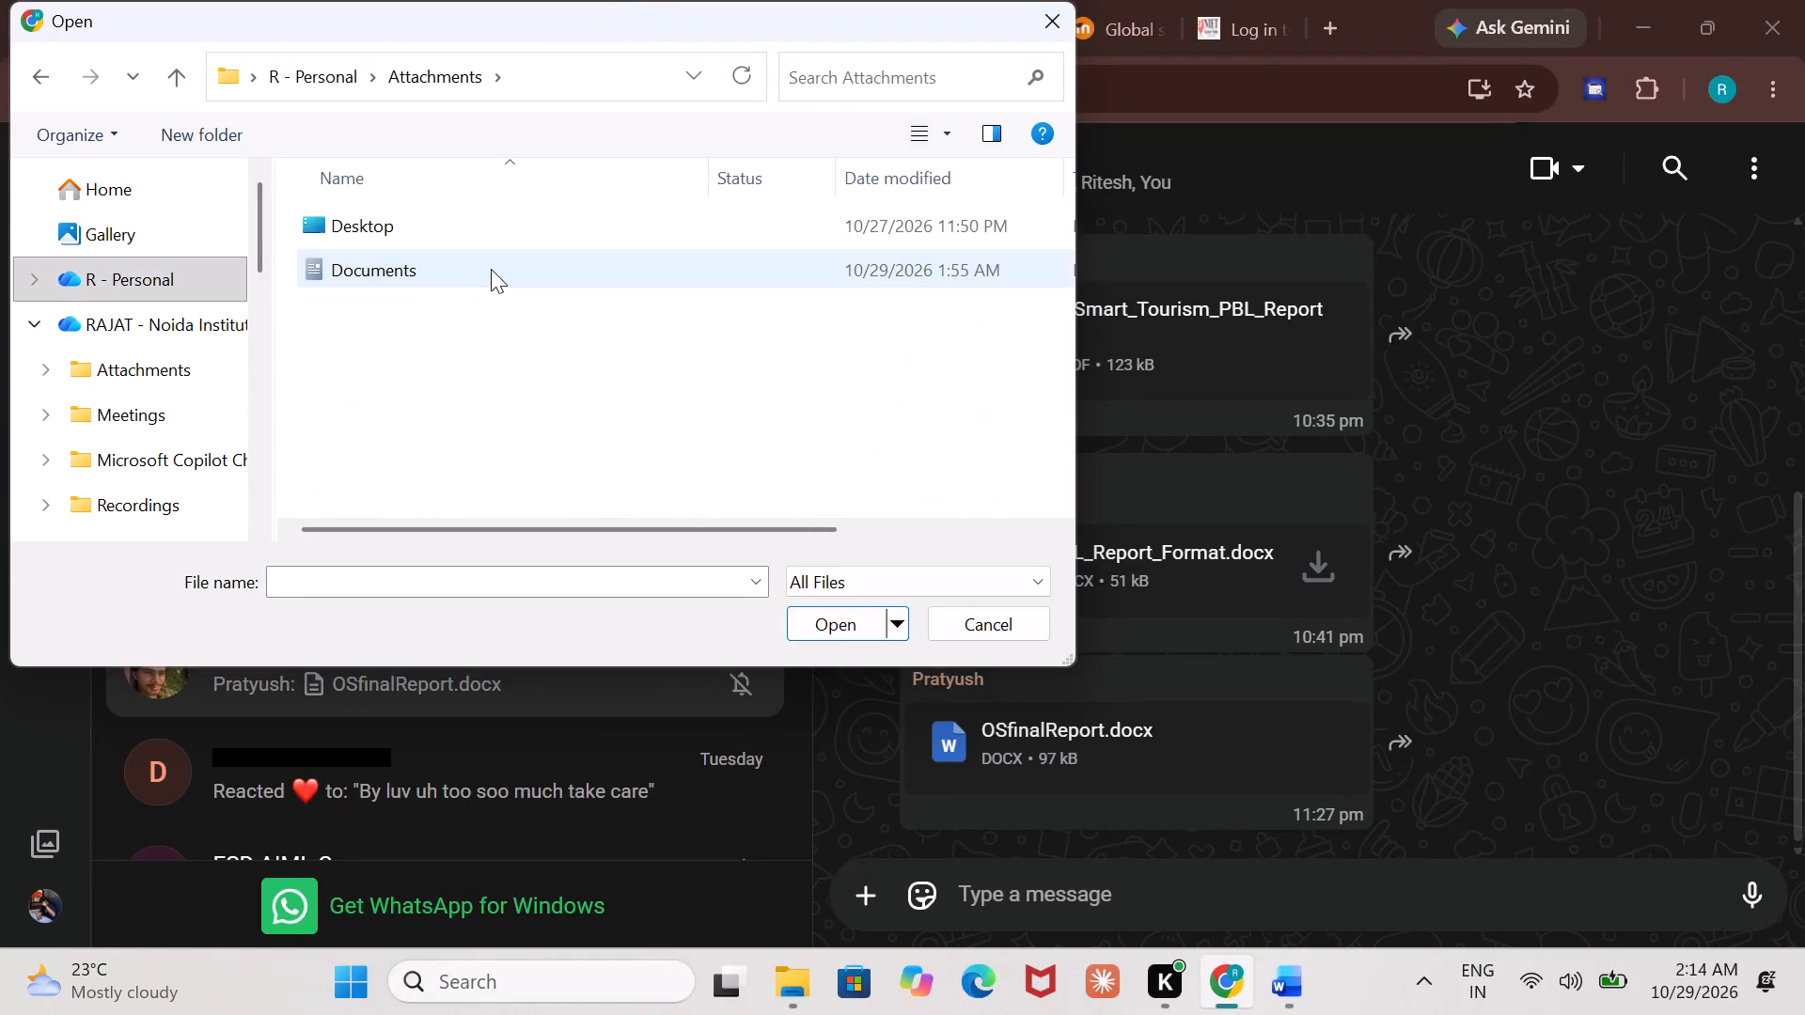
double_click(493, 269)
scroll(556, 352, down, 1)
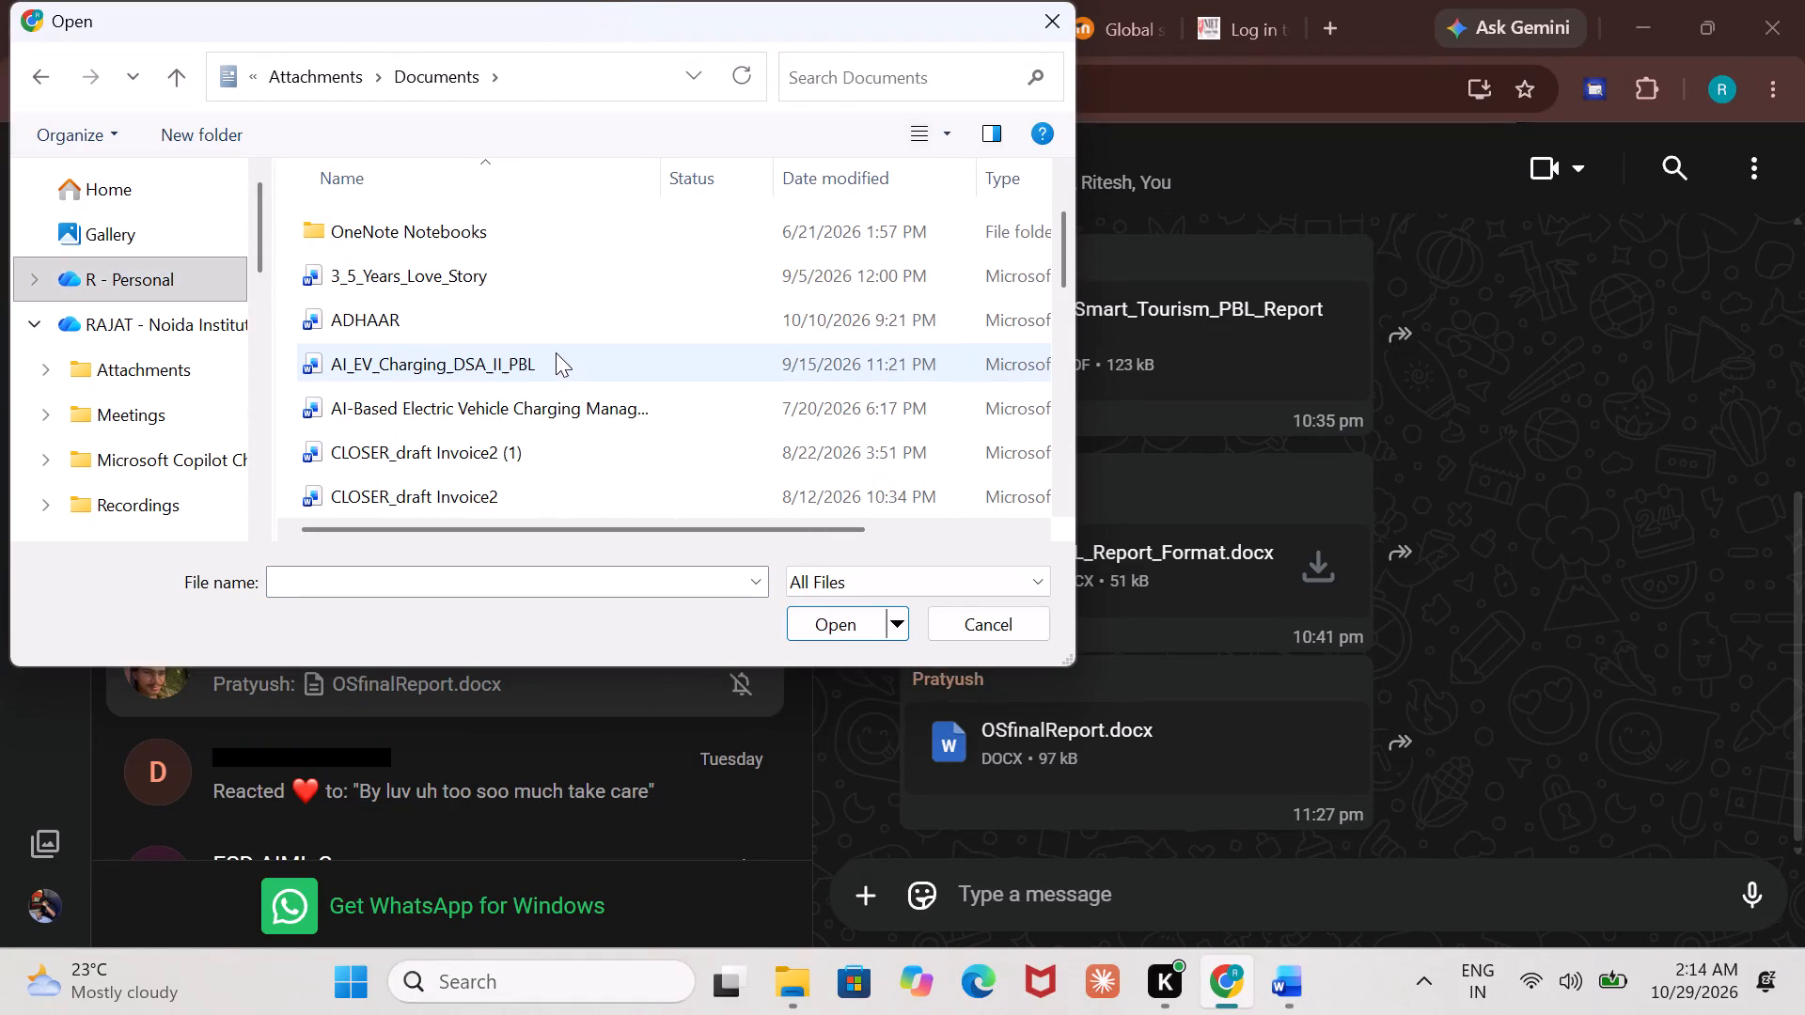
scroll(556, 352, down, 1)
scroll(479, 493, down, 1)
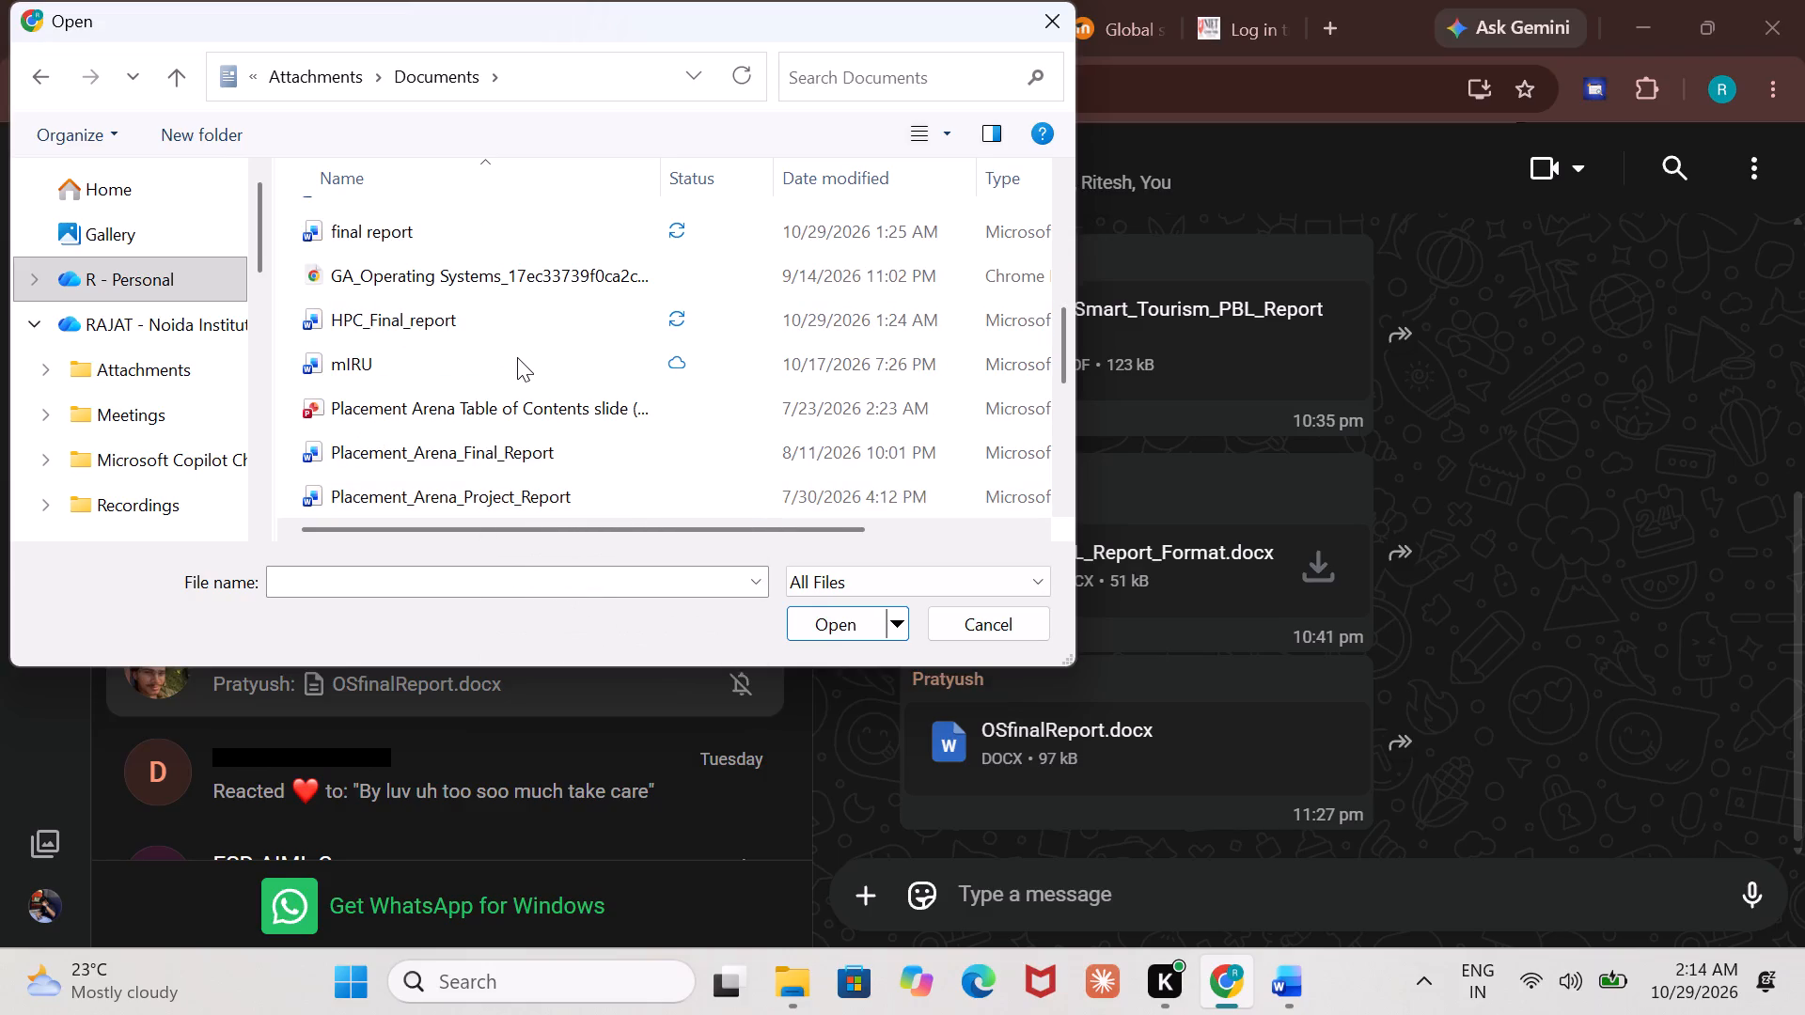
scroll(517, 357, down, 1)
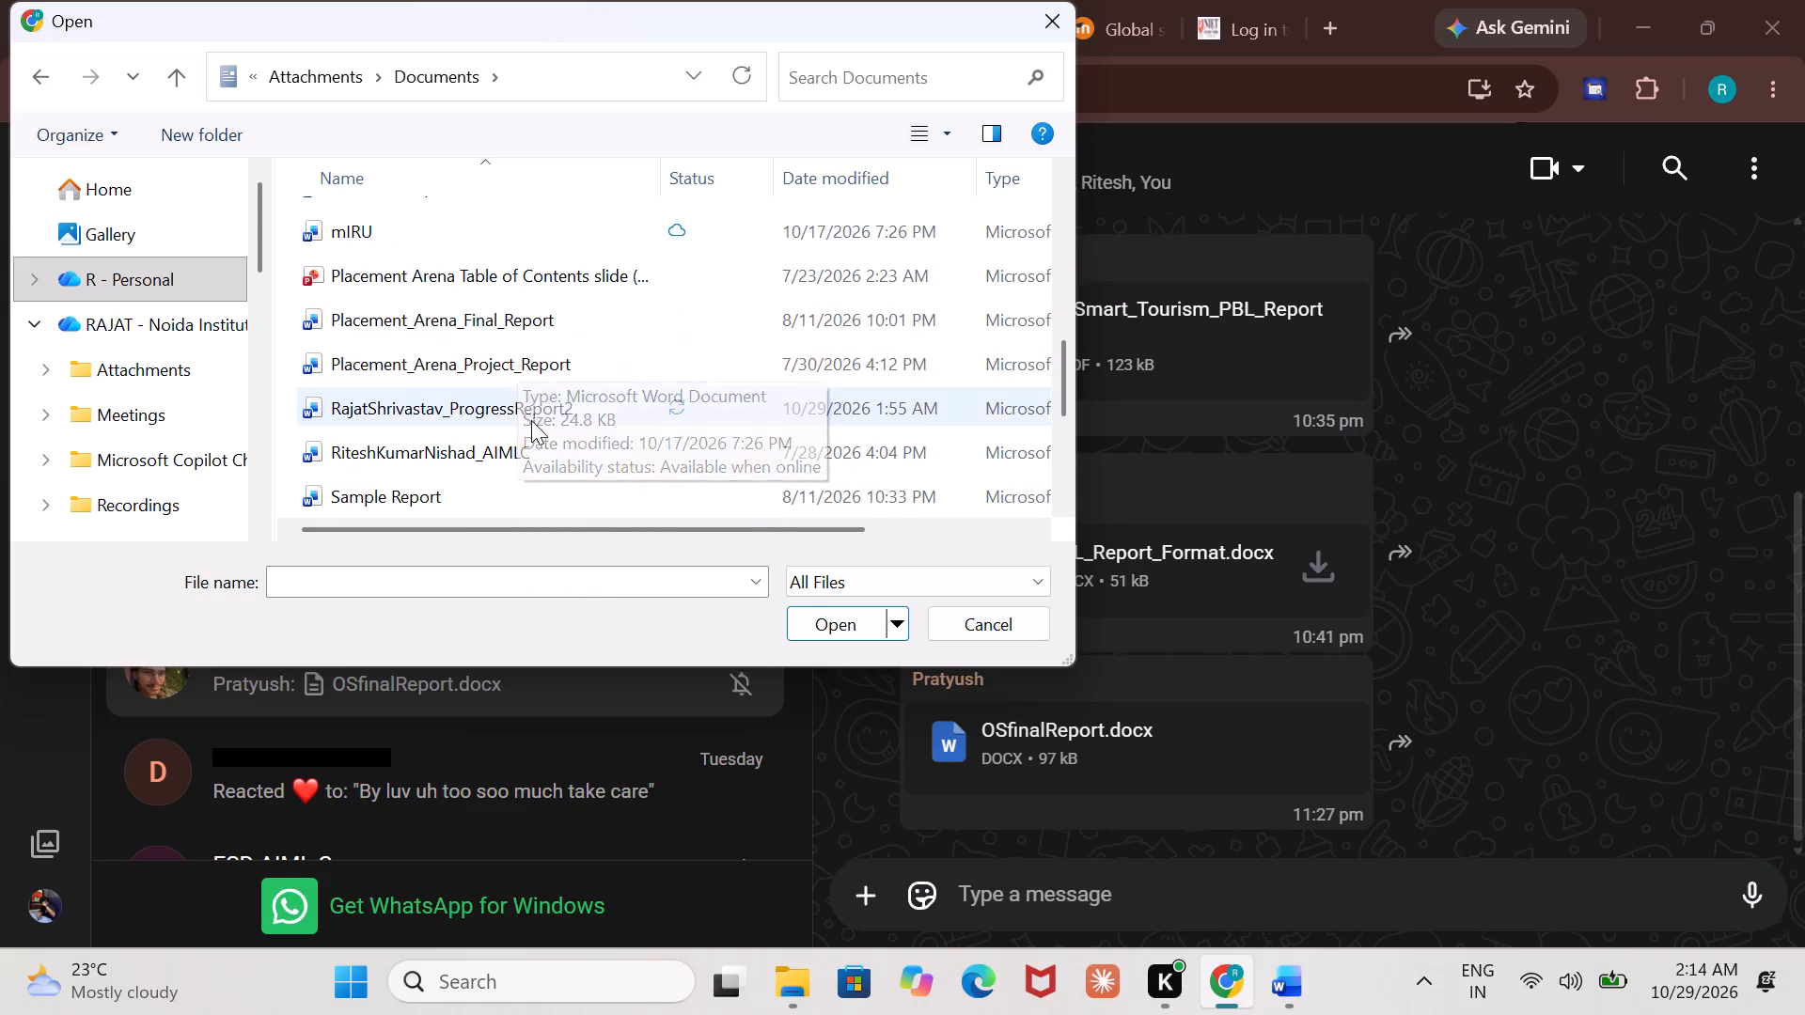
scroll(493, 453, down, 1)
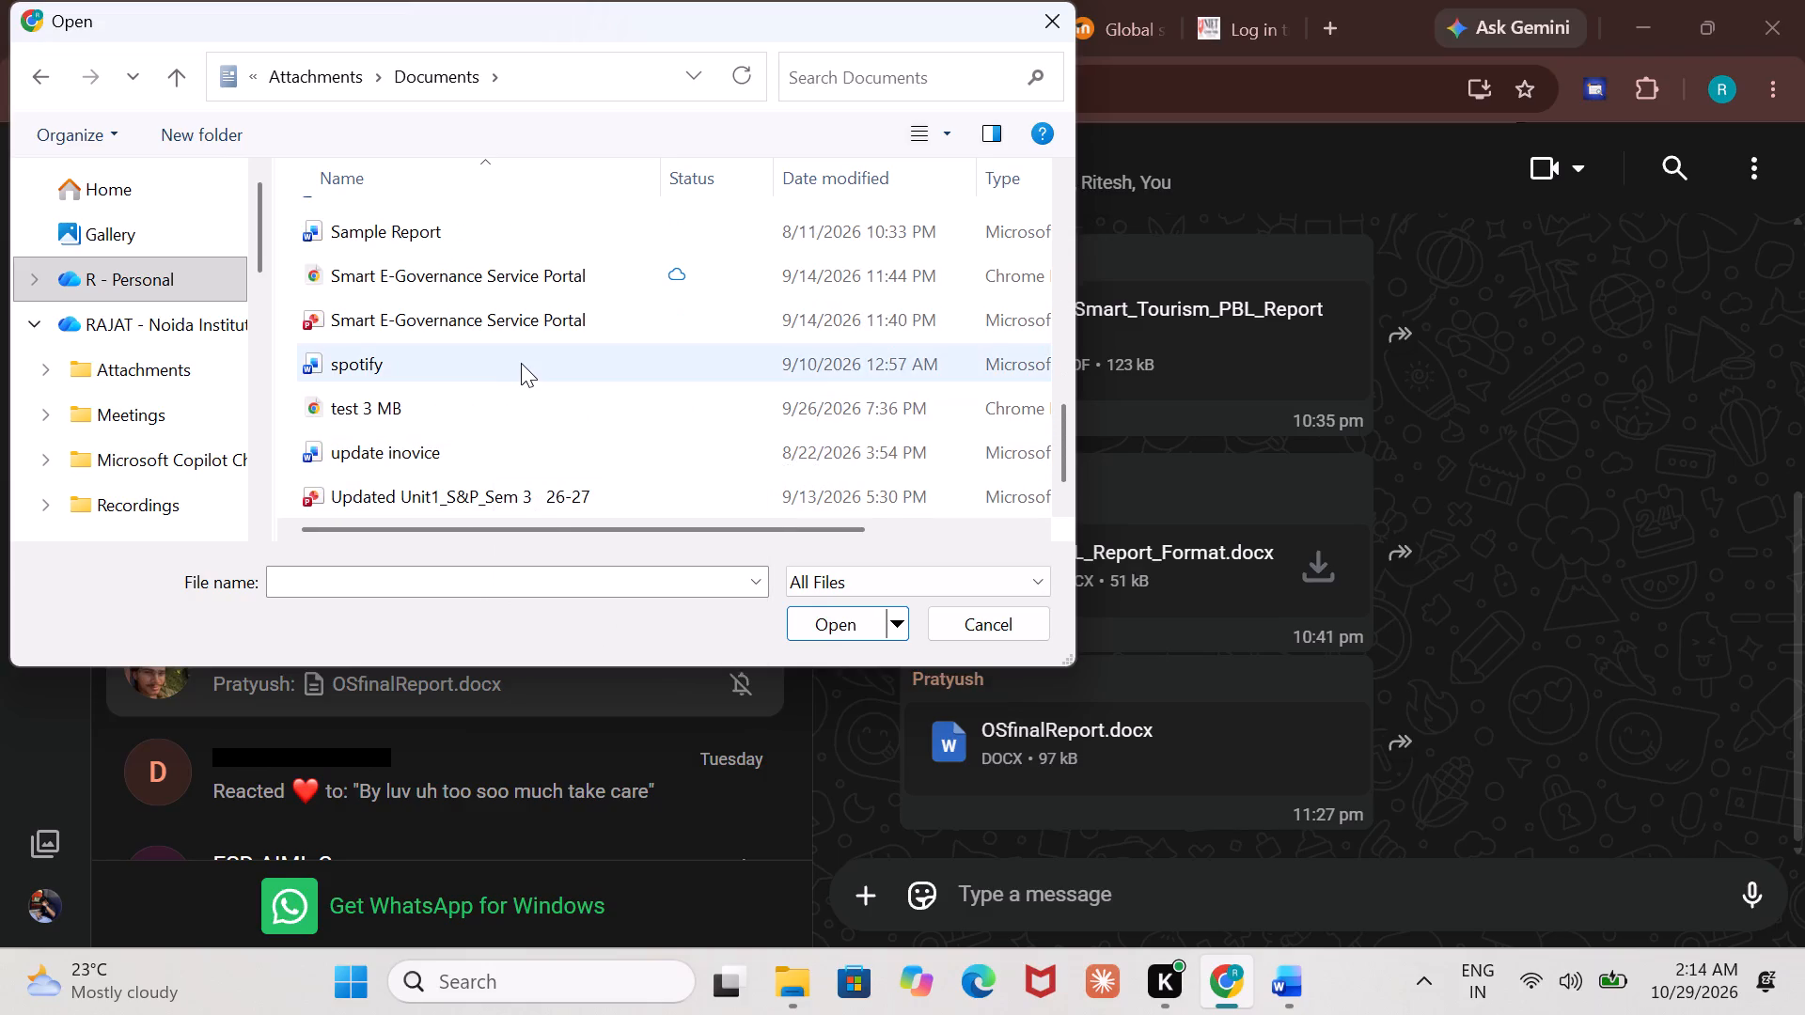
scroll(479, 348, down, 1)
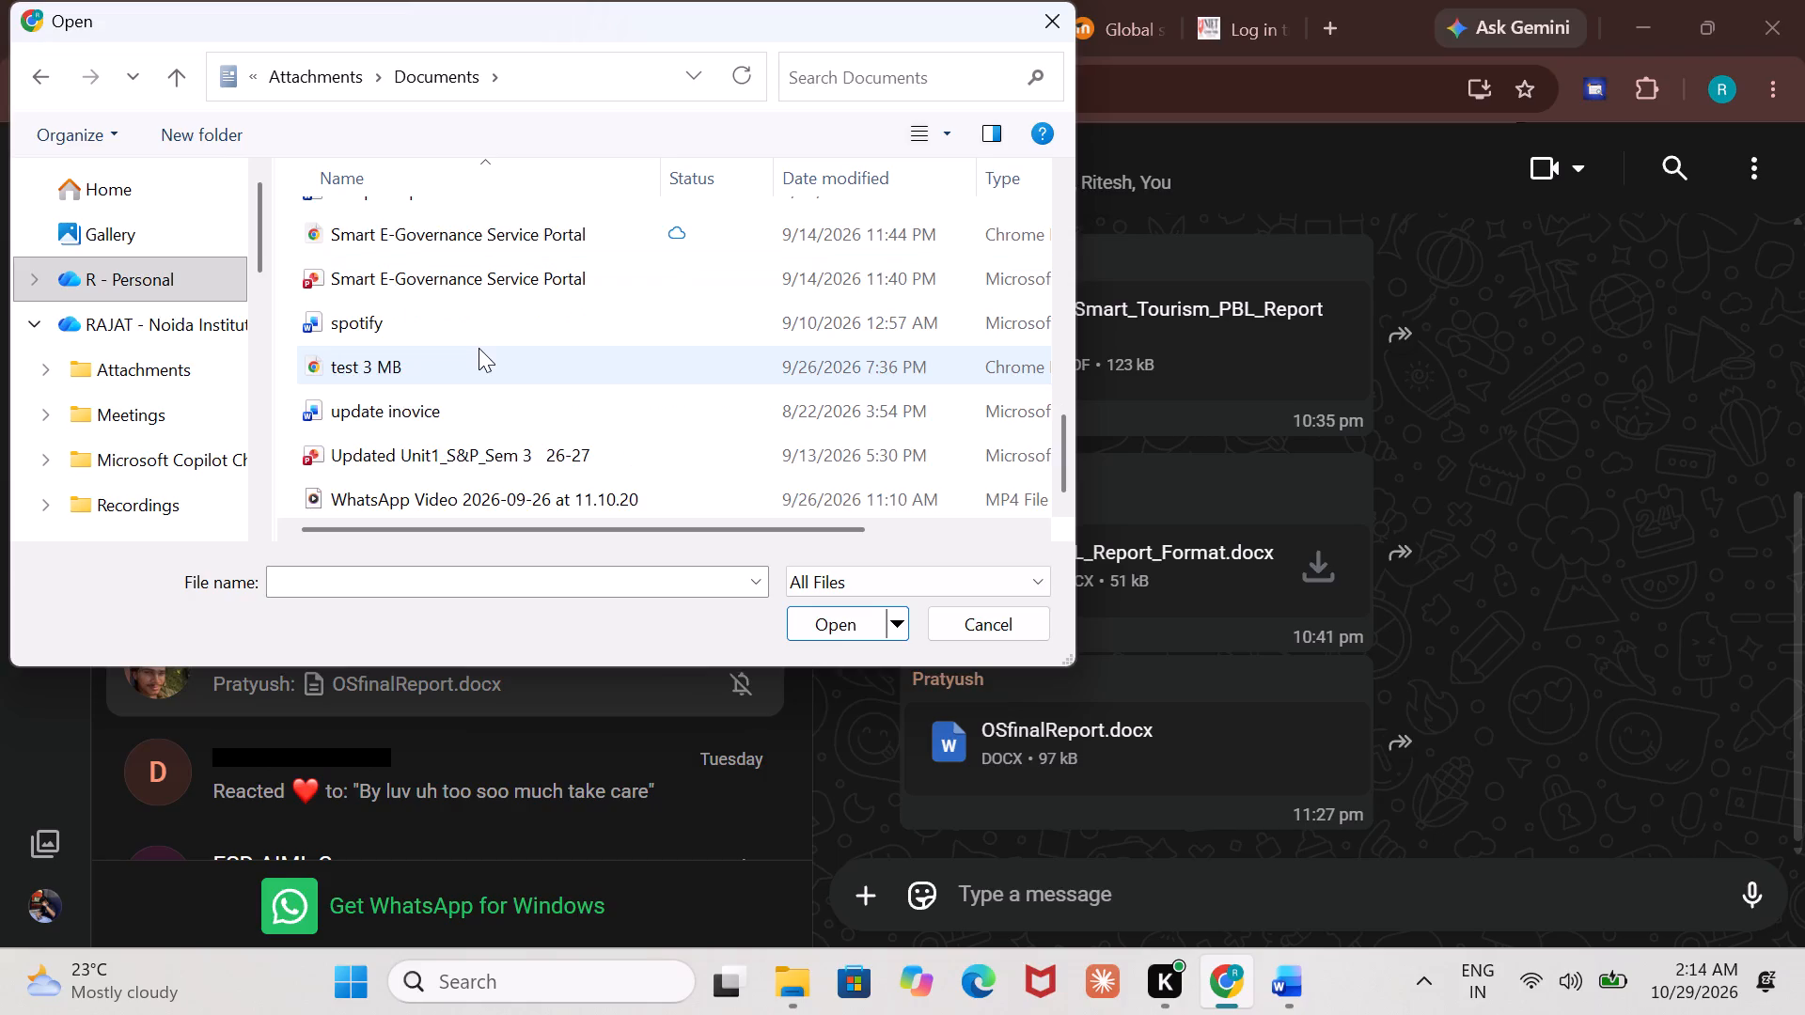
scroll(479, 348, up, 3)
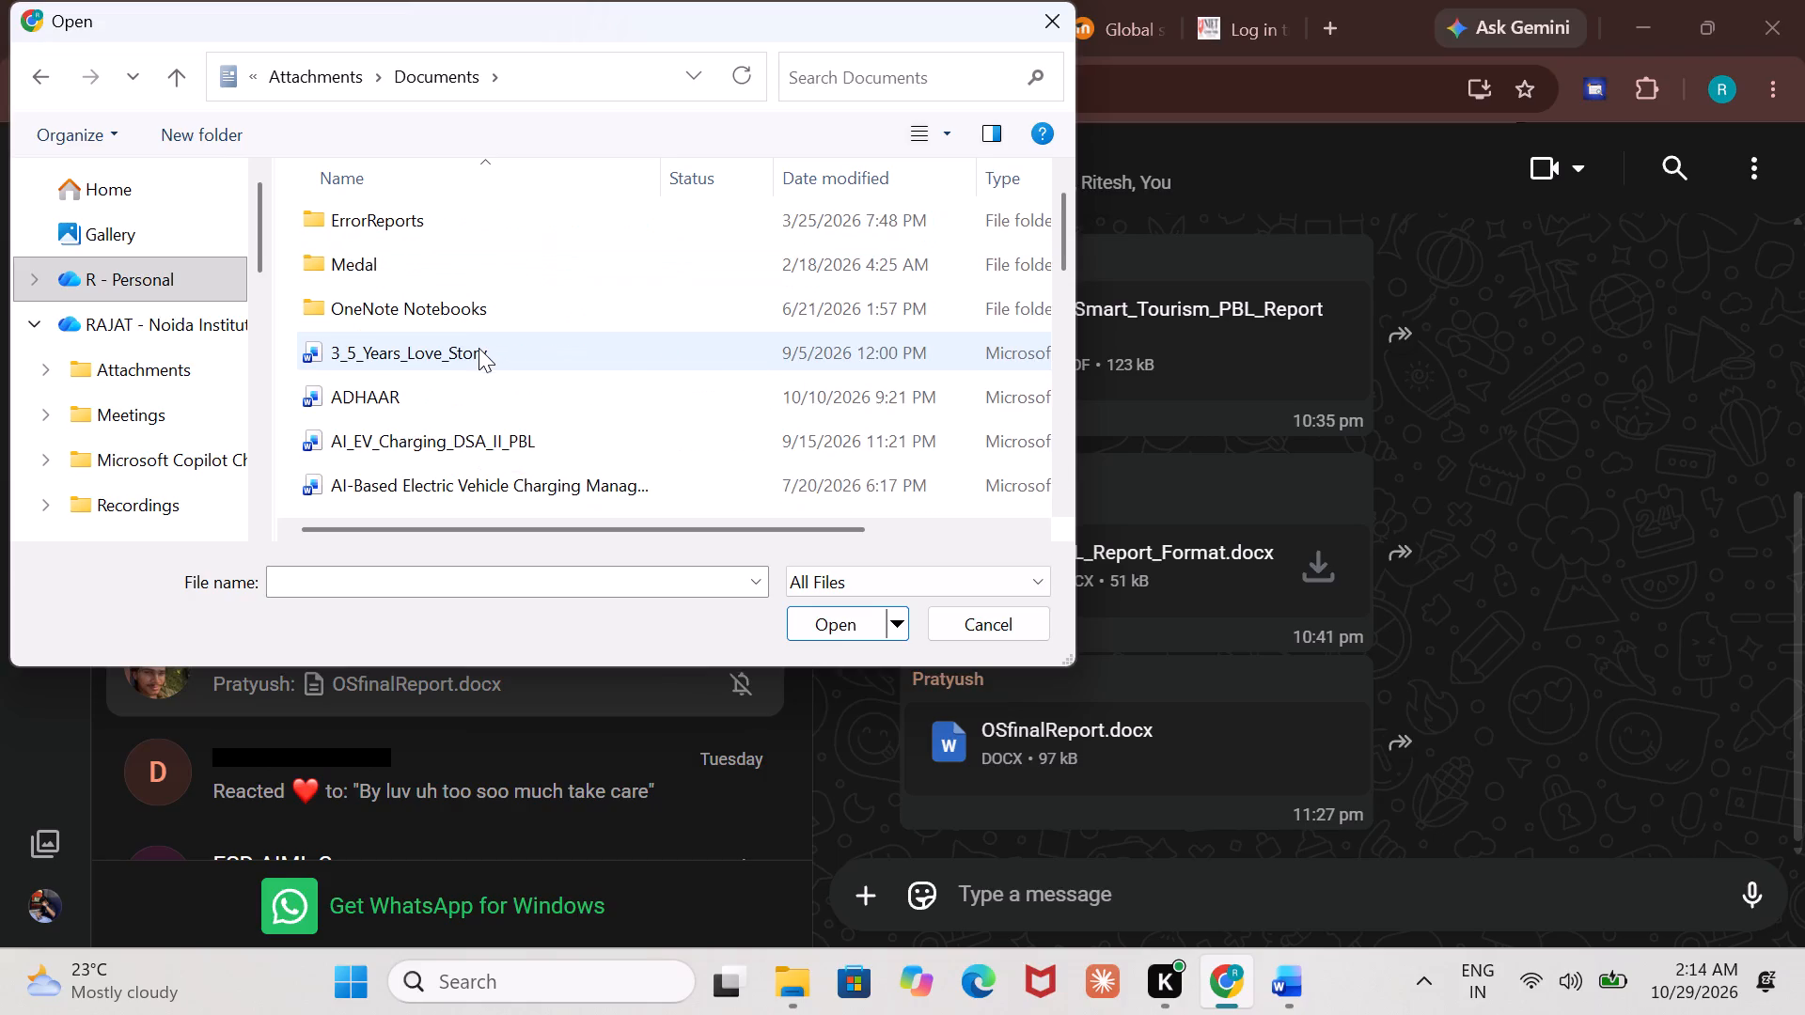
scroll(479, 348, up, 1)
scroll(479, 348, down, 2)
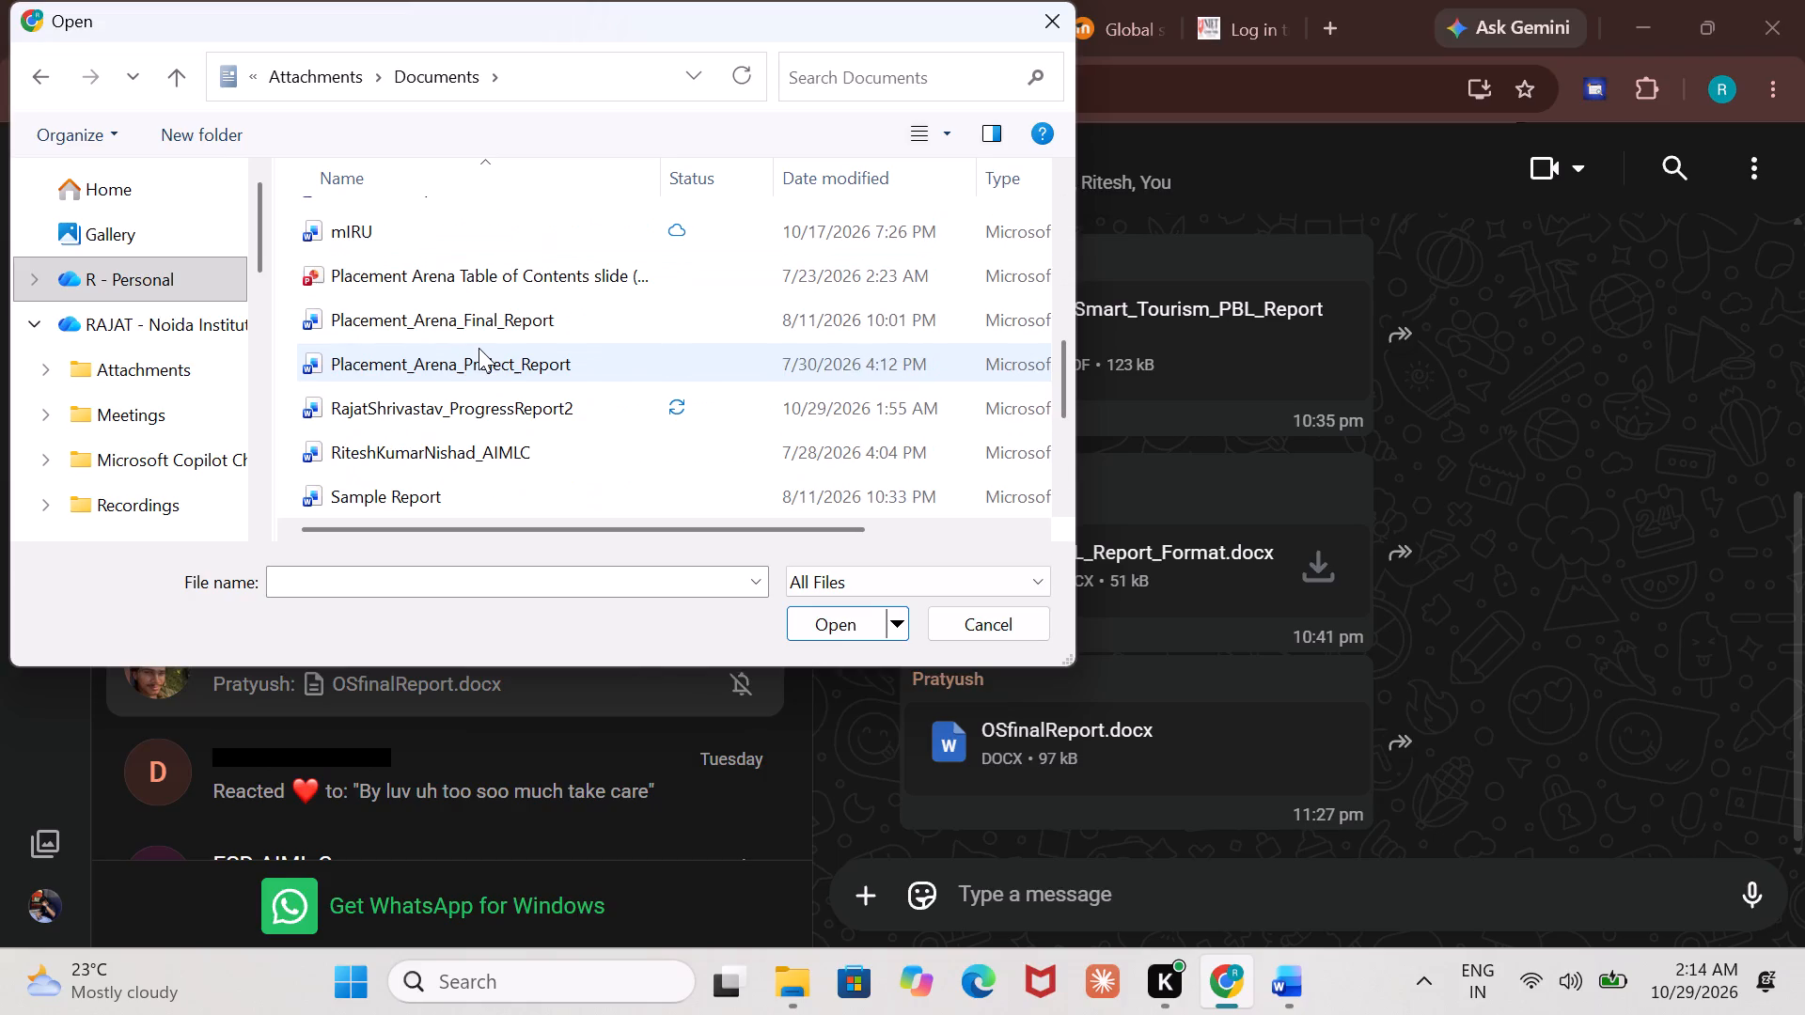
scroll(479, 348, down, 1)
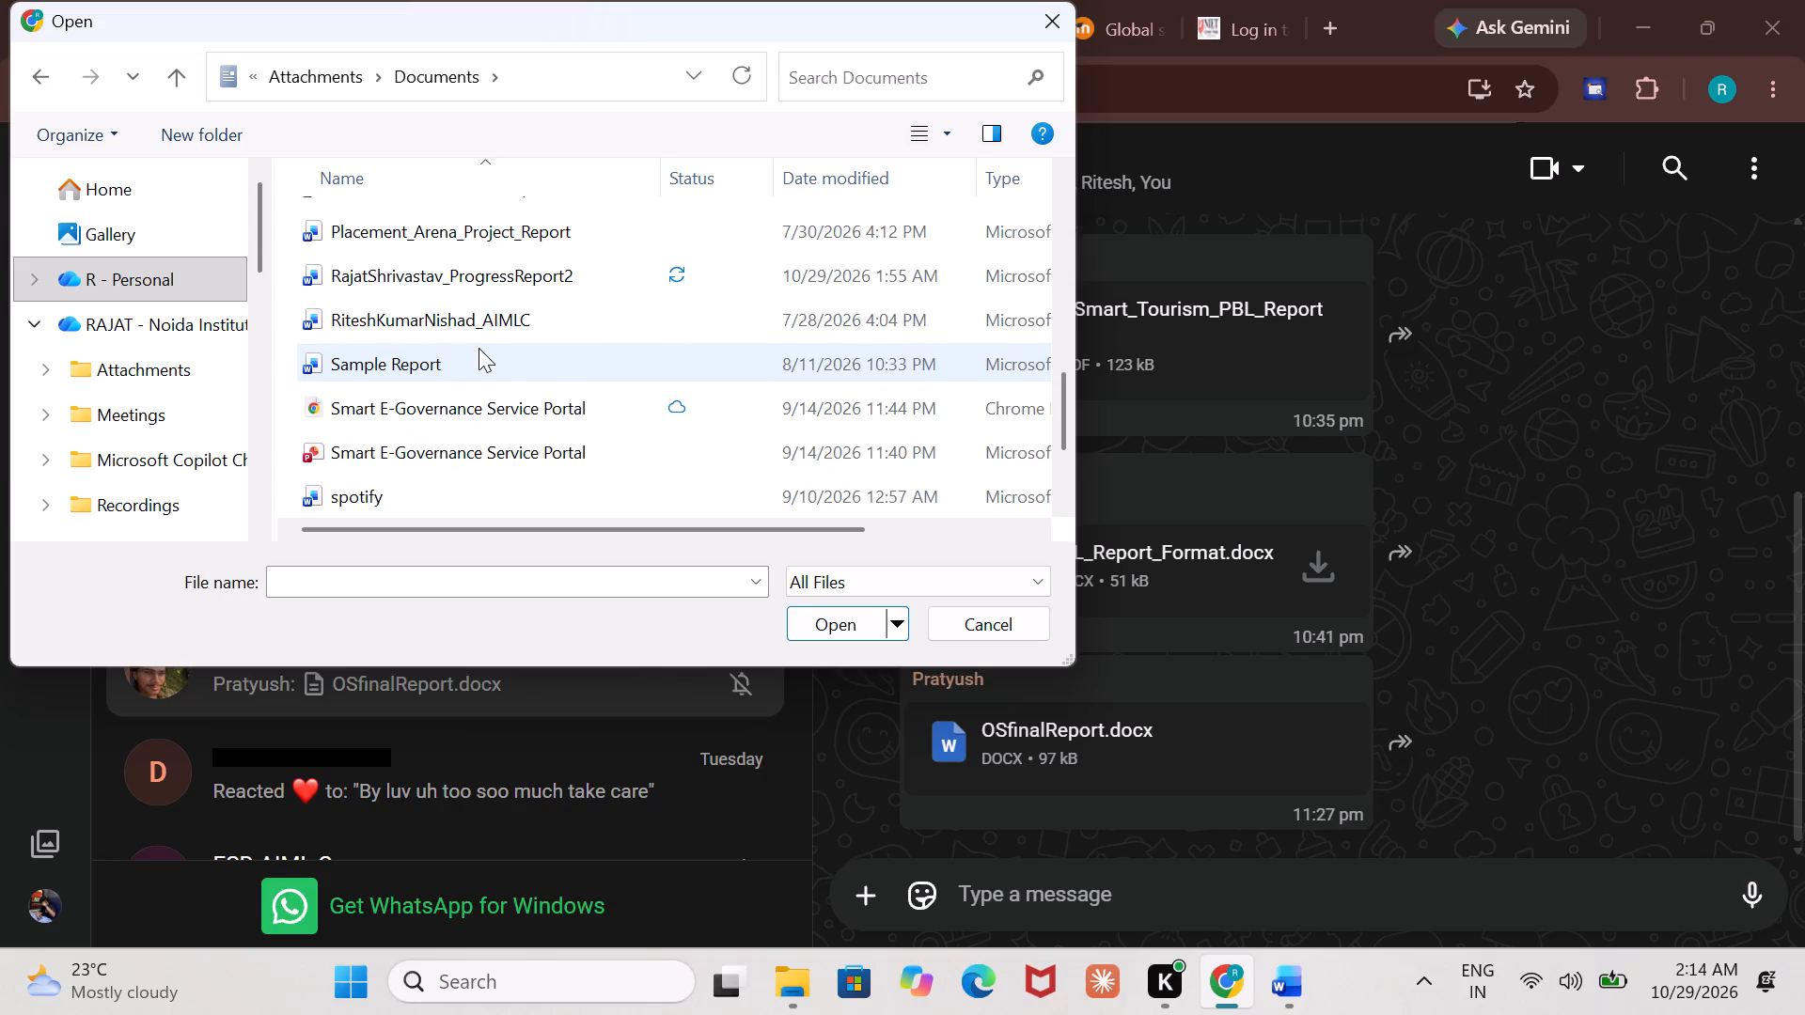
Try to attach HPC_Final_report from the OneDrive Attachments > Documents folder to the open WhatsApp group chat.
scroll(479, 348, down, 1)
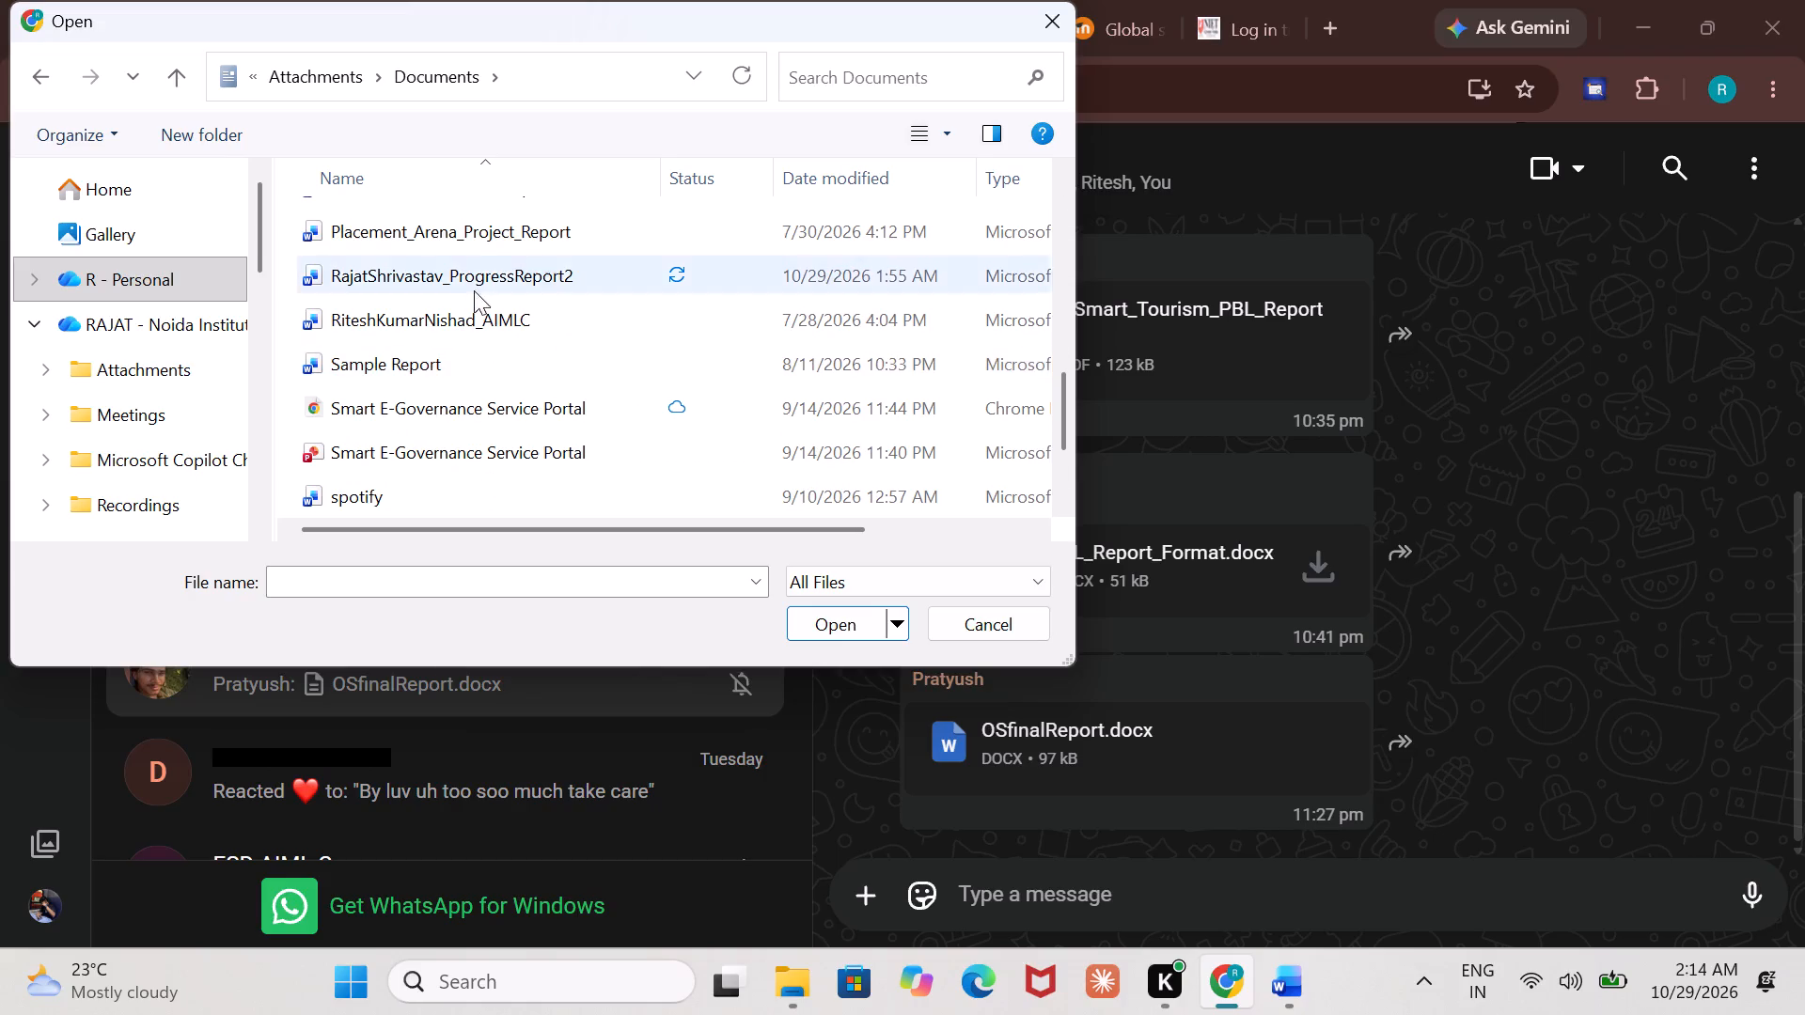
scroll(509, 358, down, 2)
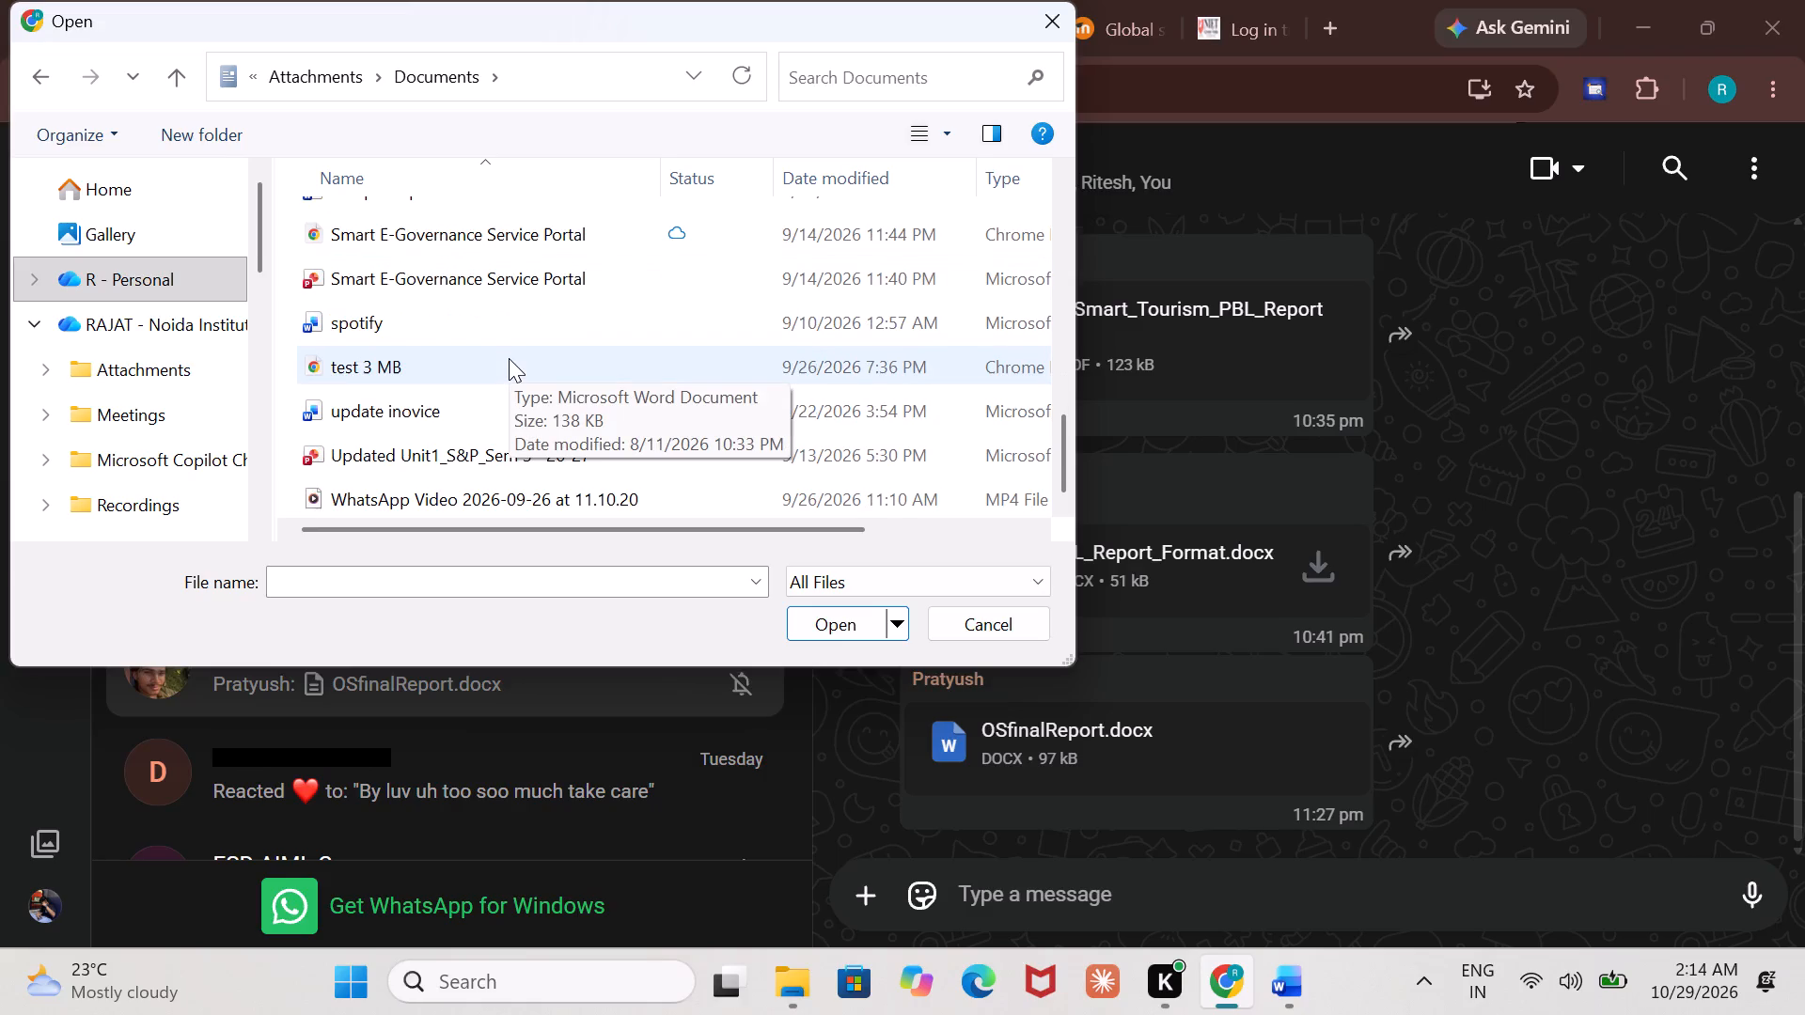
scroll(509, 358, down, 3)
scroll(509, 358, up, 1)
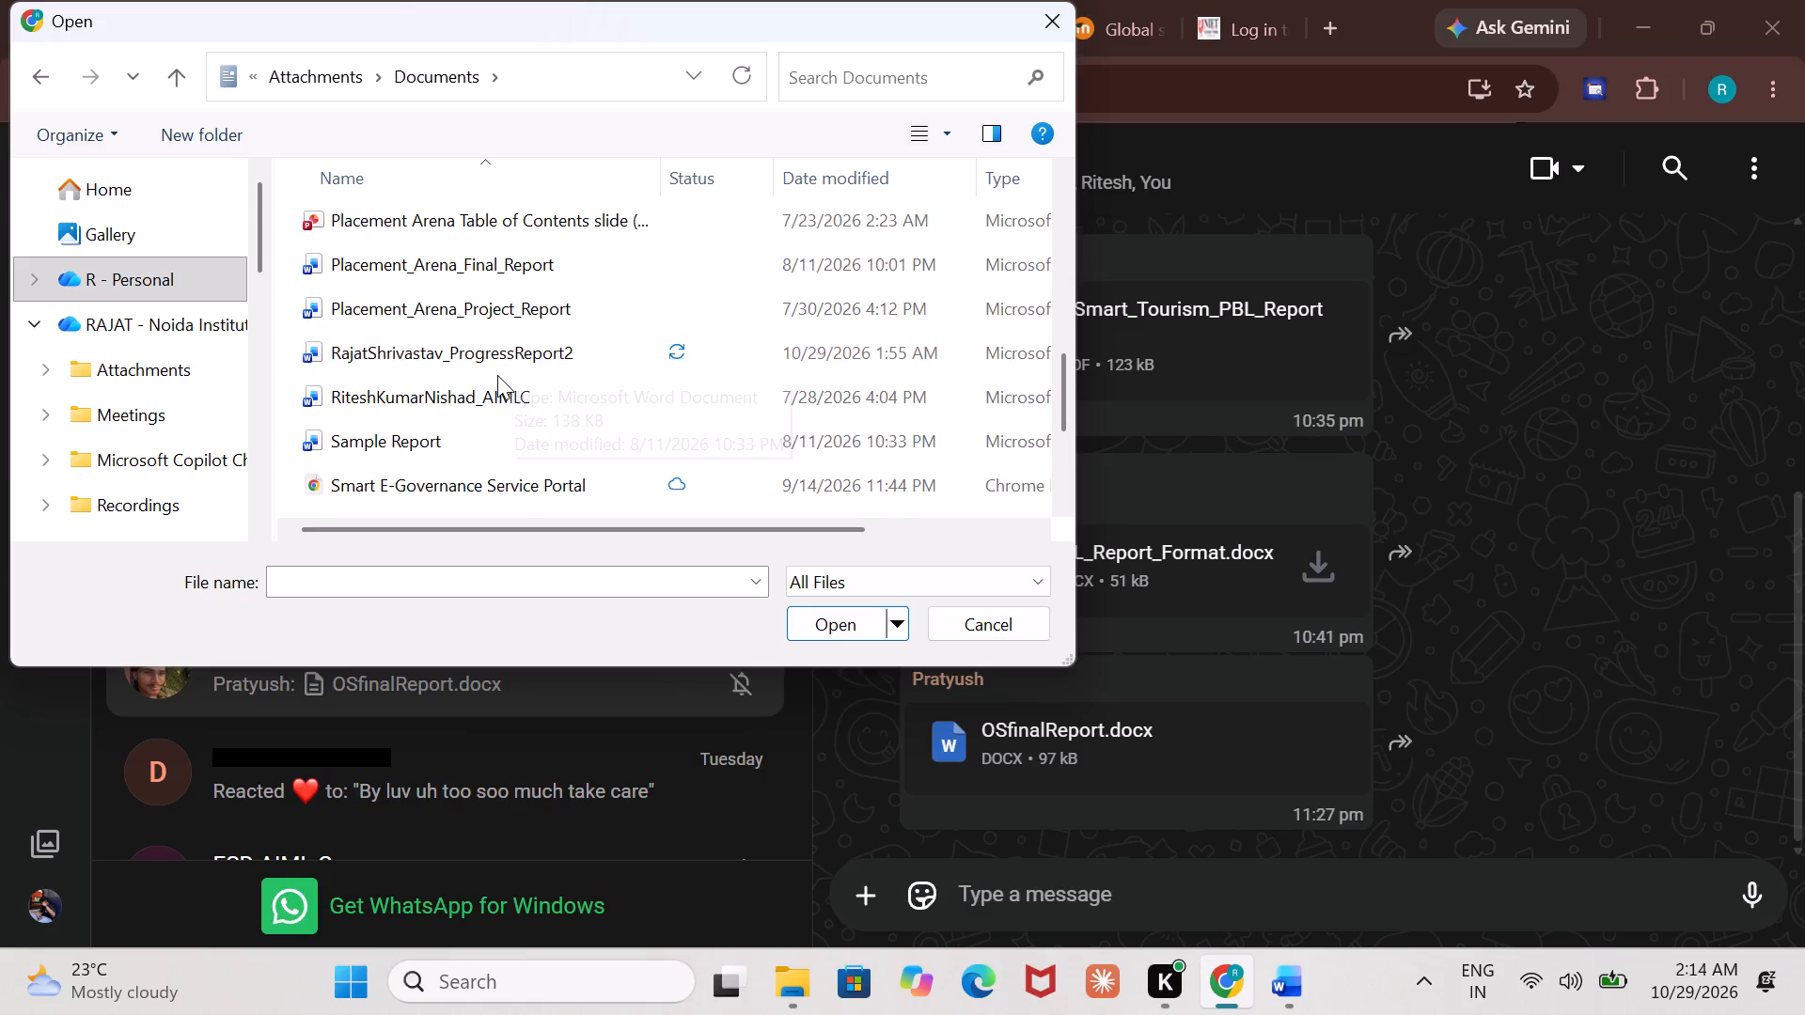
scroll(497, 375, up, 1)
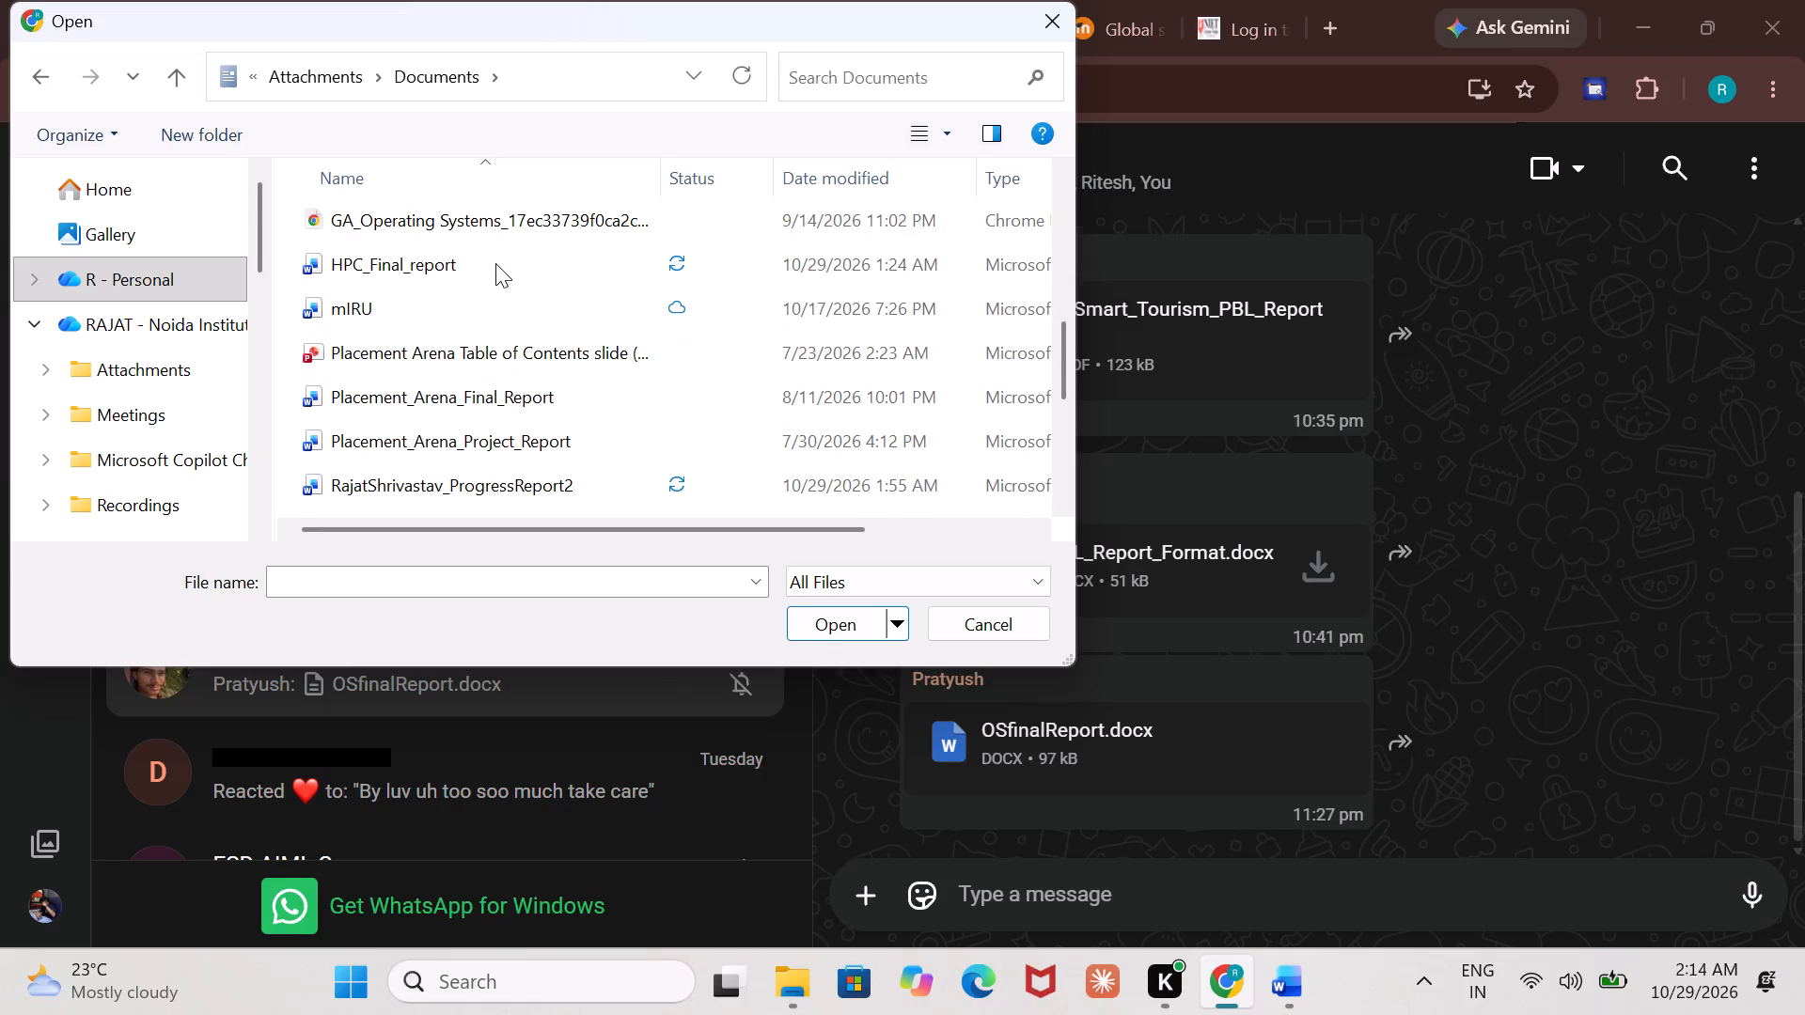
double_click(495, 263)
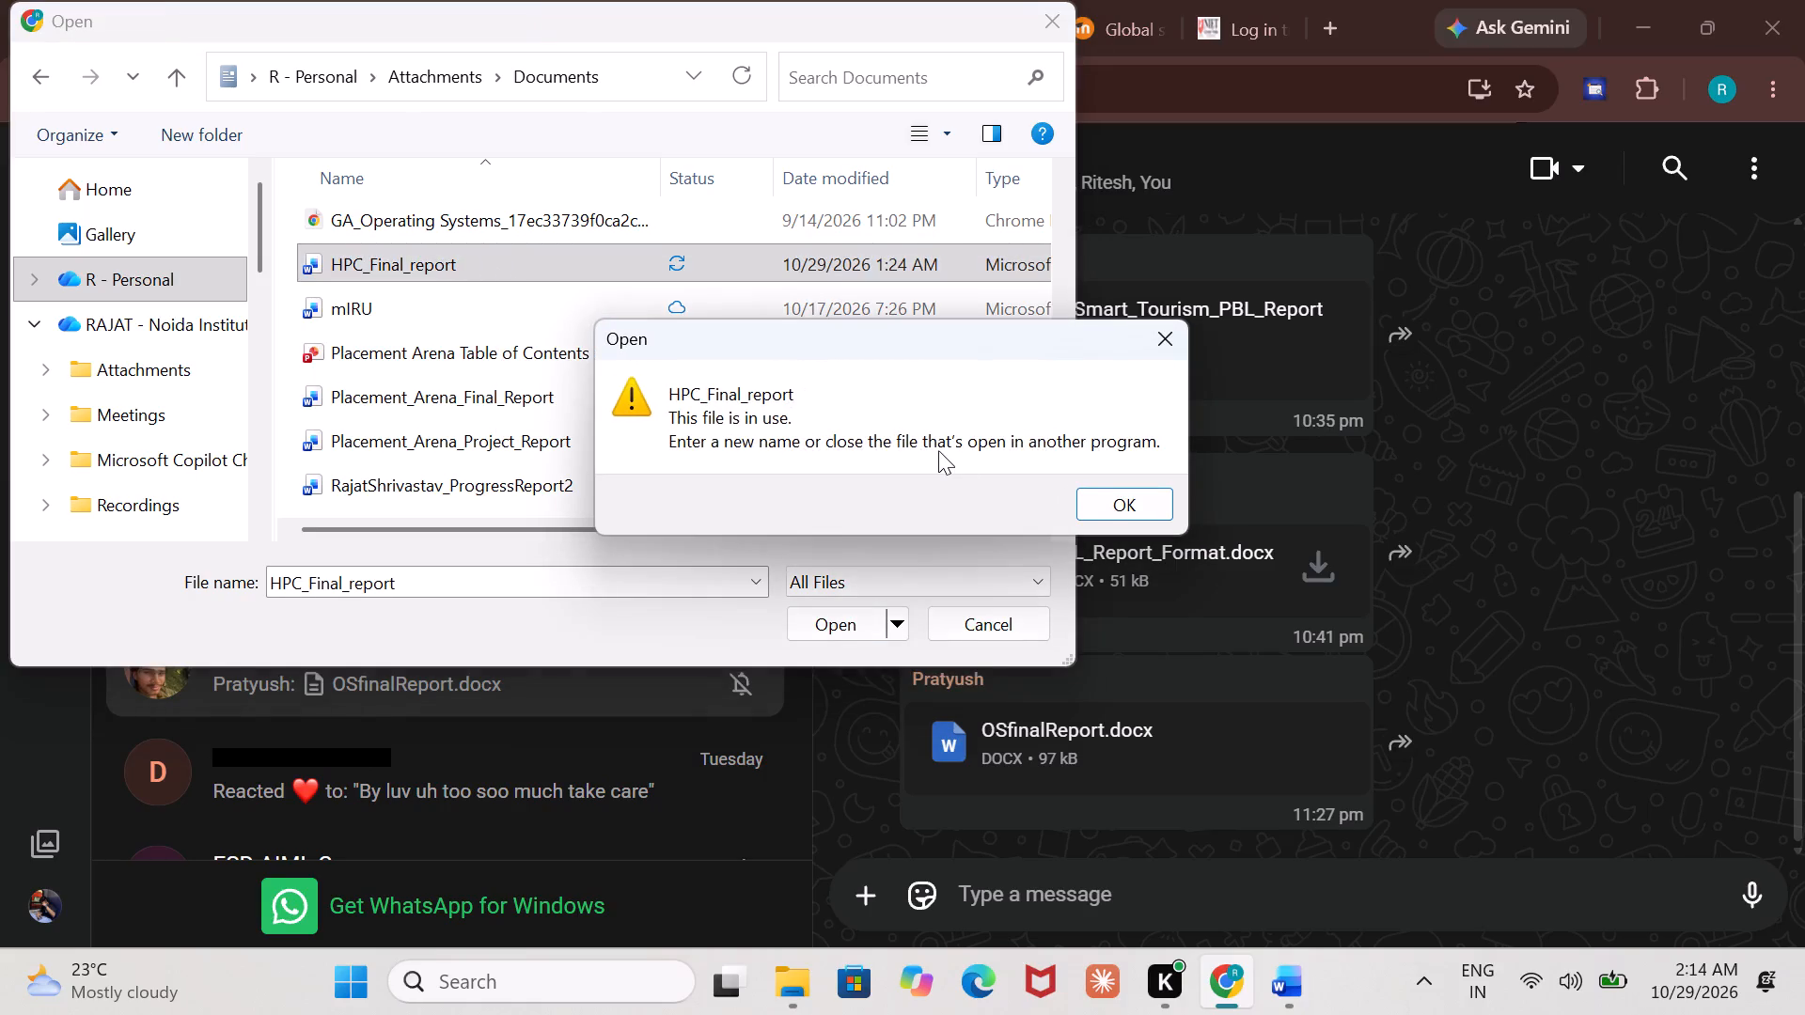
click(1107, 492)
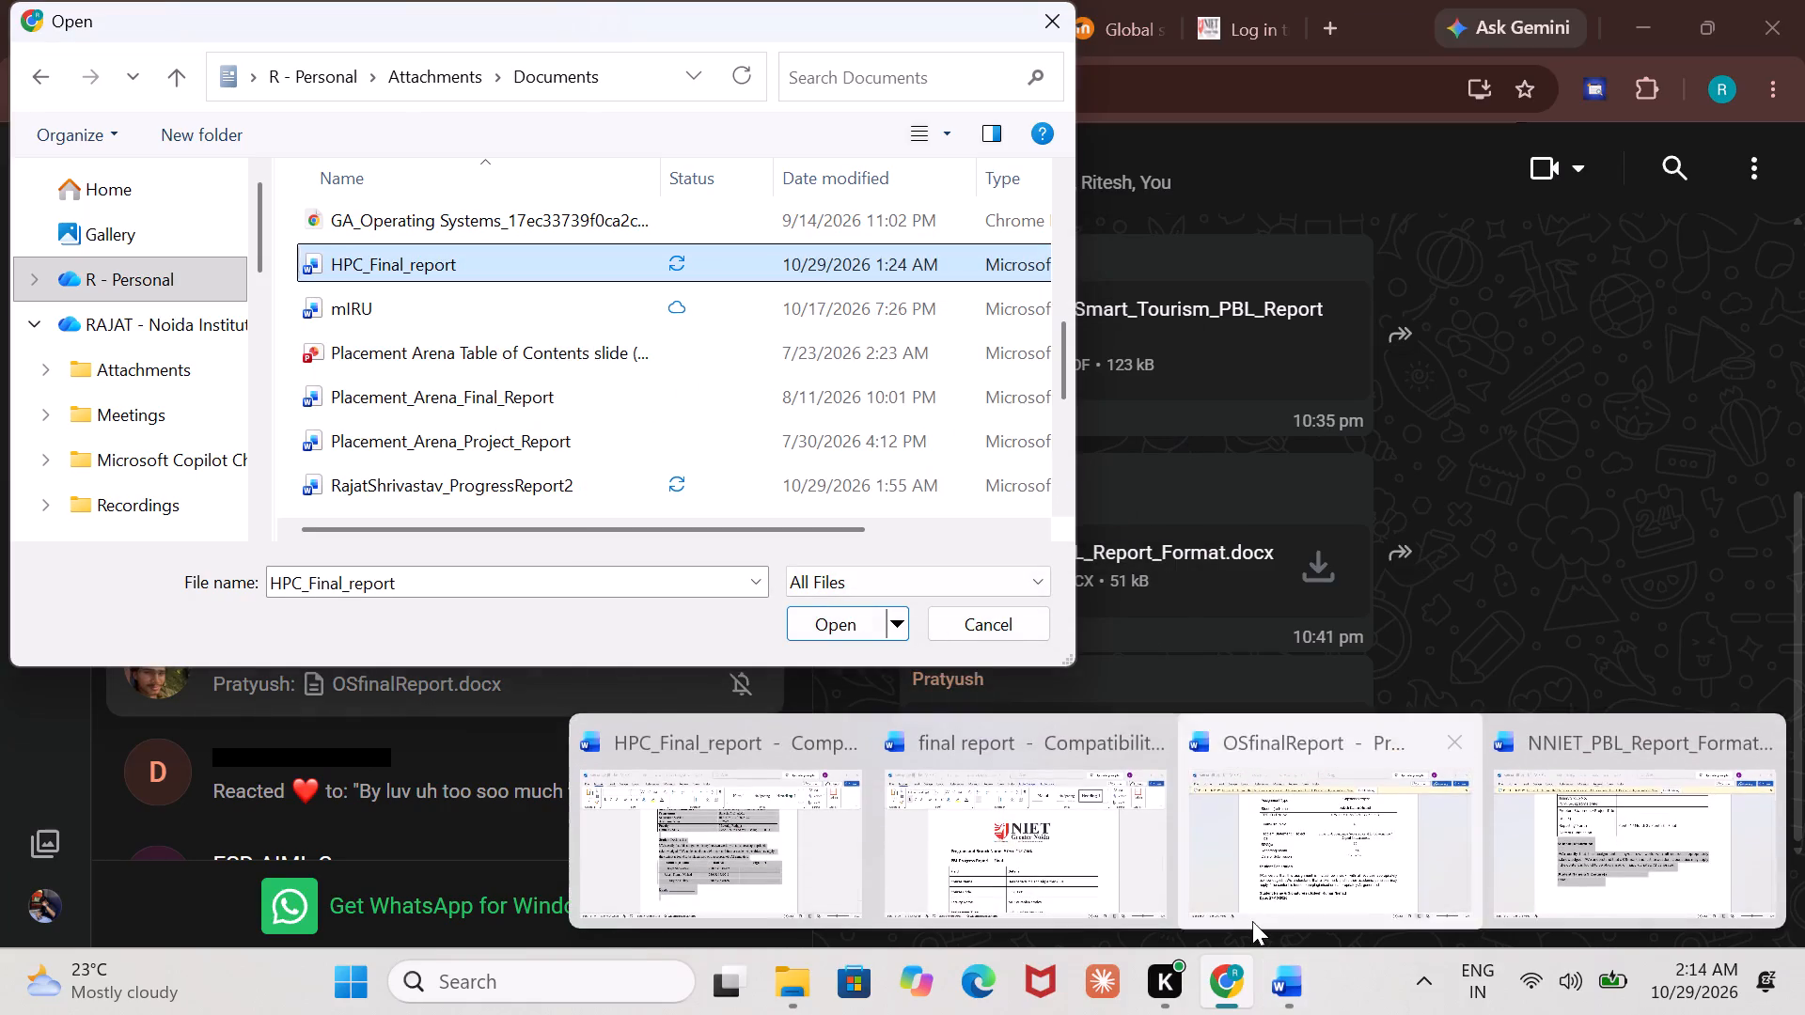
Close the Word windows of the HPC_Final_report and final report documents.
click(836, 748)
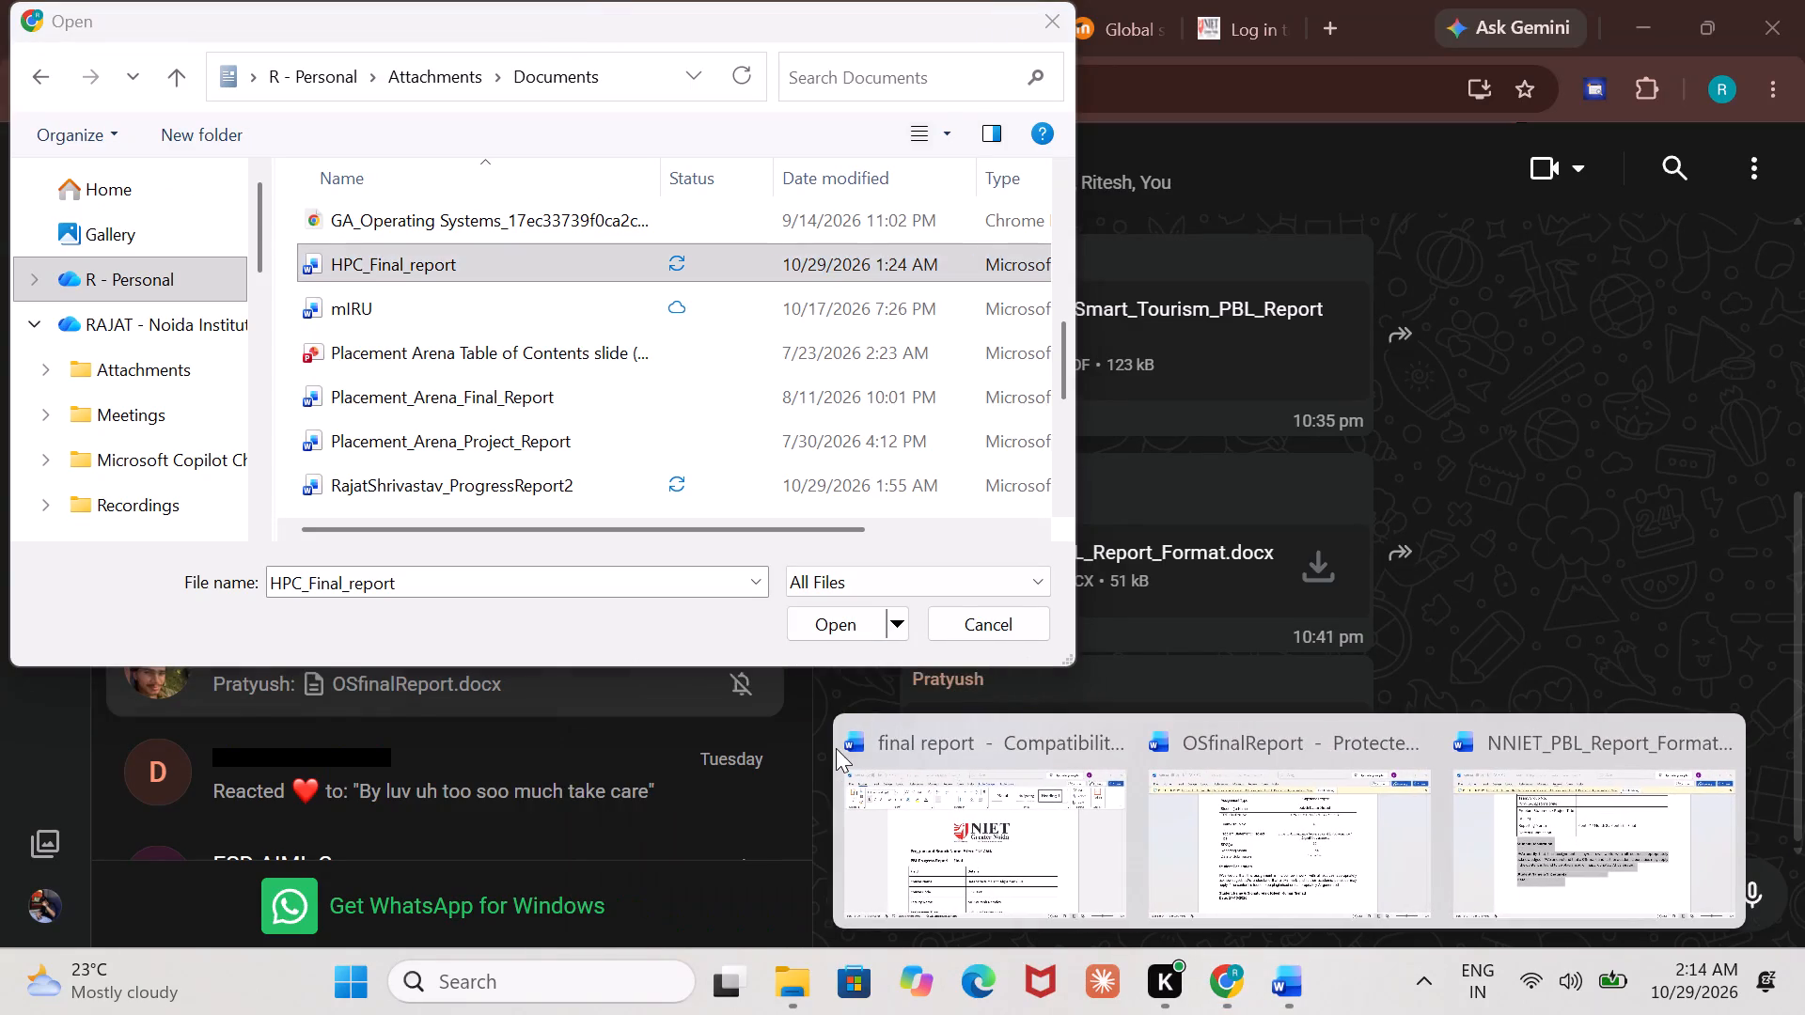
click(1113, 741)
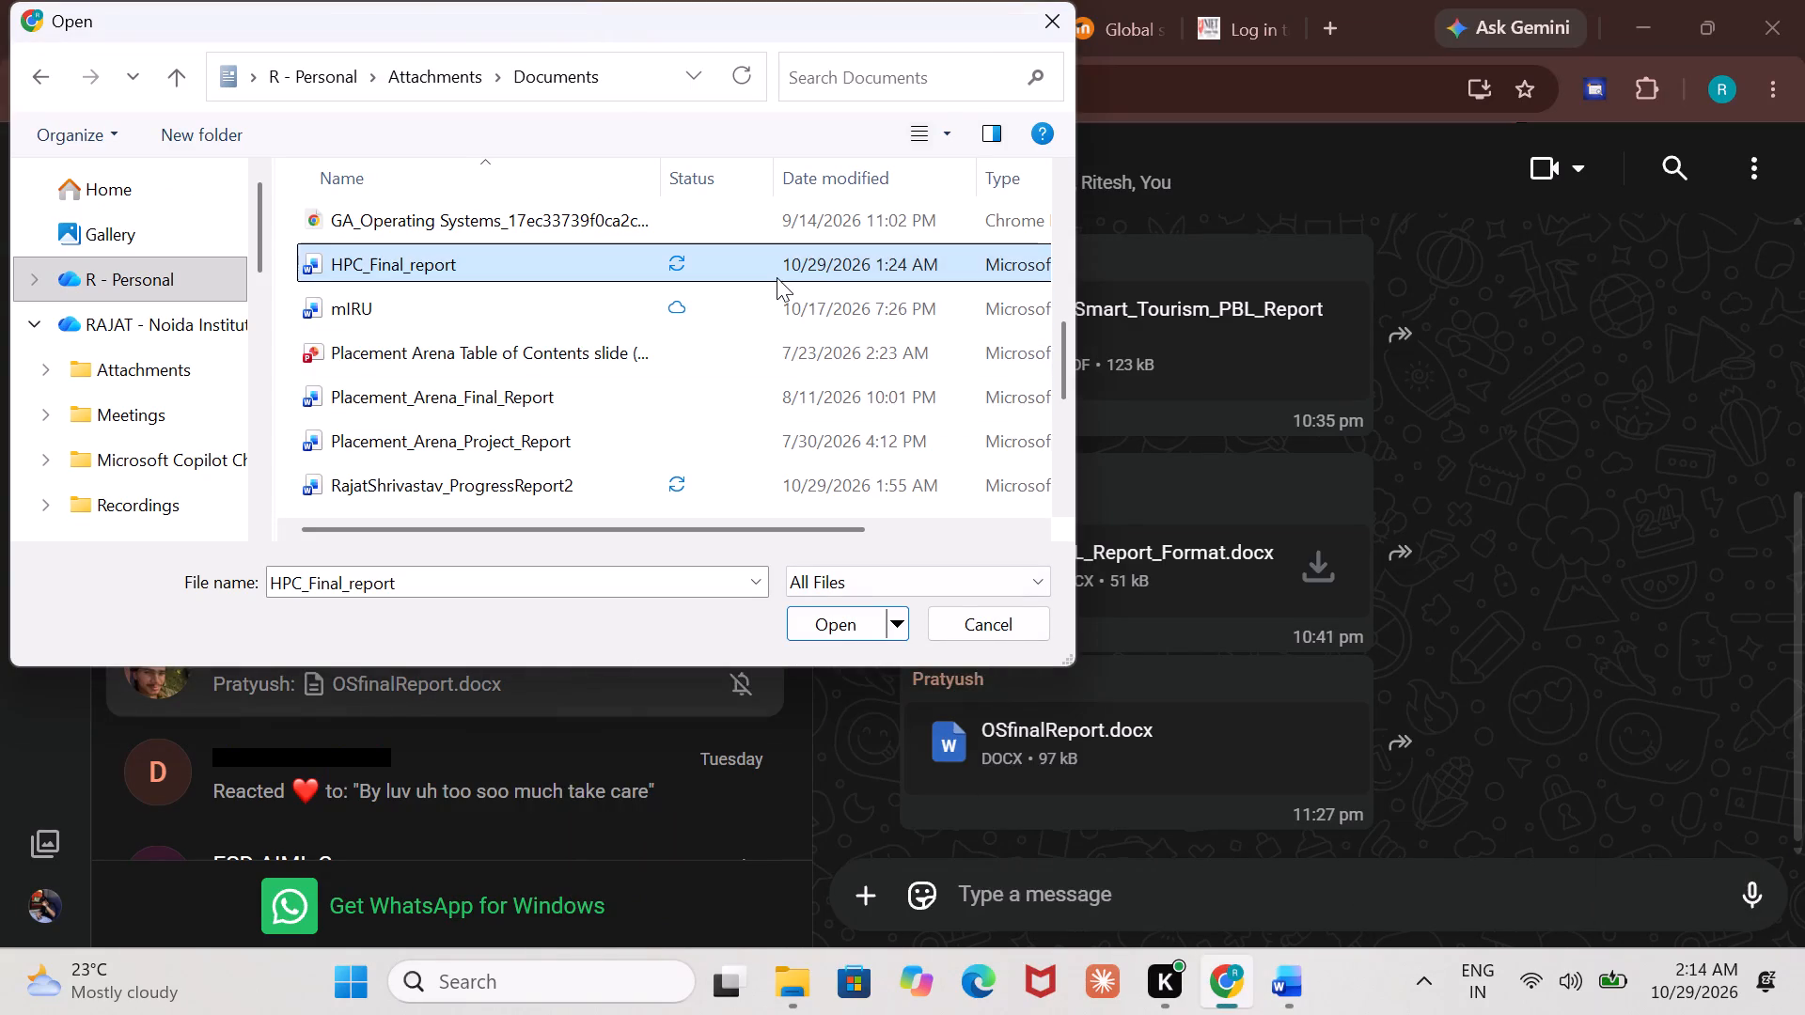
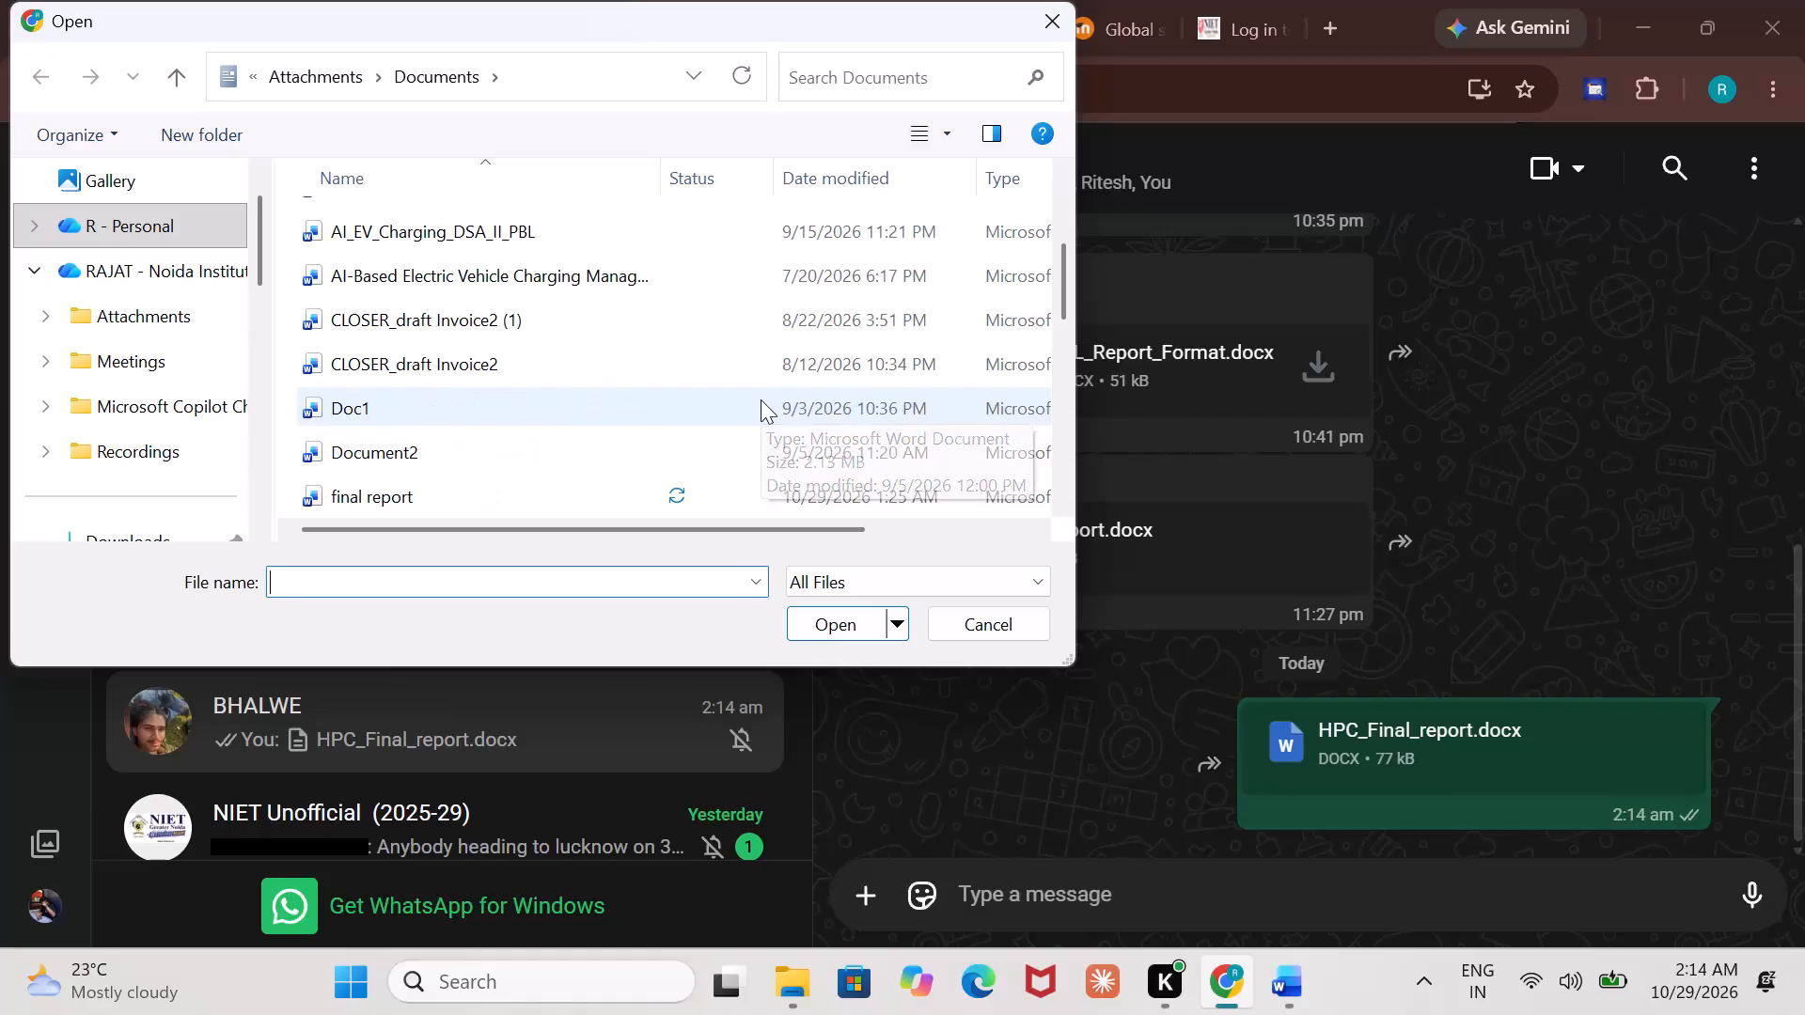
Look through the OneDrive Attachments > Documents folder in the attachment dialog for the HPC progress report.
scroll(761, 399, down, 1)
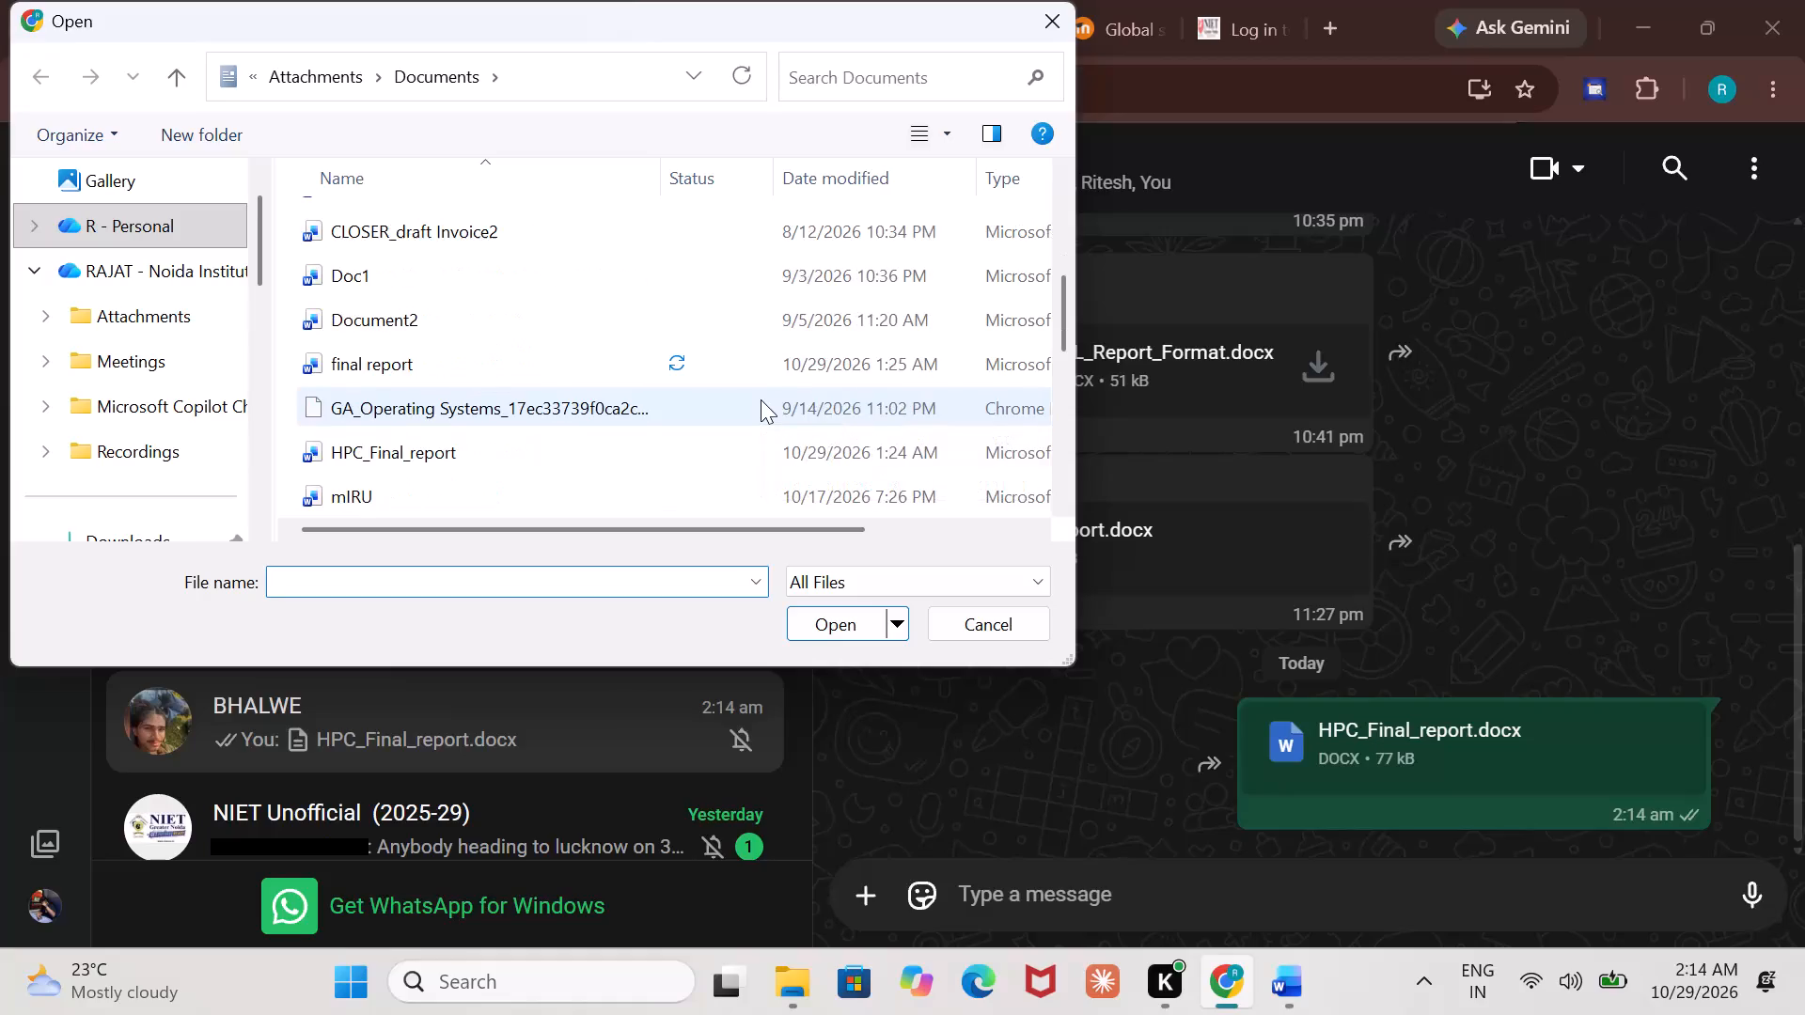
scroll(761, 399, down, 1)
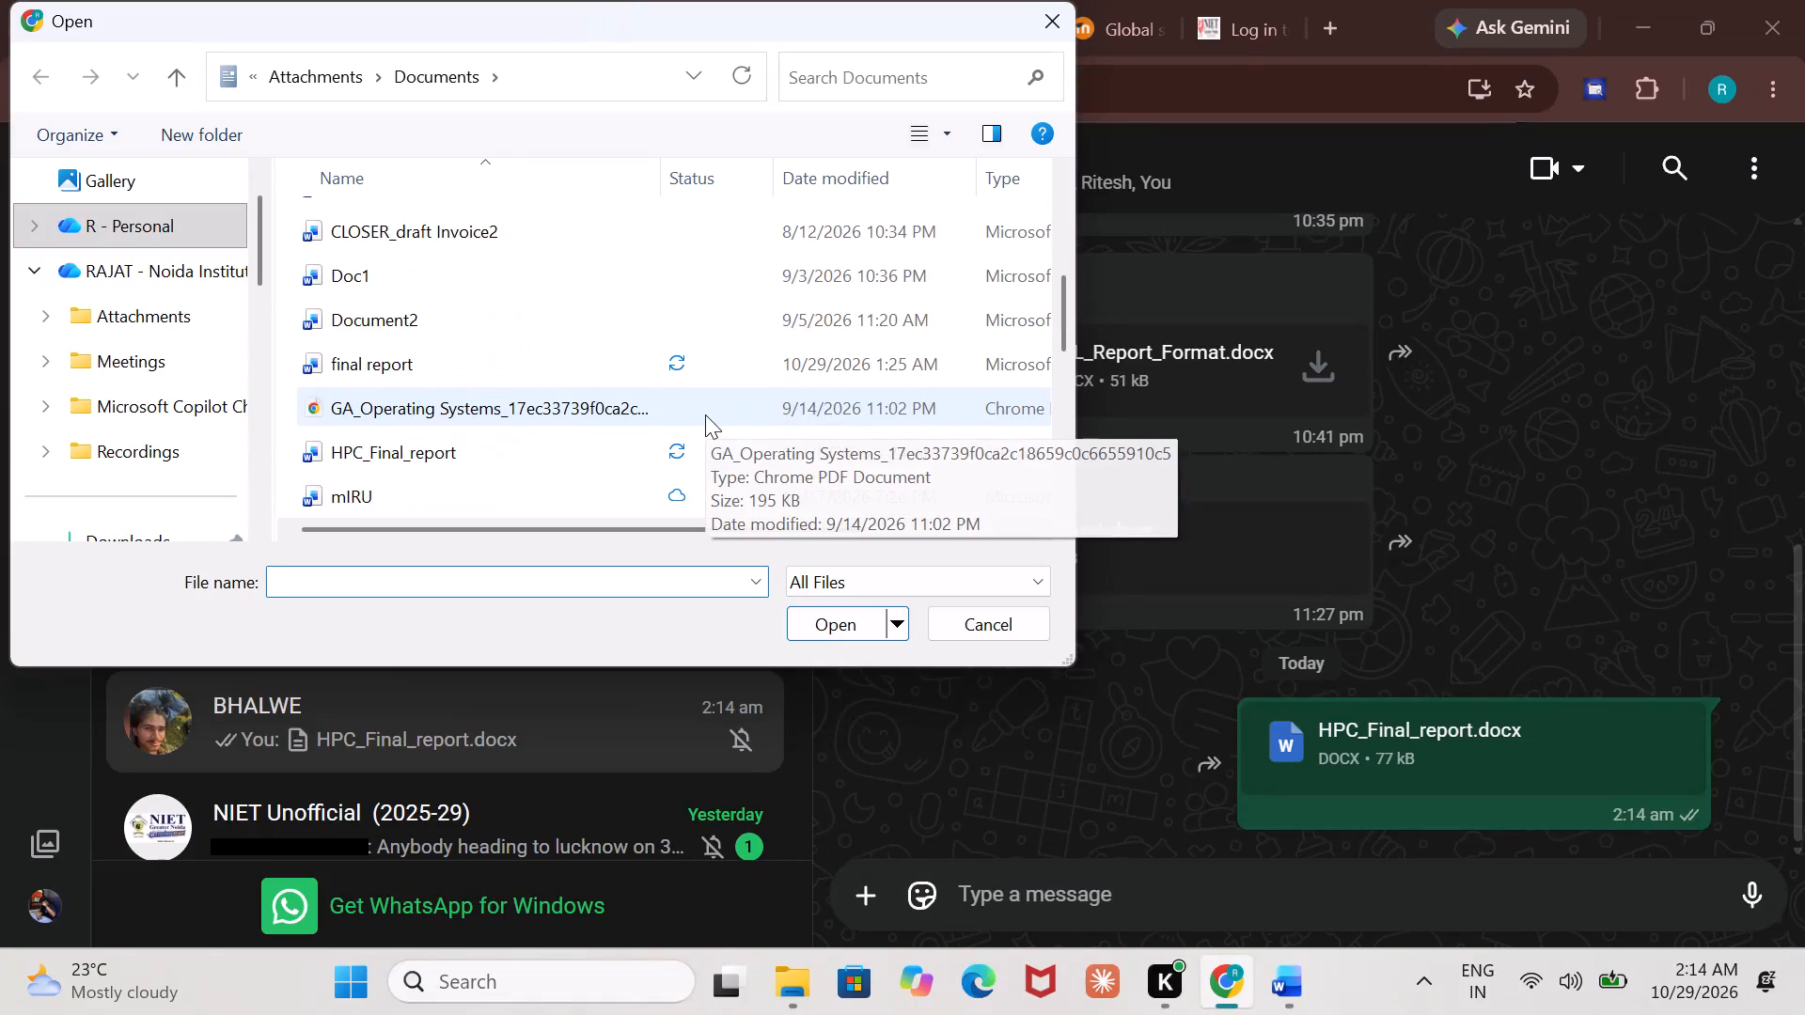
scroll(705, 414, down, 1)
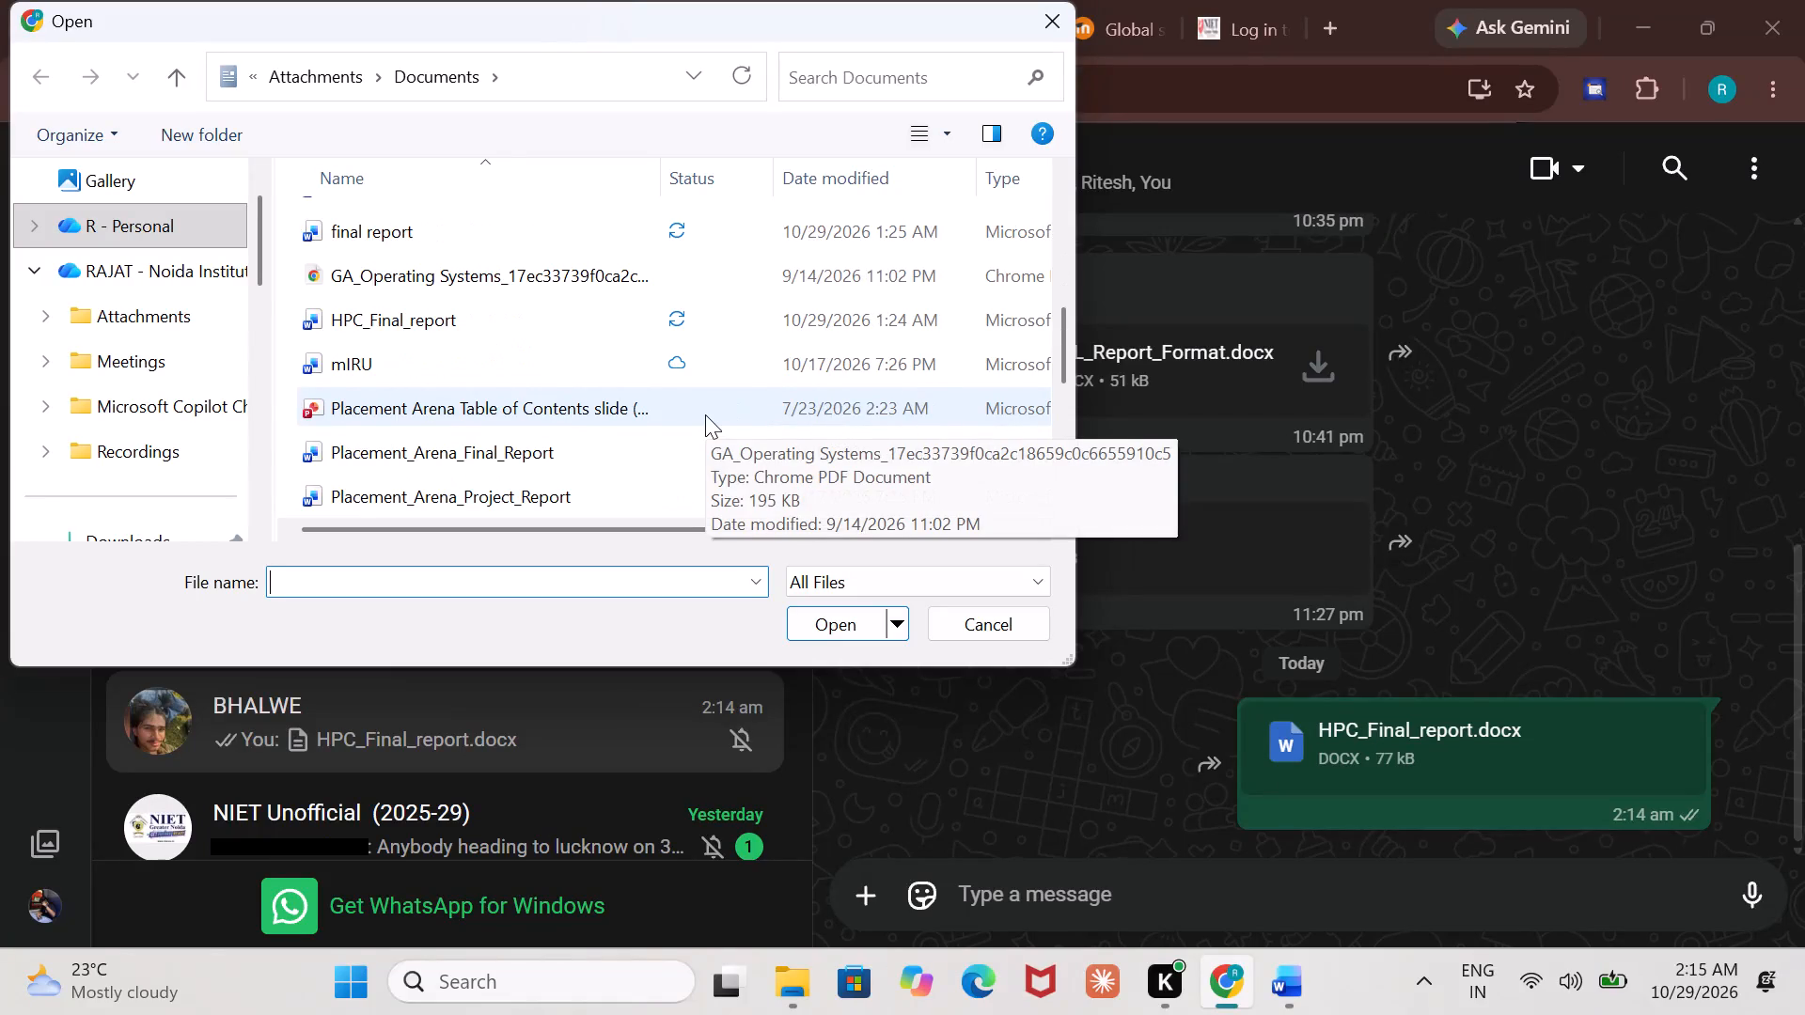
scroll(705, 414, down, 3)
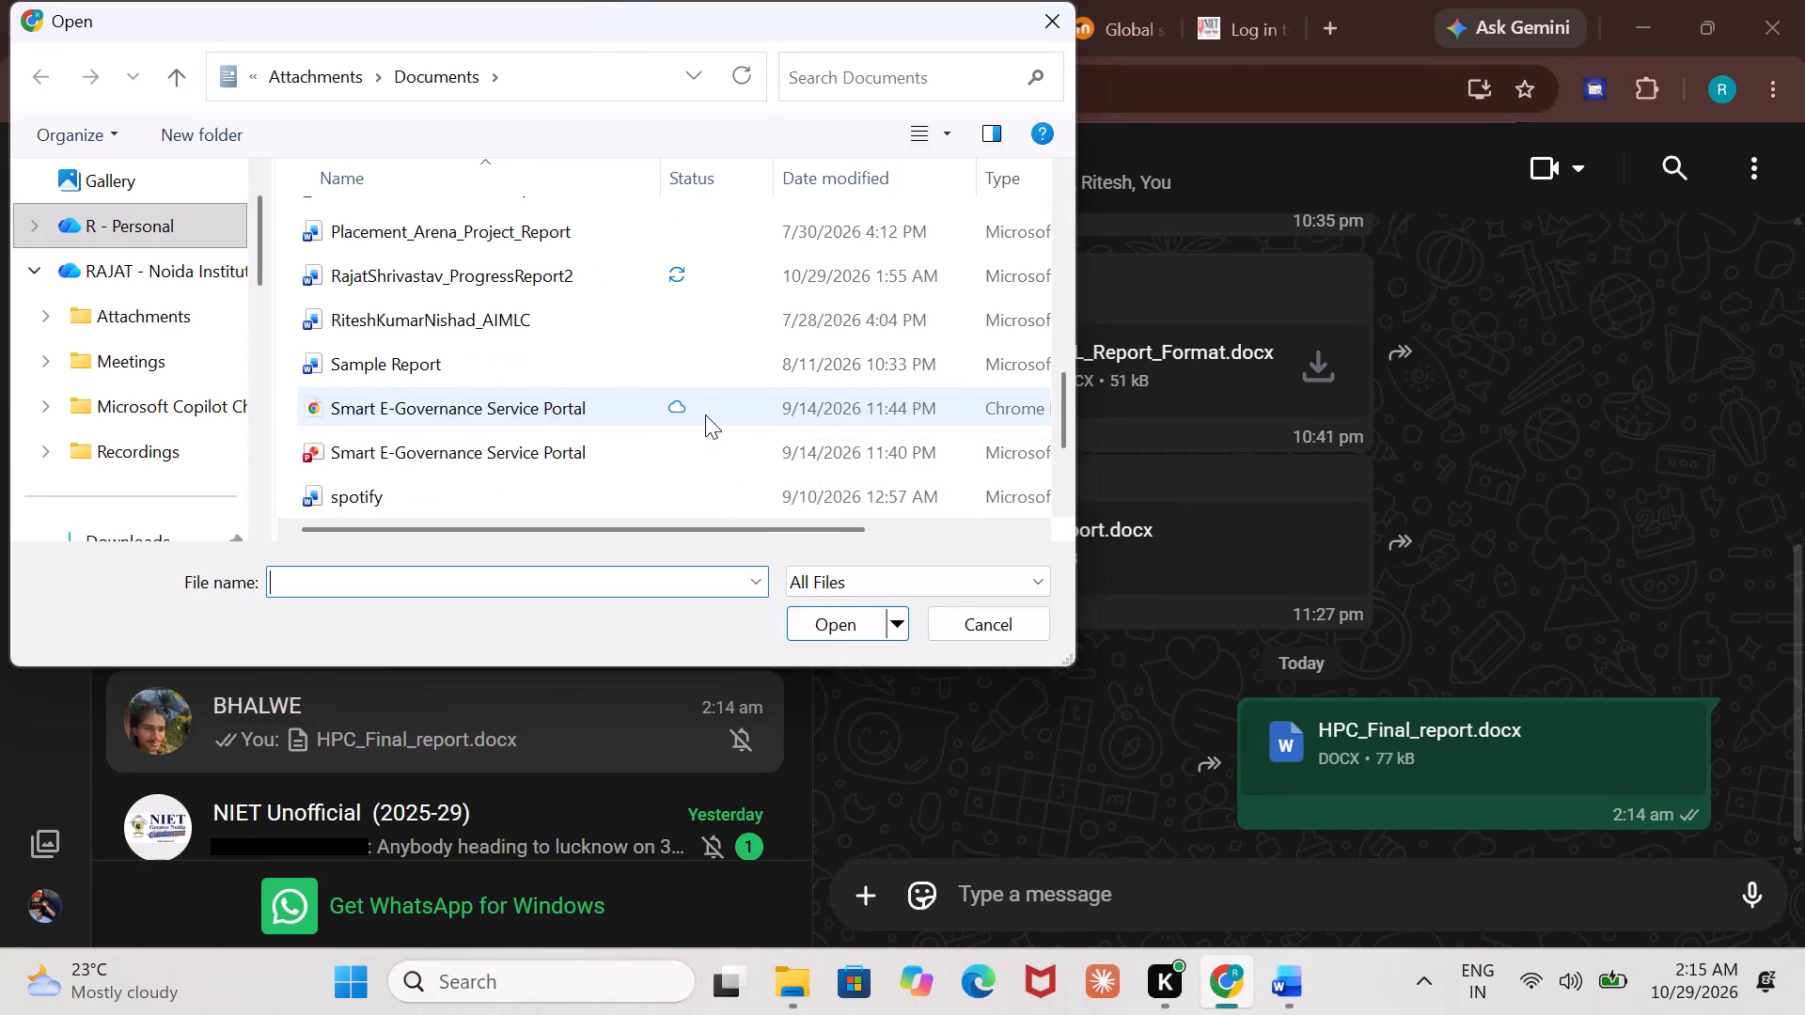
scroll(705, 414, down, 3)
scroll(705, 414, up, 4)
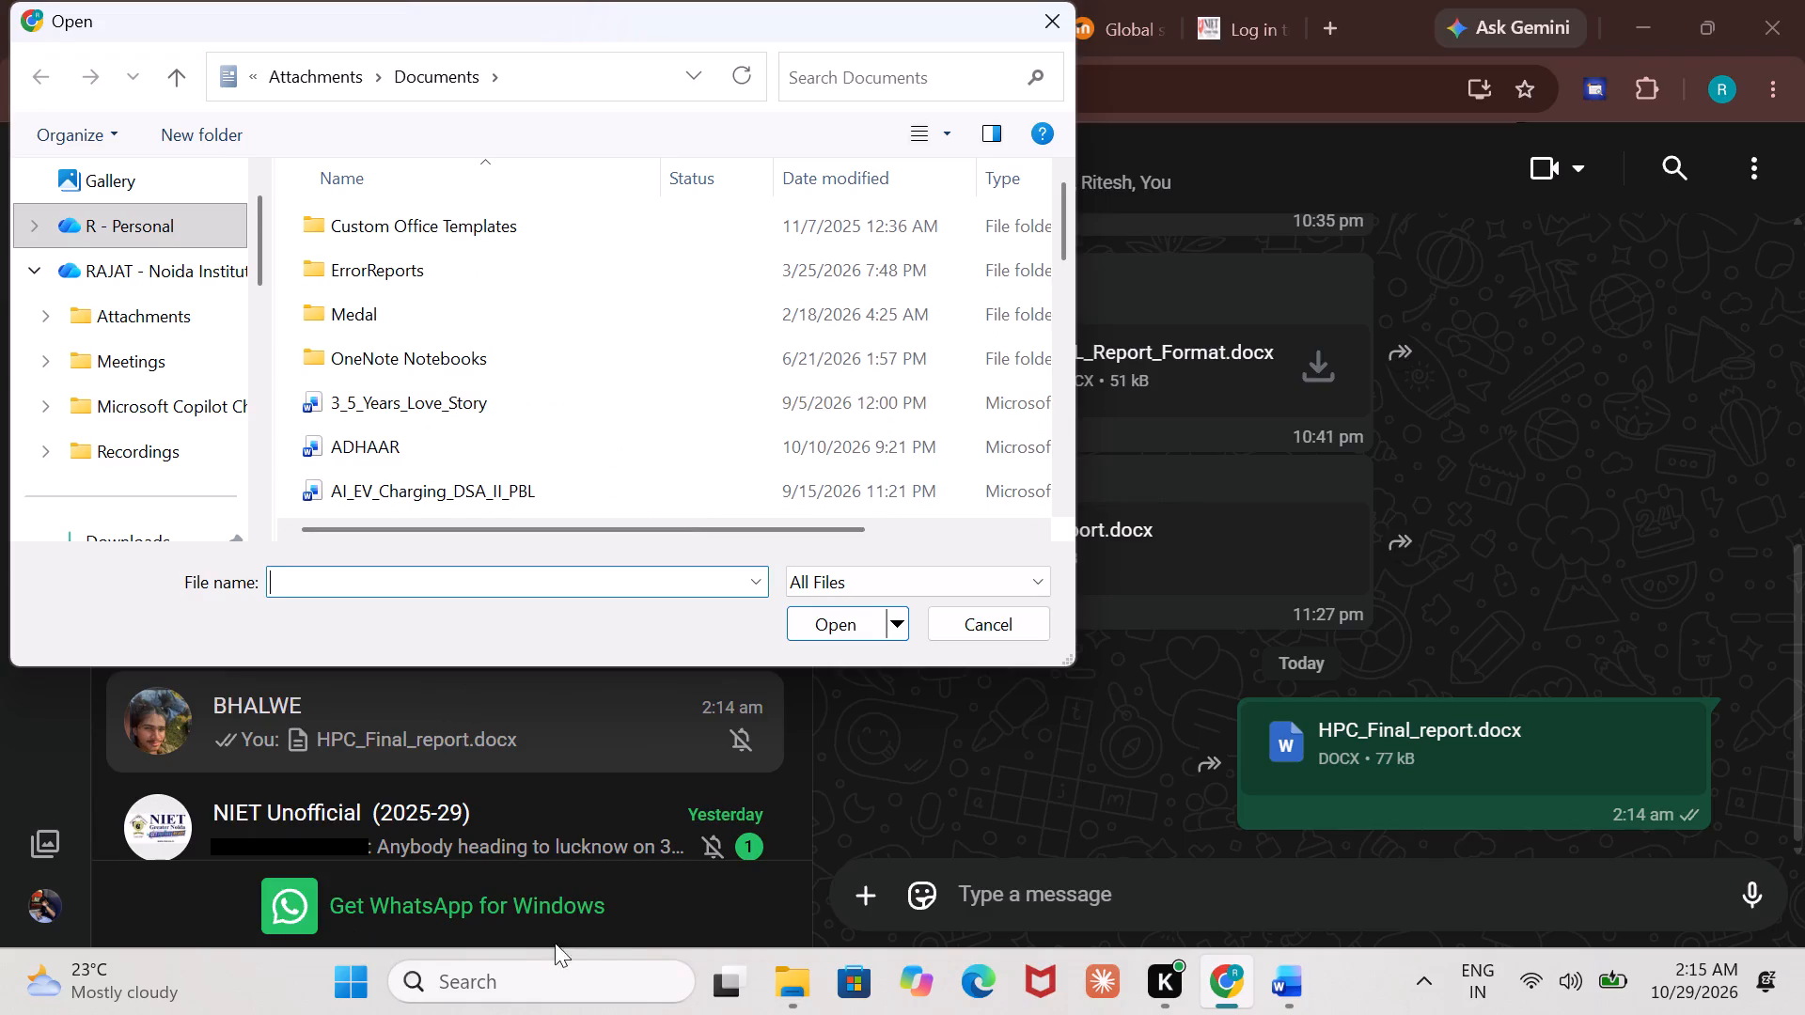
Open Word and copy the path of the recent document hpc progress report2 to the clipboard.
click(342, 999)
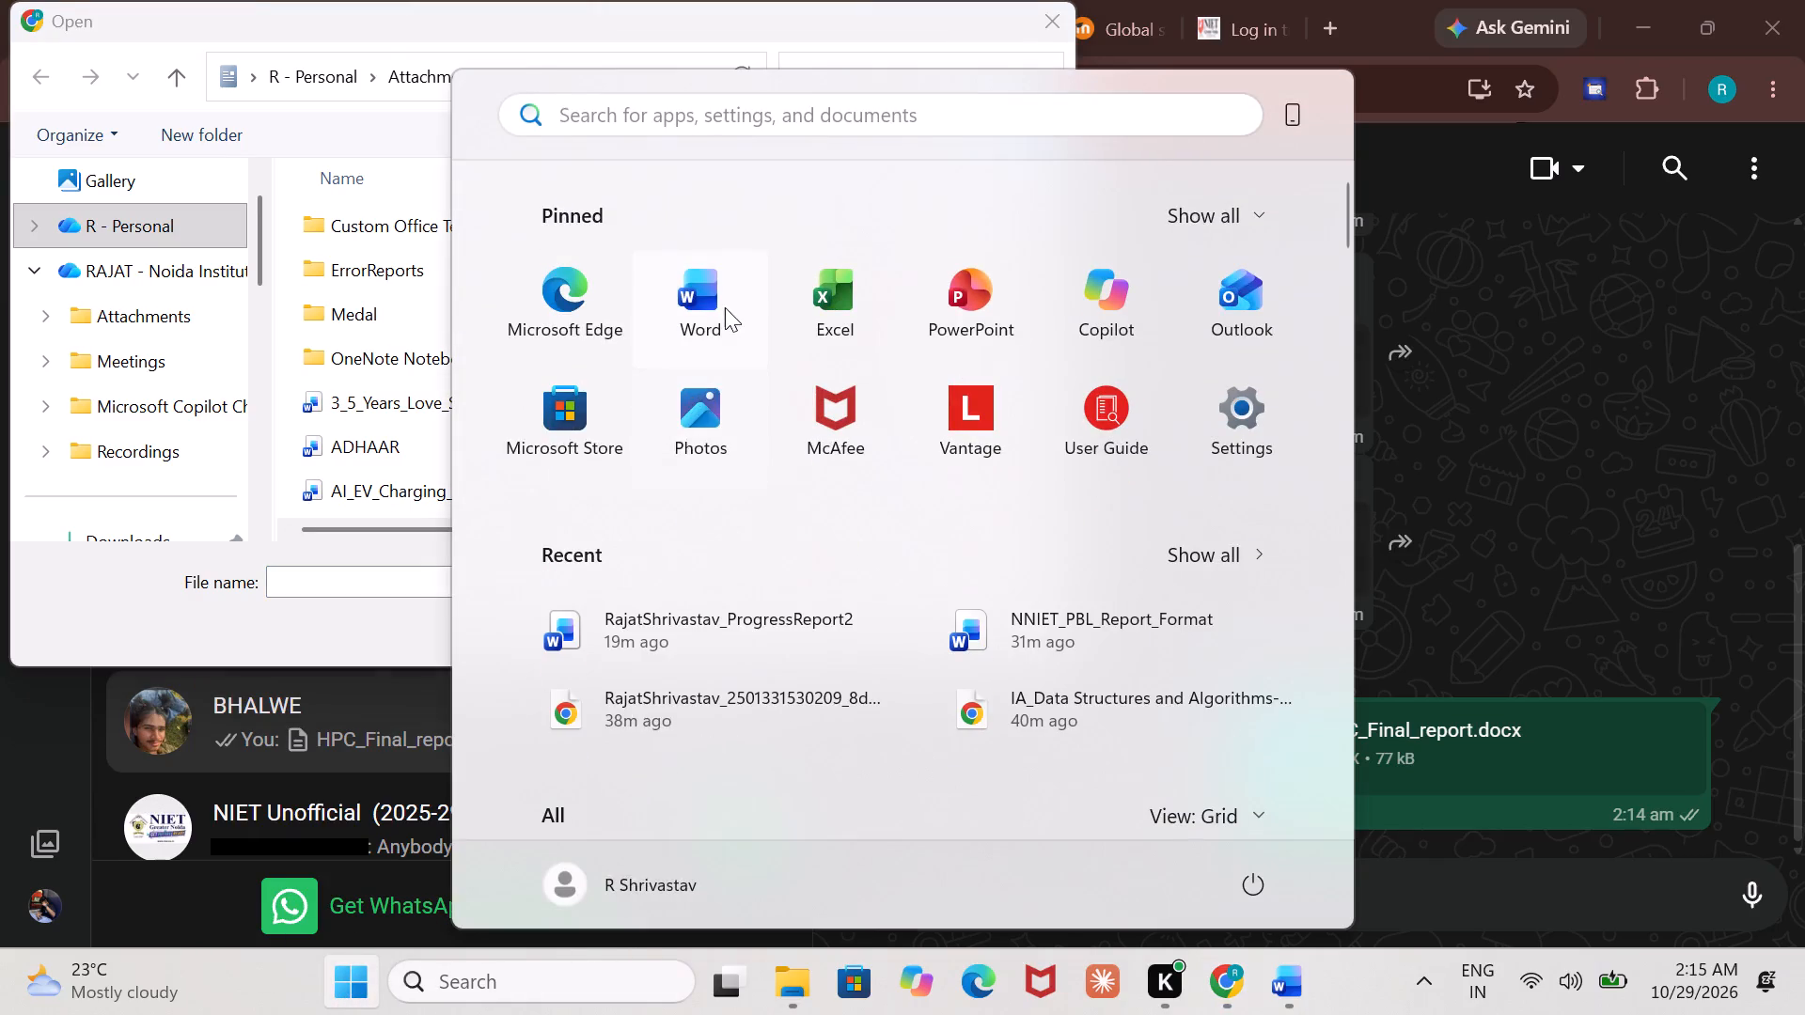
double_click(725, 307)
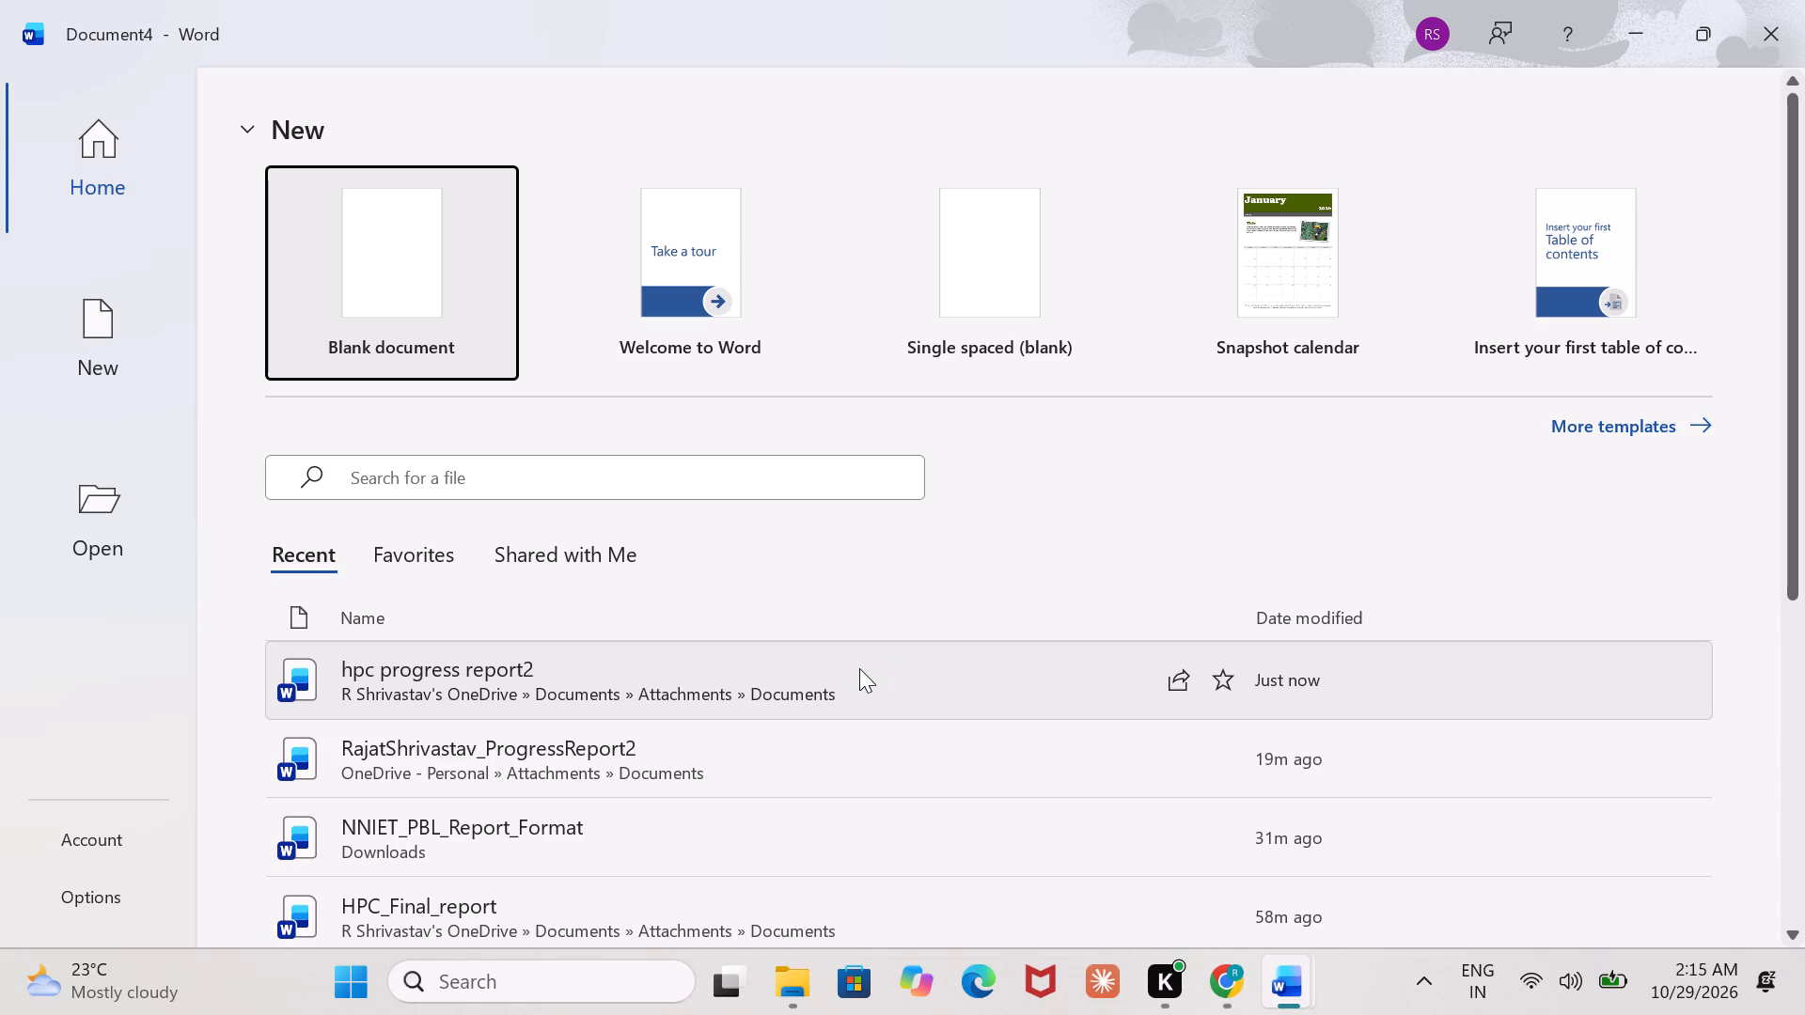
right_click(859, 668)
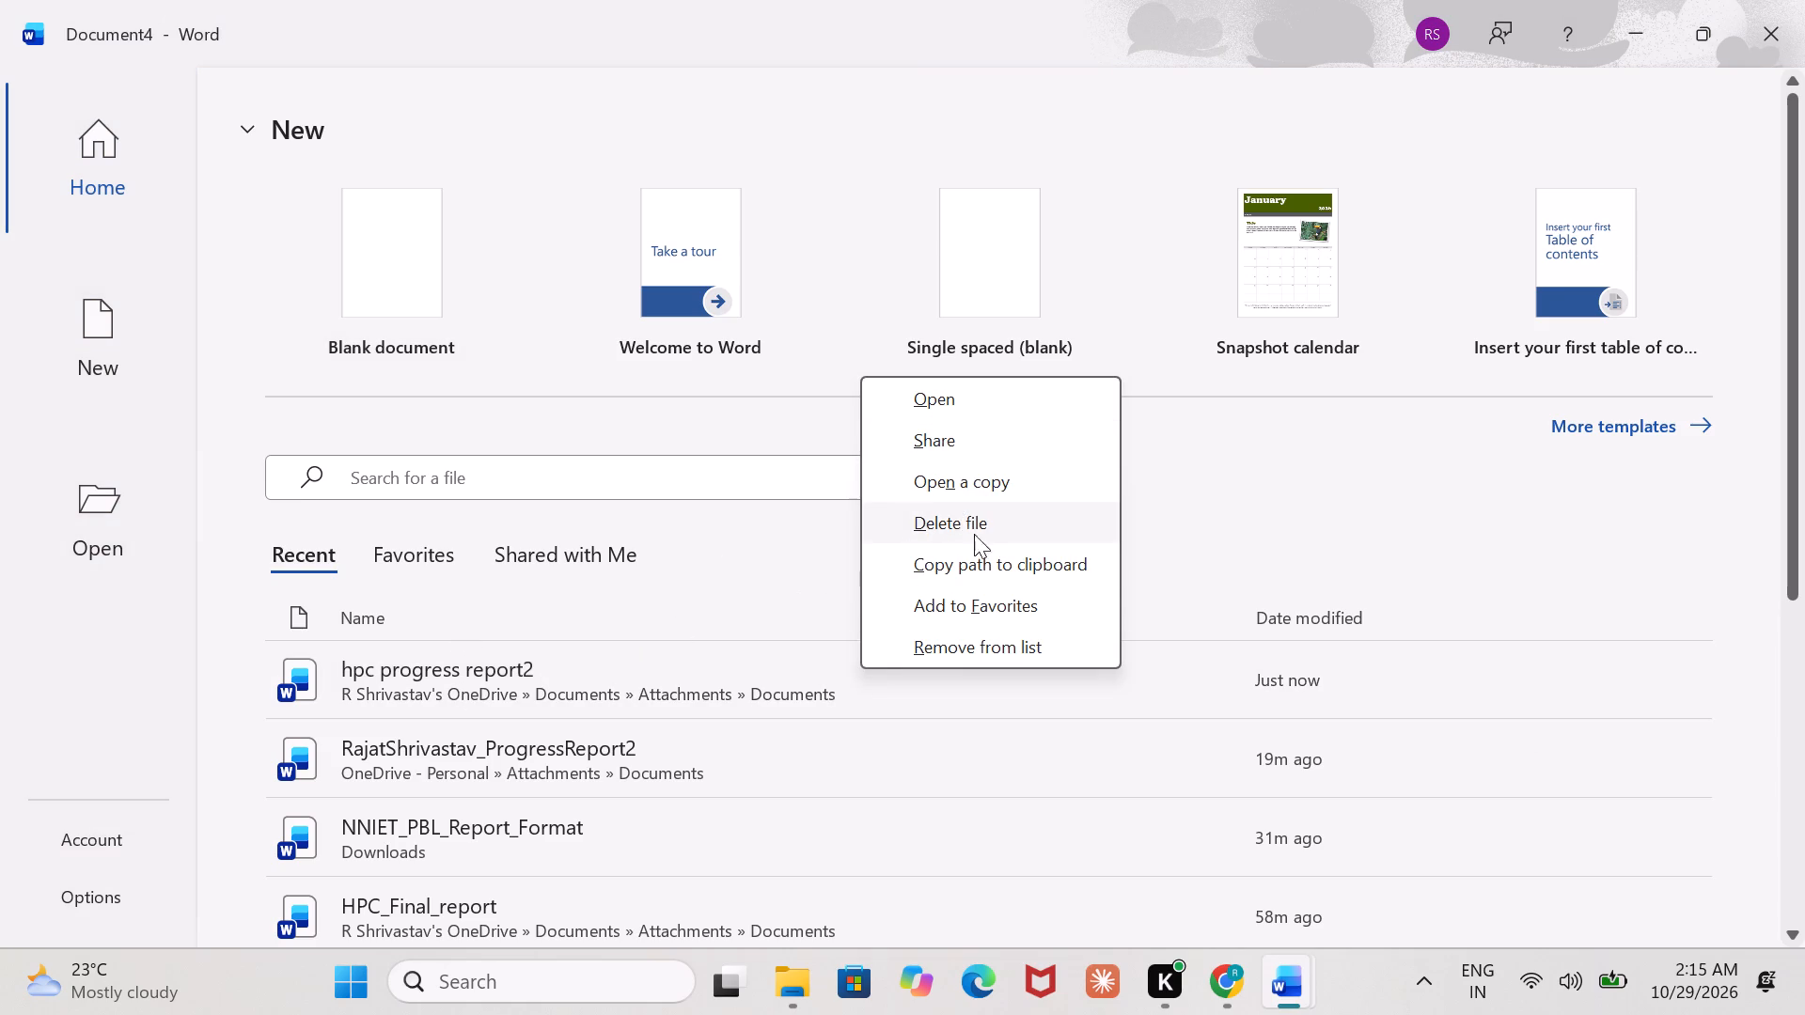
click(982, 568)
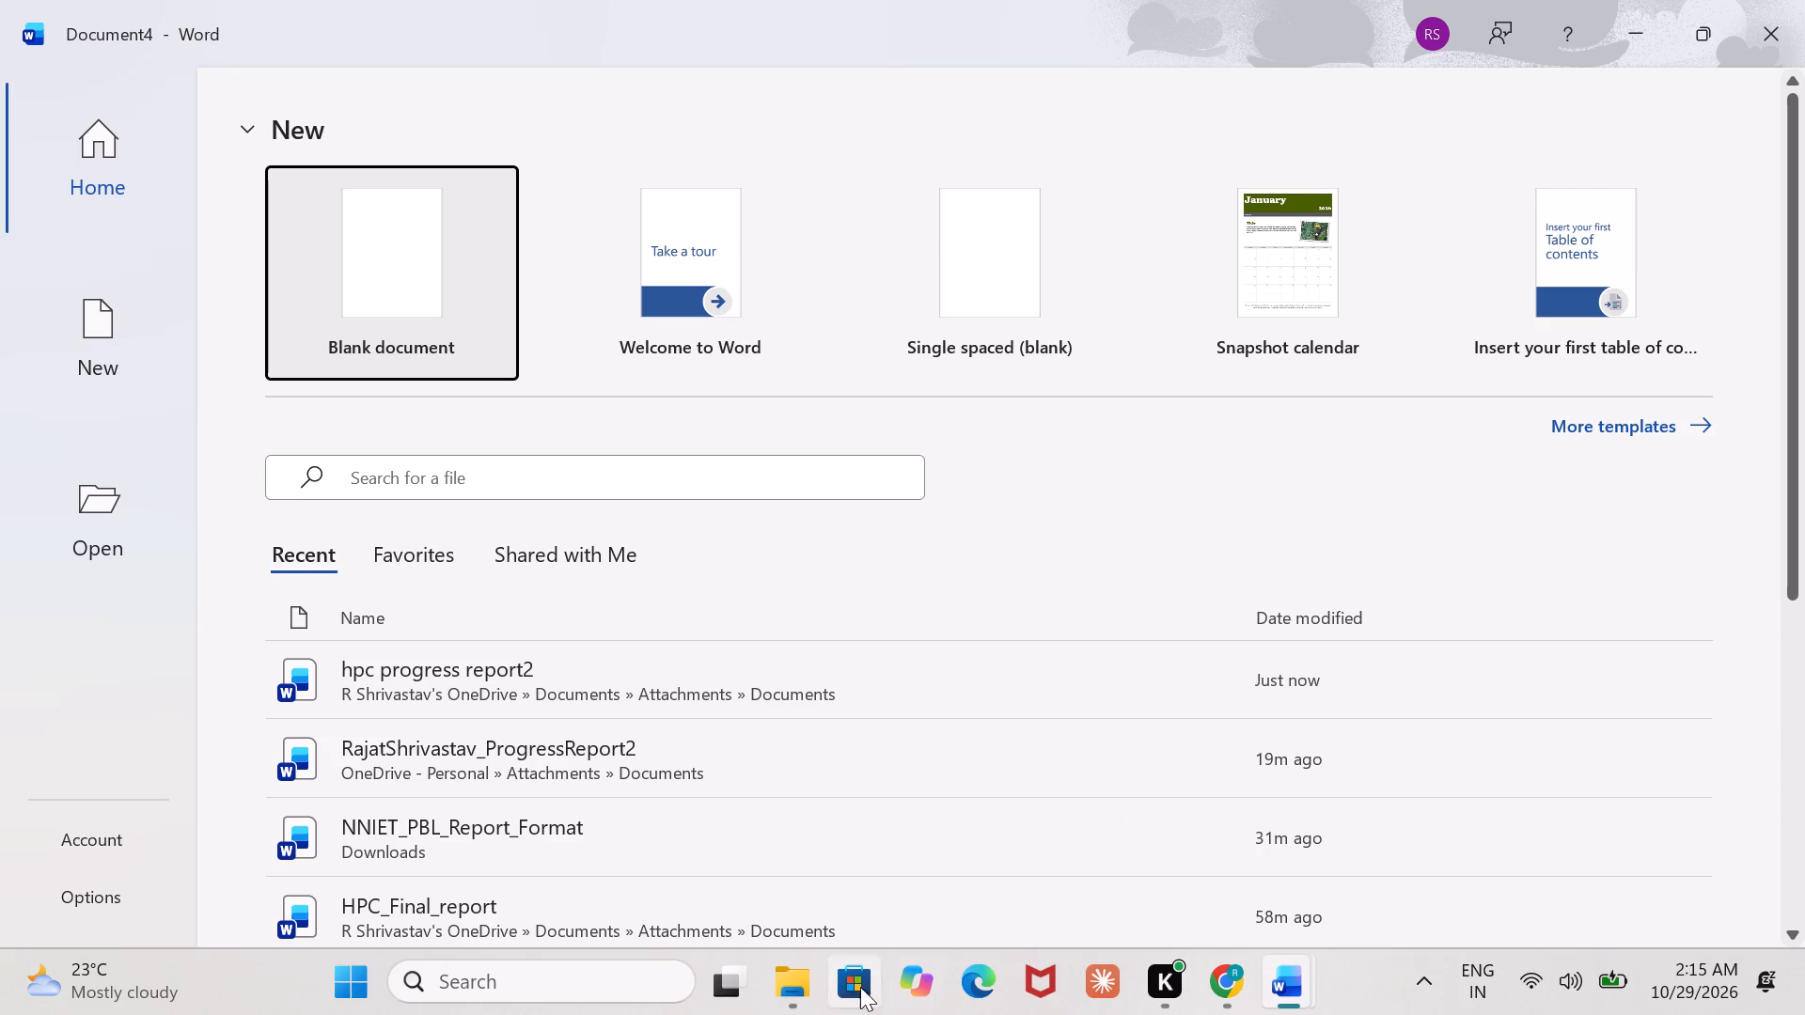
Switch to File Explorer and search Home for the copied path of hpc progress report2.docx.
click(786, 980)
click(941, 798)
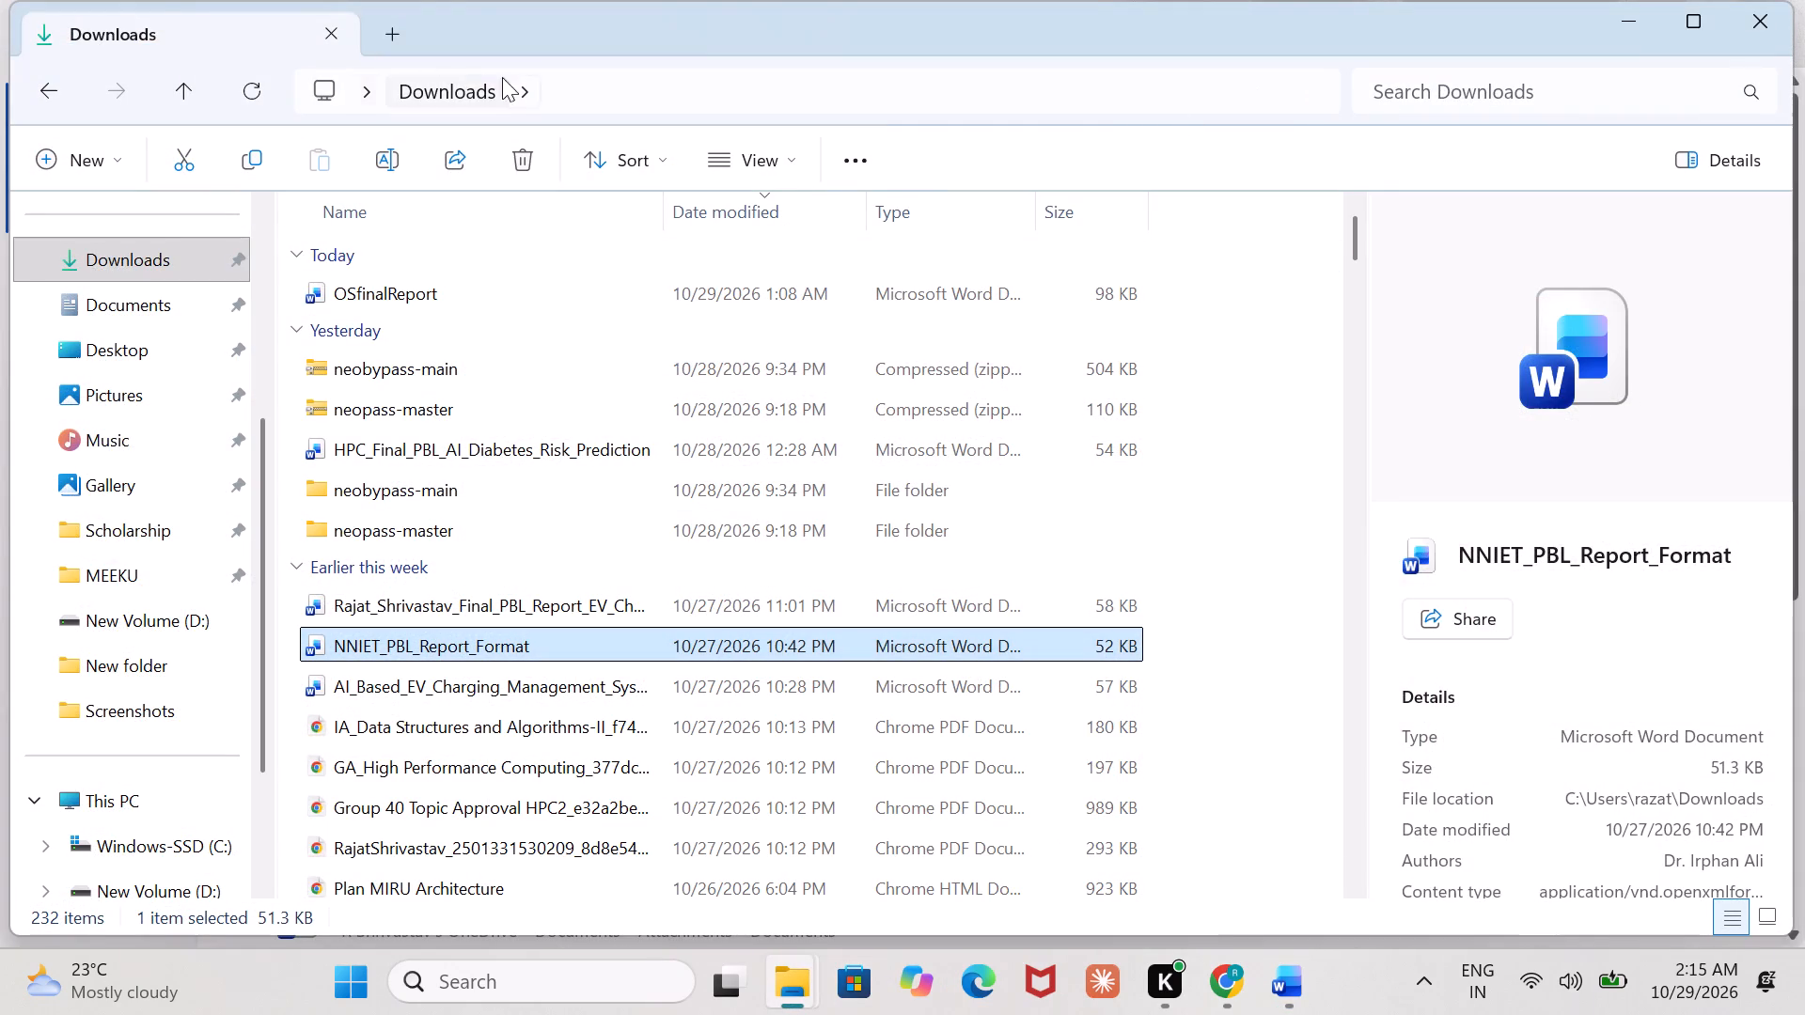
click(528, 79)
click(565, 87)
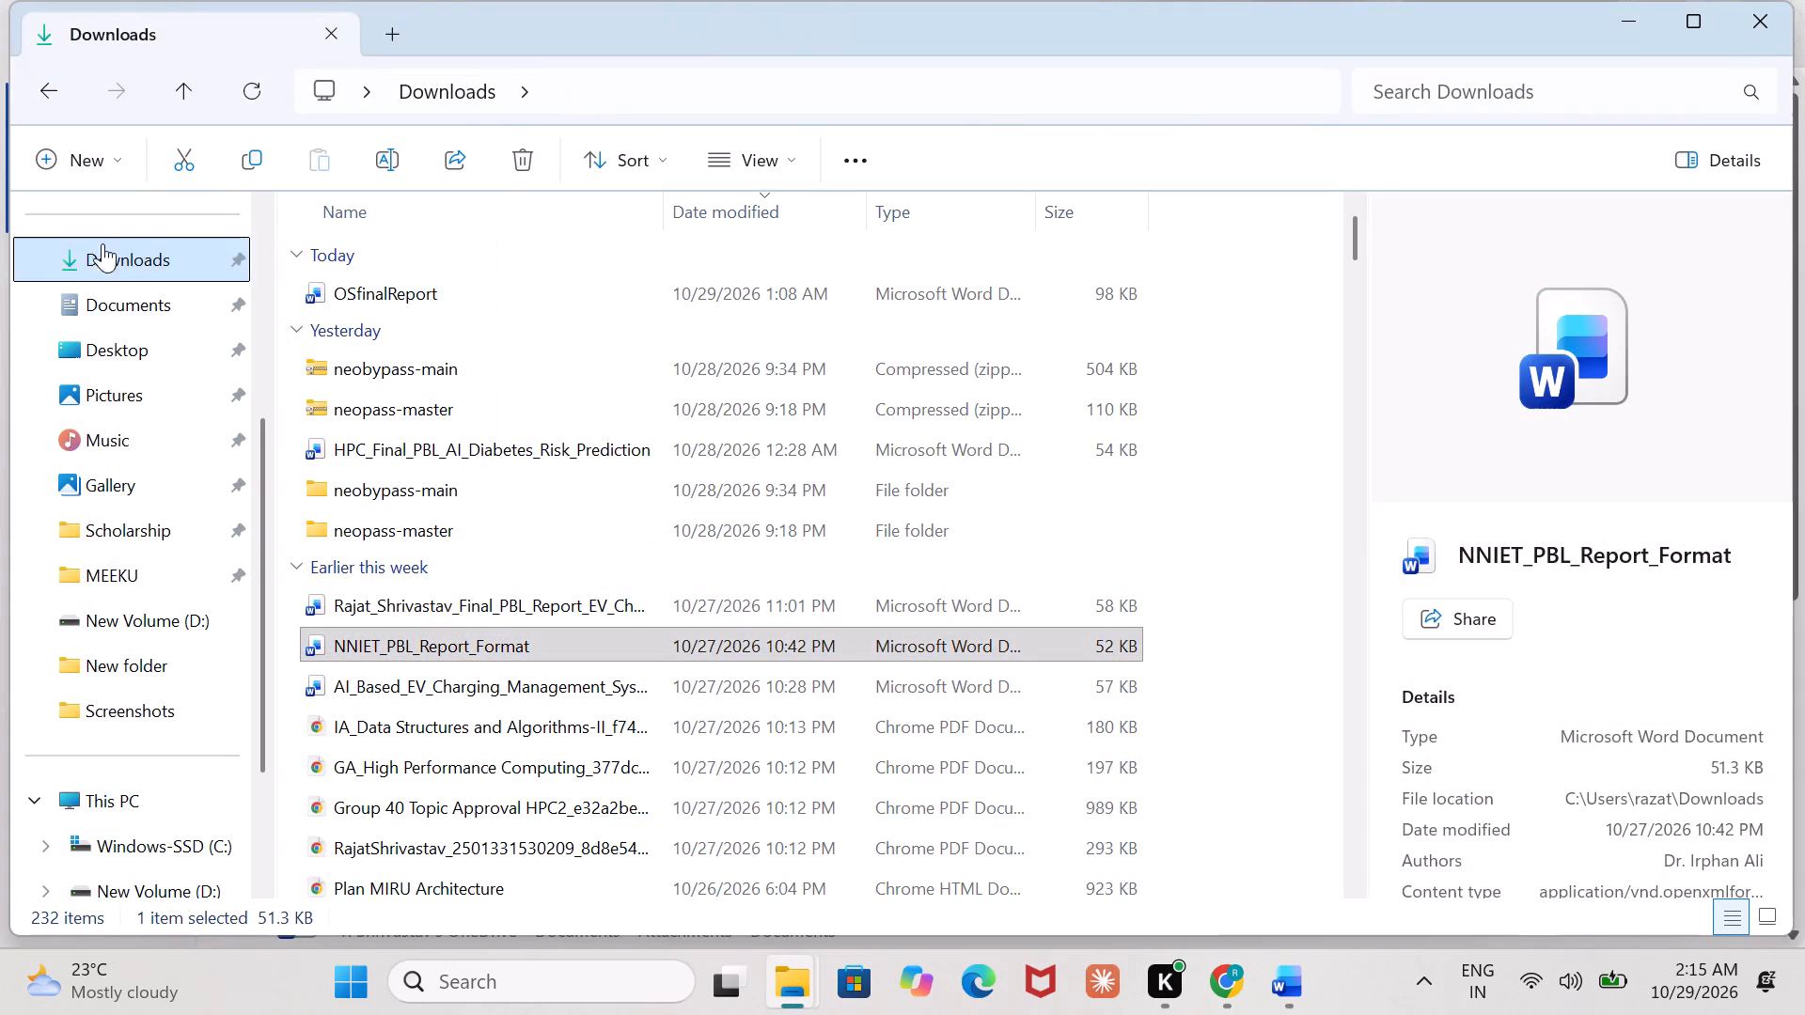
scroll(91, 272, up, 3)
click(165, 211)
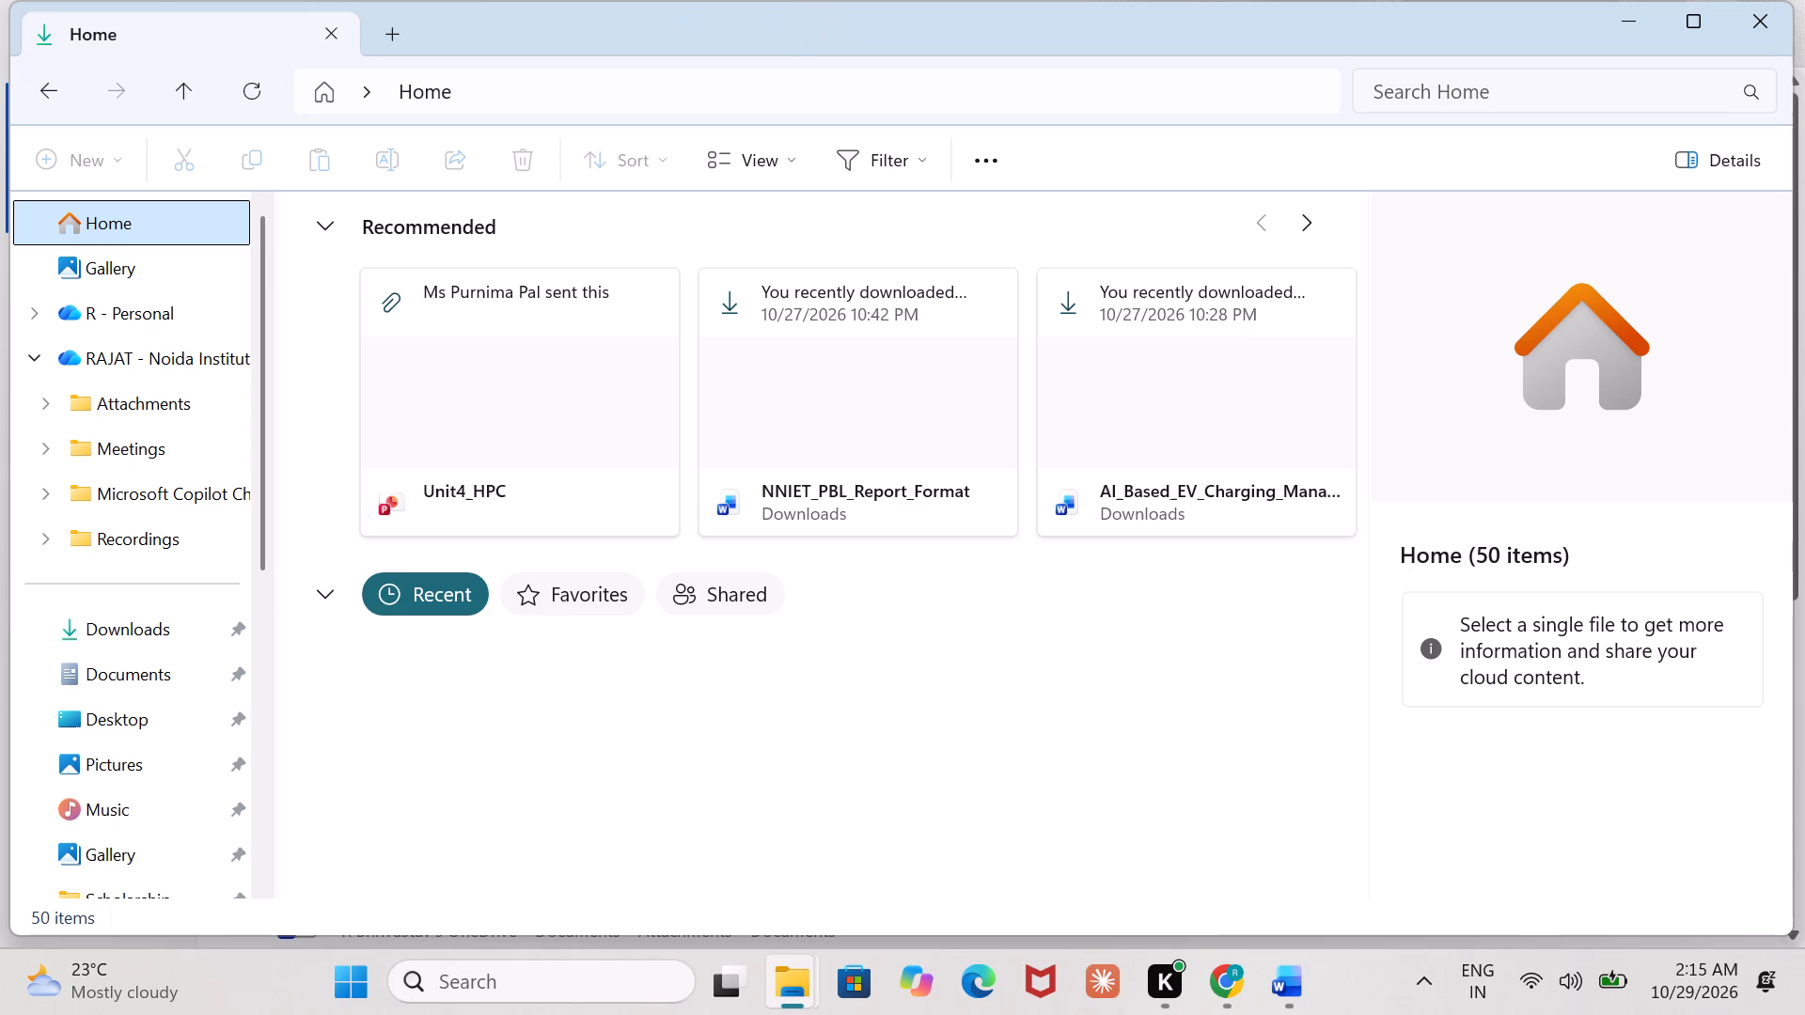
click(1405, 107)
key(ctrl+v)
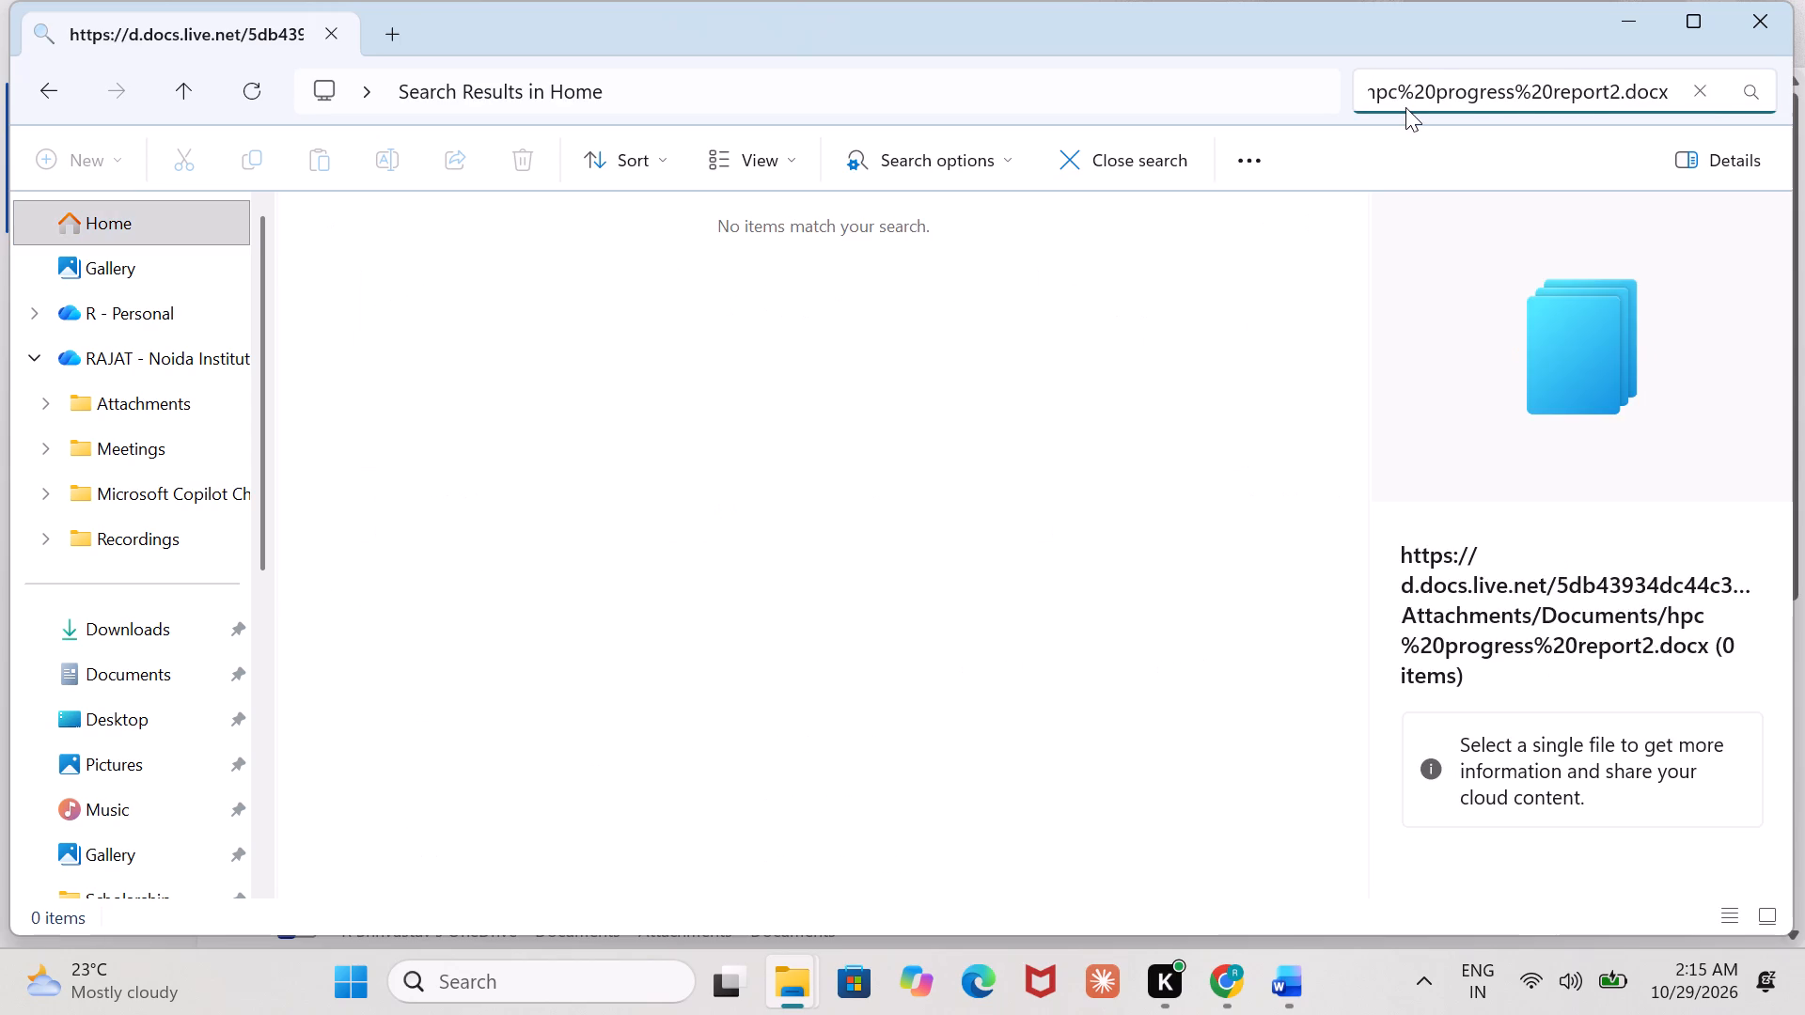
Go to the Attachments folder of the personal OneDrive and start OneDrive syncing.
click(154, 311)
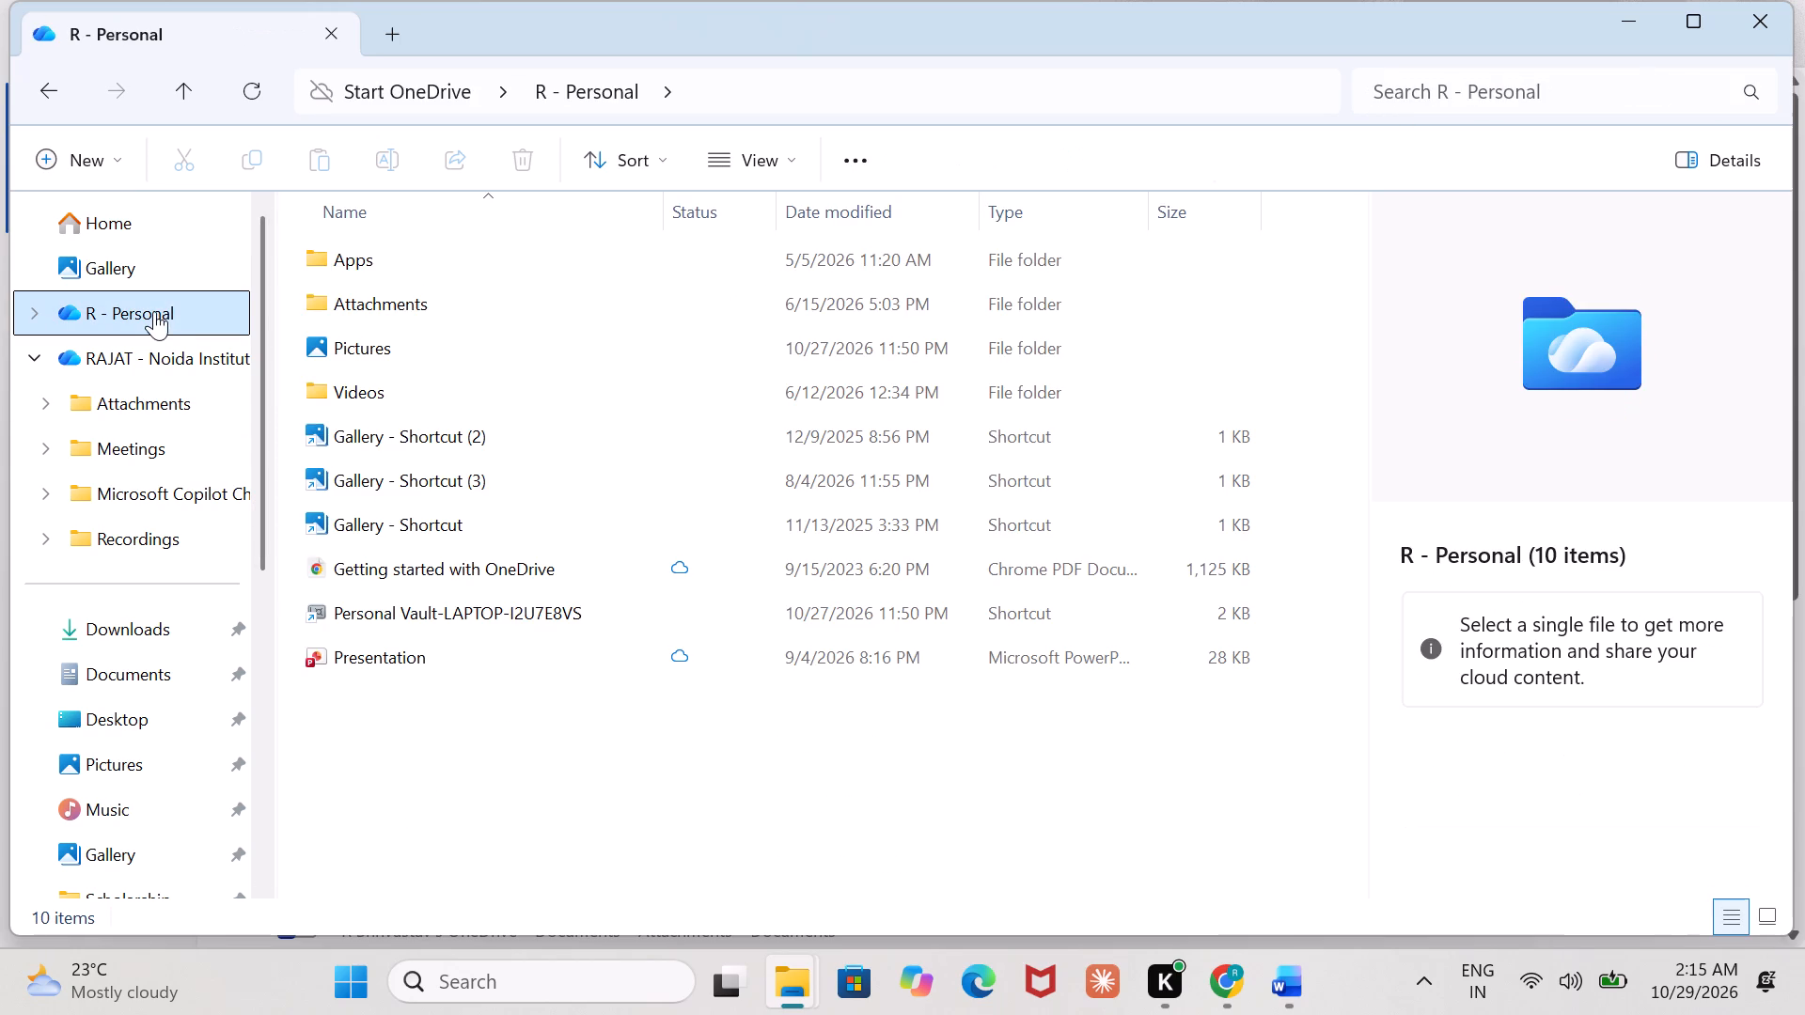
double_click(403, 307)
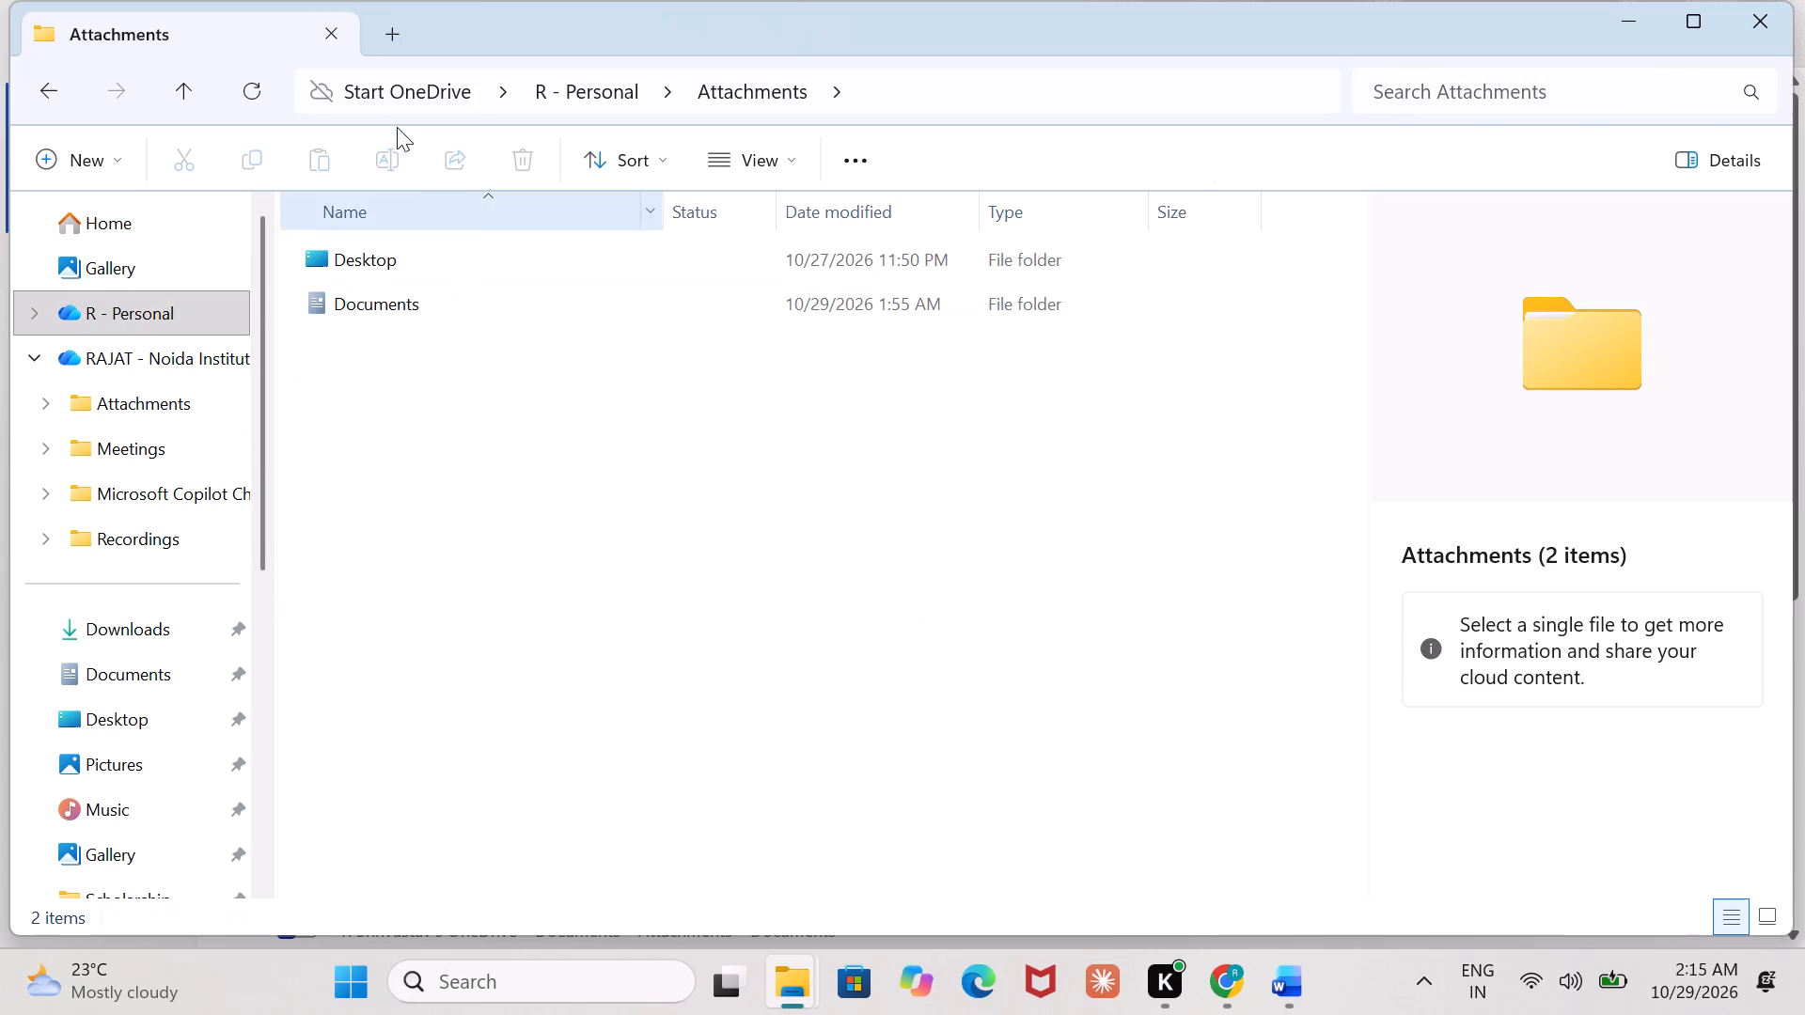
click(390, 94)
click(503, 244)
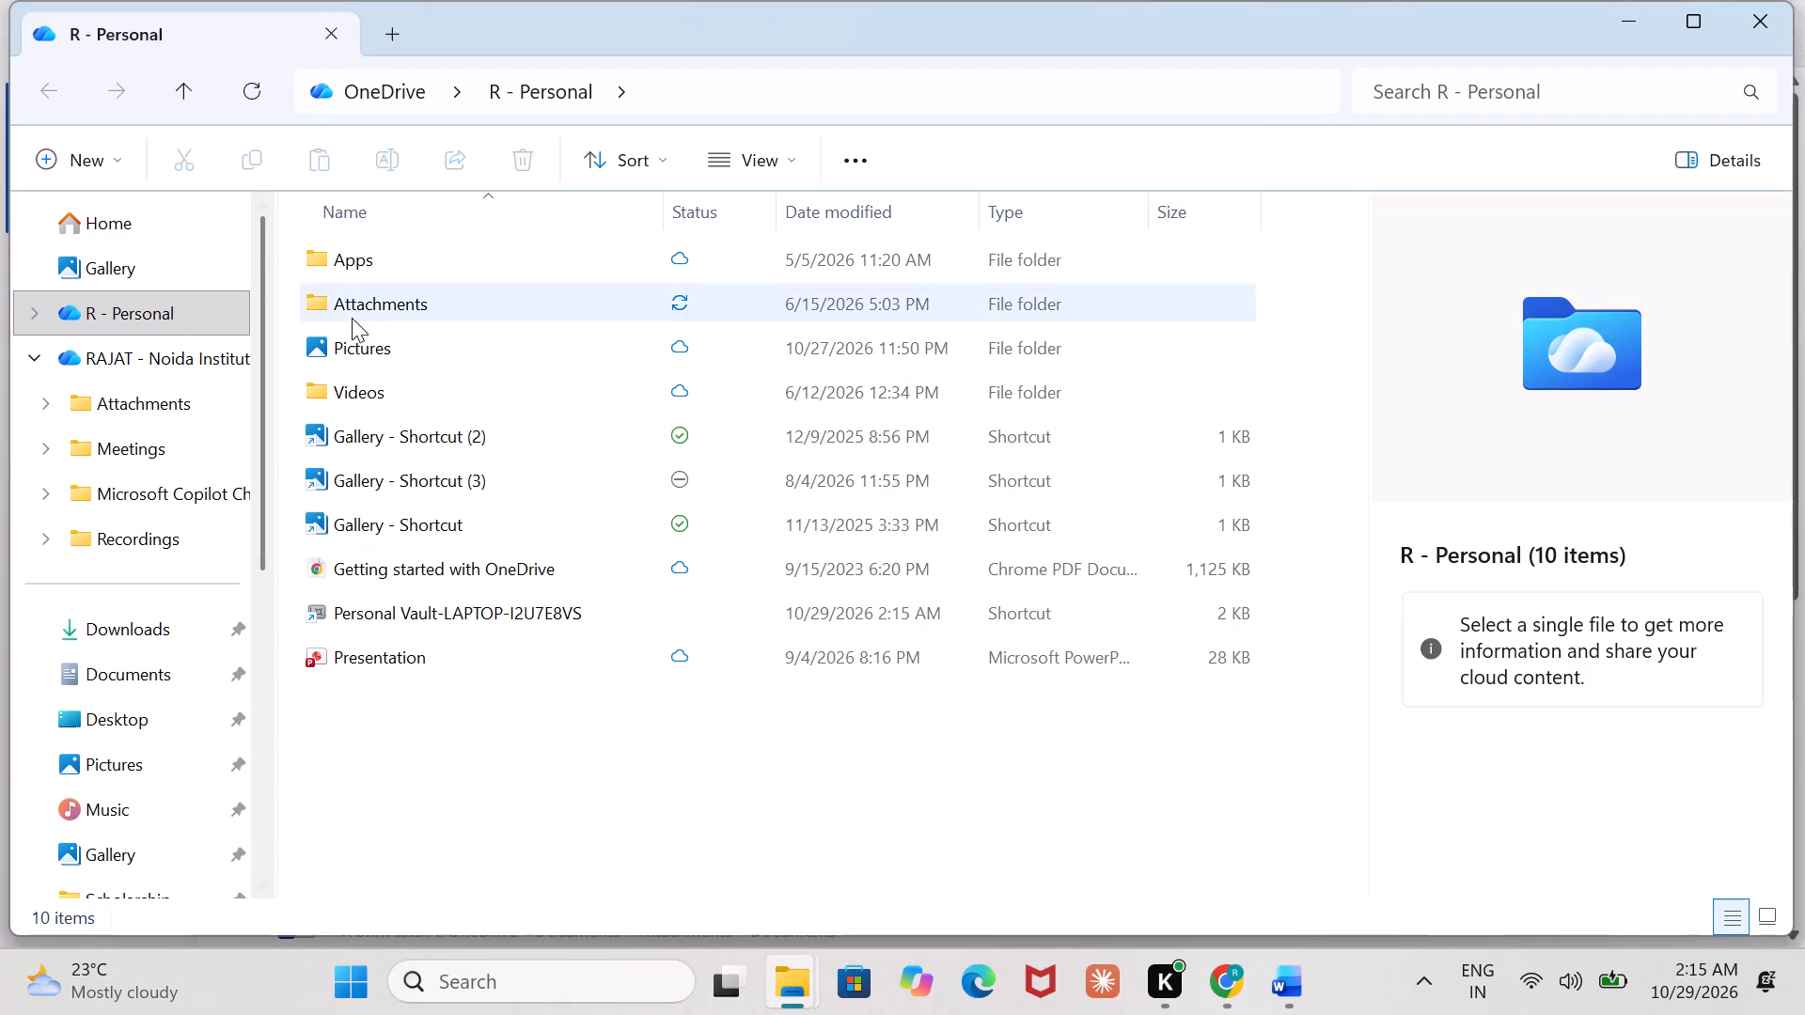
Open the Documents folder inside Attachments in the personal OneDrive.
drag(370, 324, 385, 306)
click(385, 306)
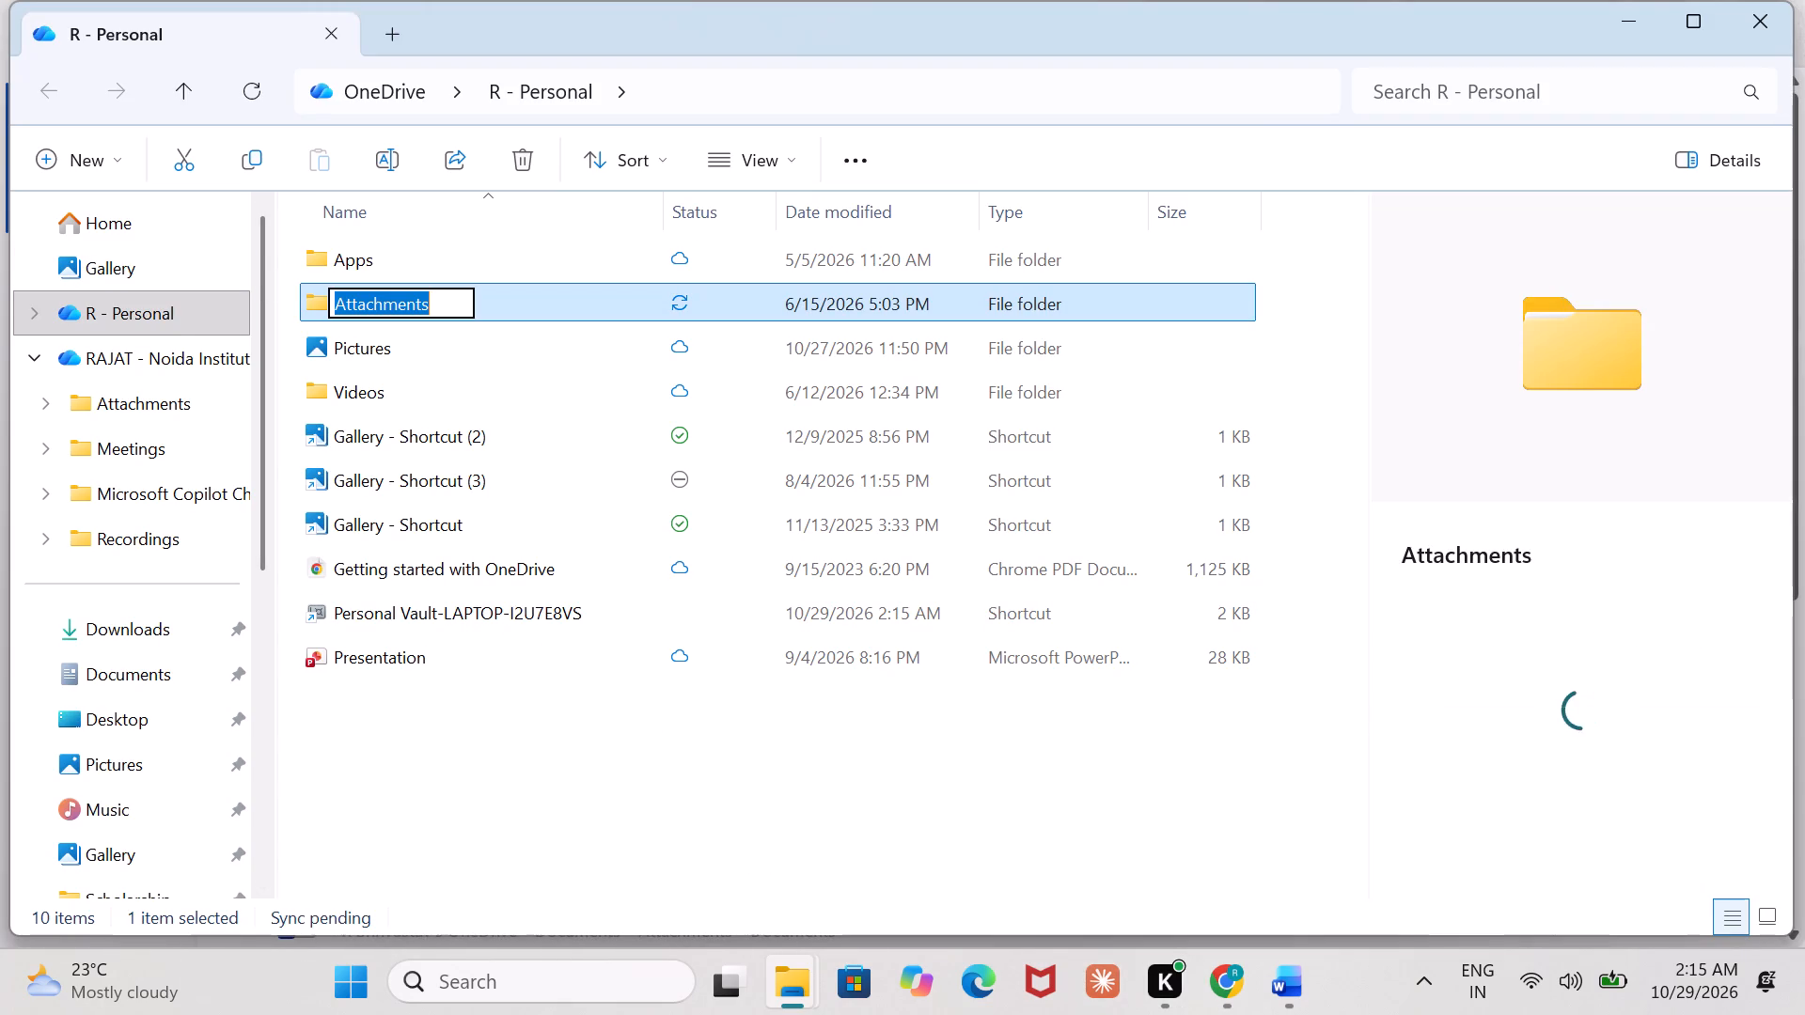
click(633, 291)
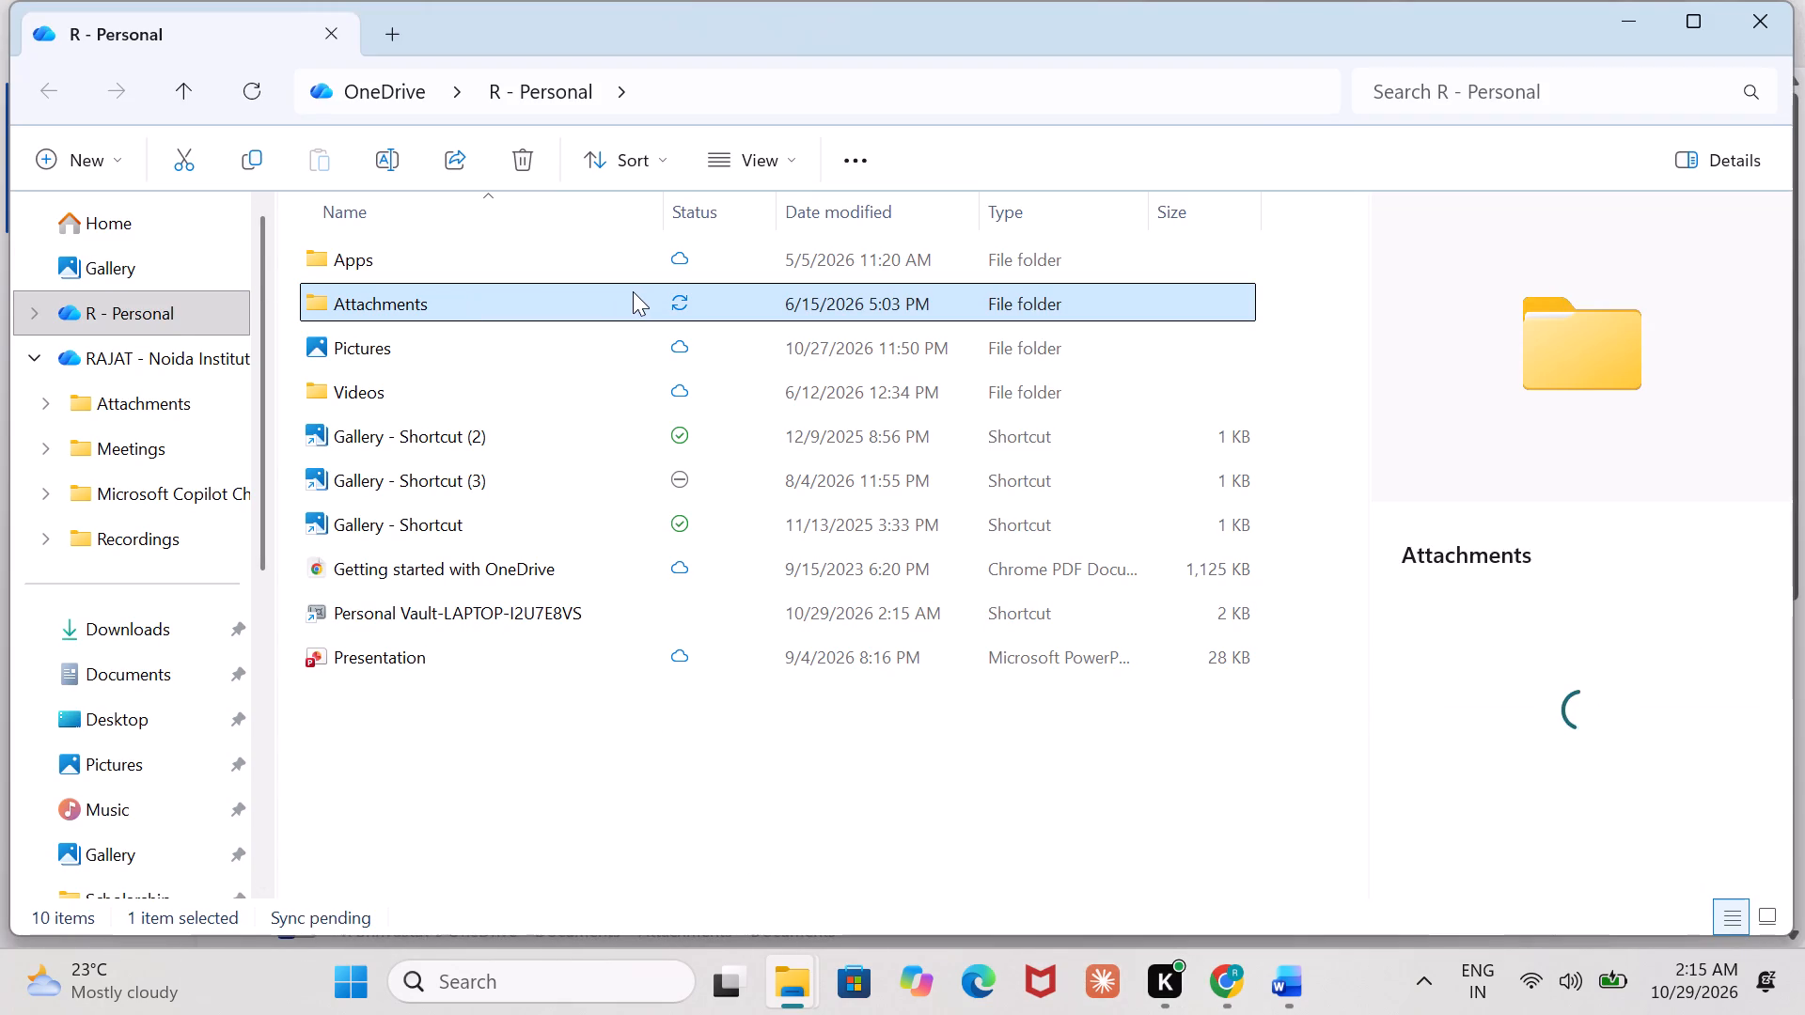
double_click(633, 291)
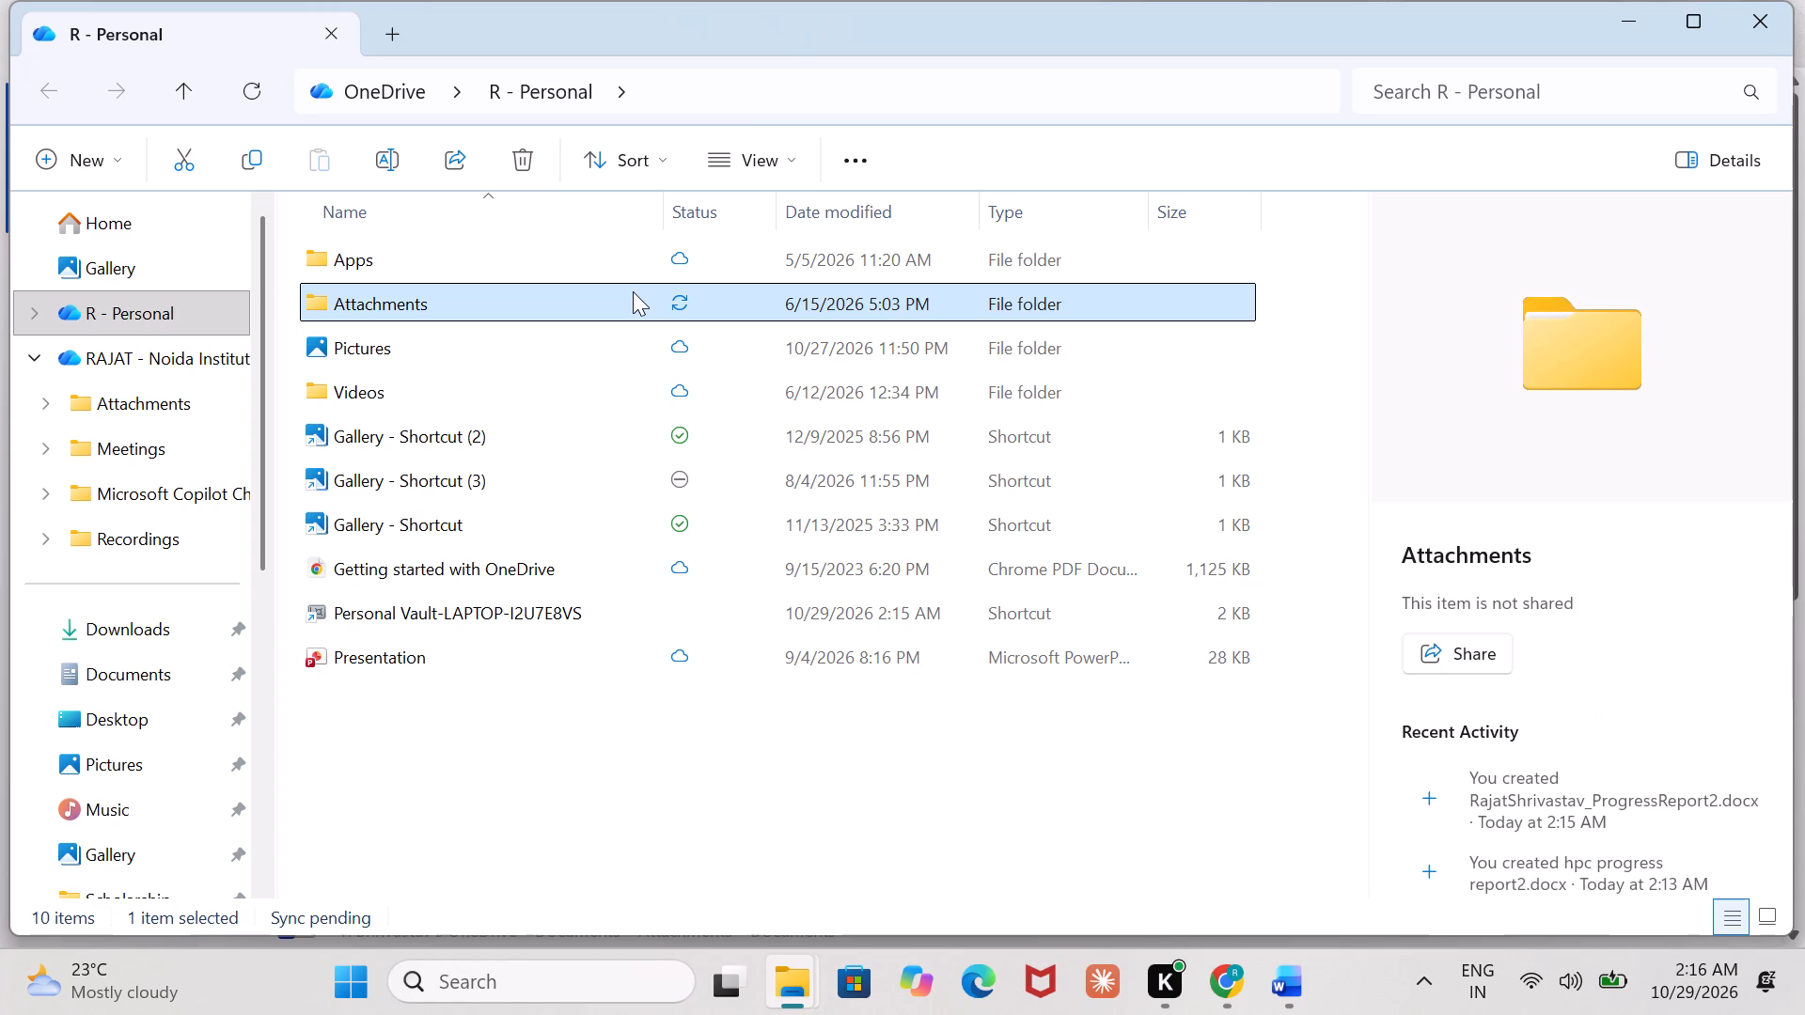
double_click(638, 310)
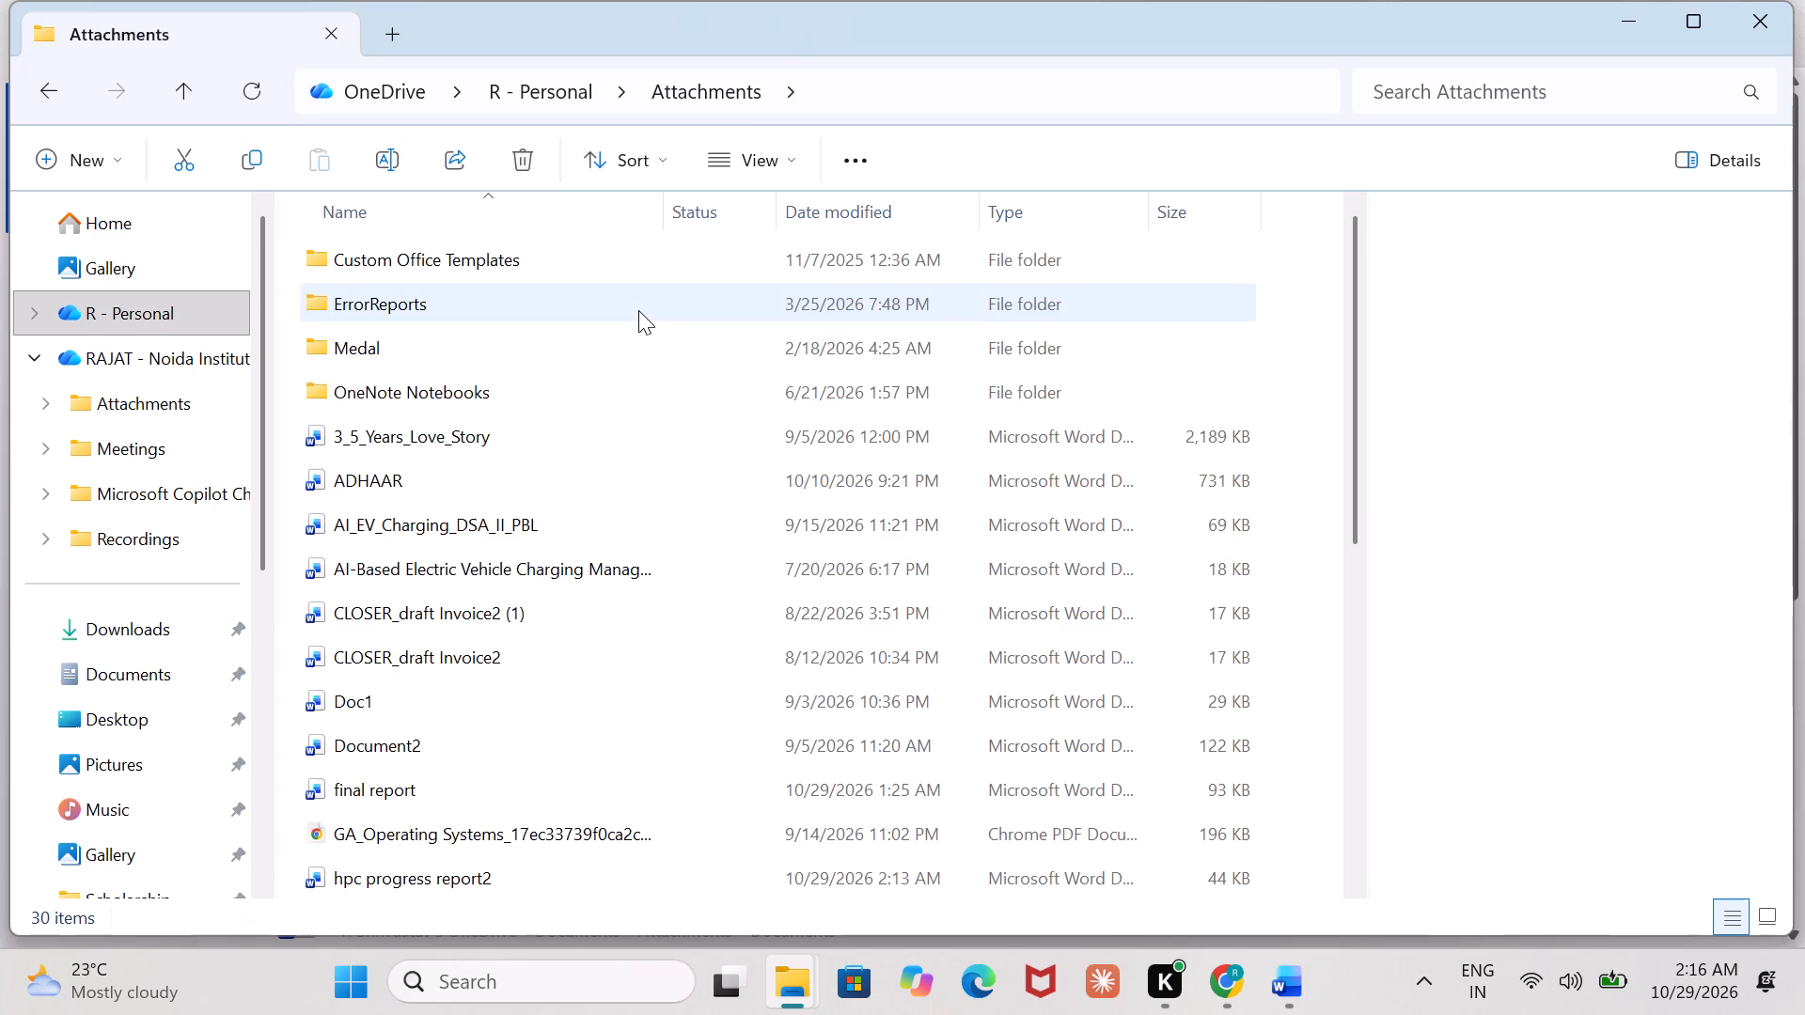
Open HPC_Final_report from the Documents folder, skim it through to the Appendix, and close it.
scroll(615, 617, down, 1)
scroll(613, 694, down, 1)
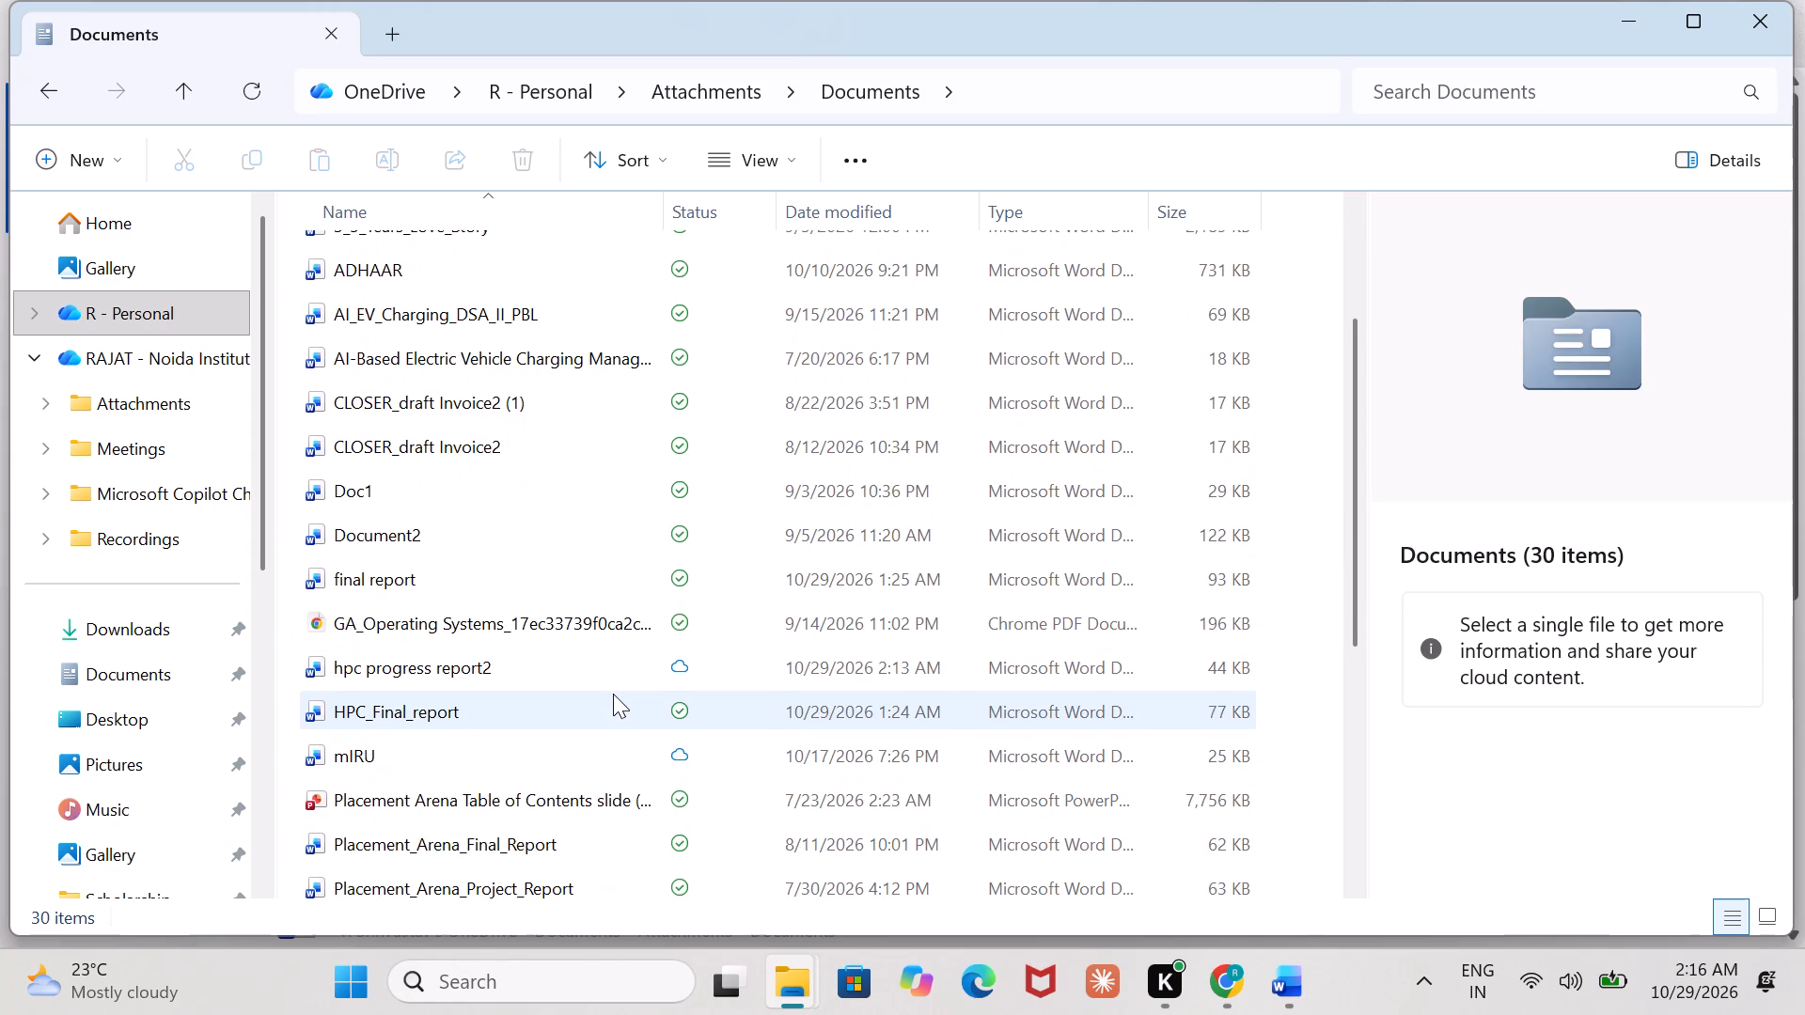
double_click(611, 697)
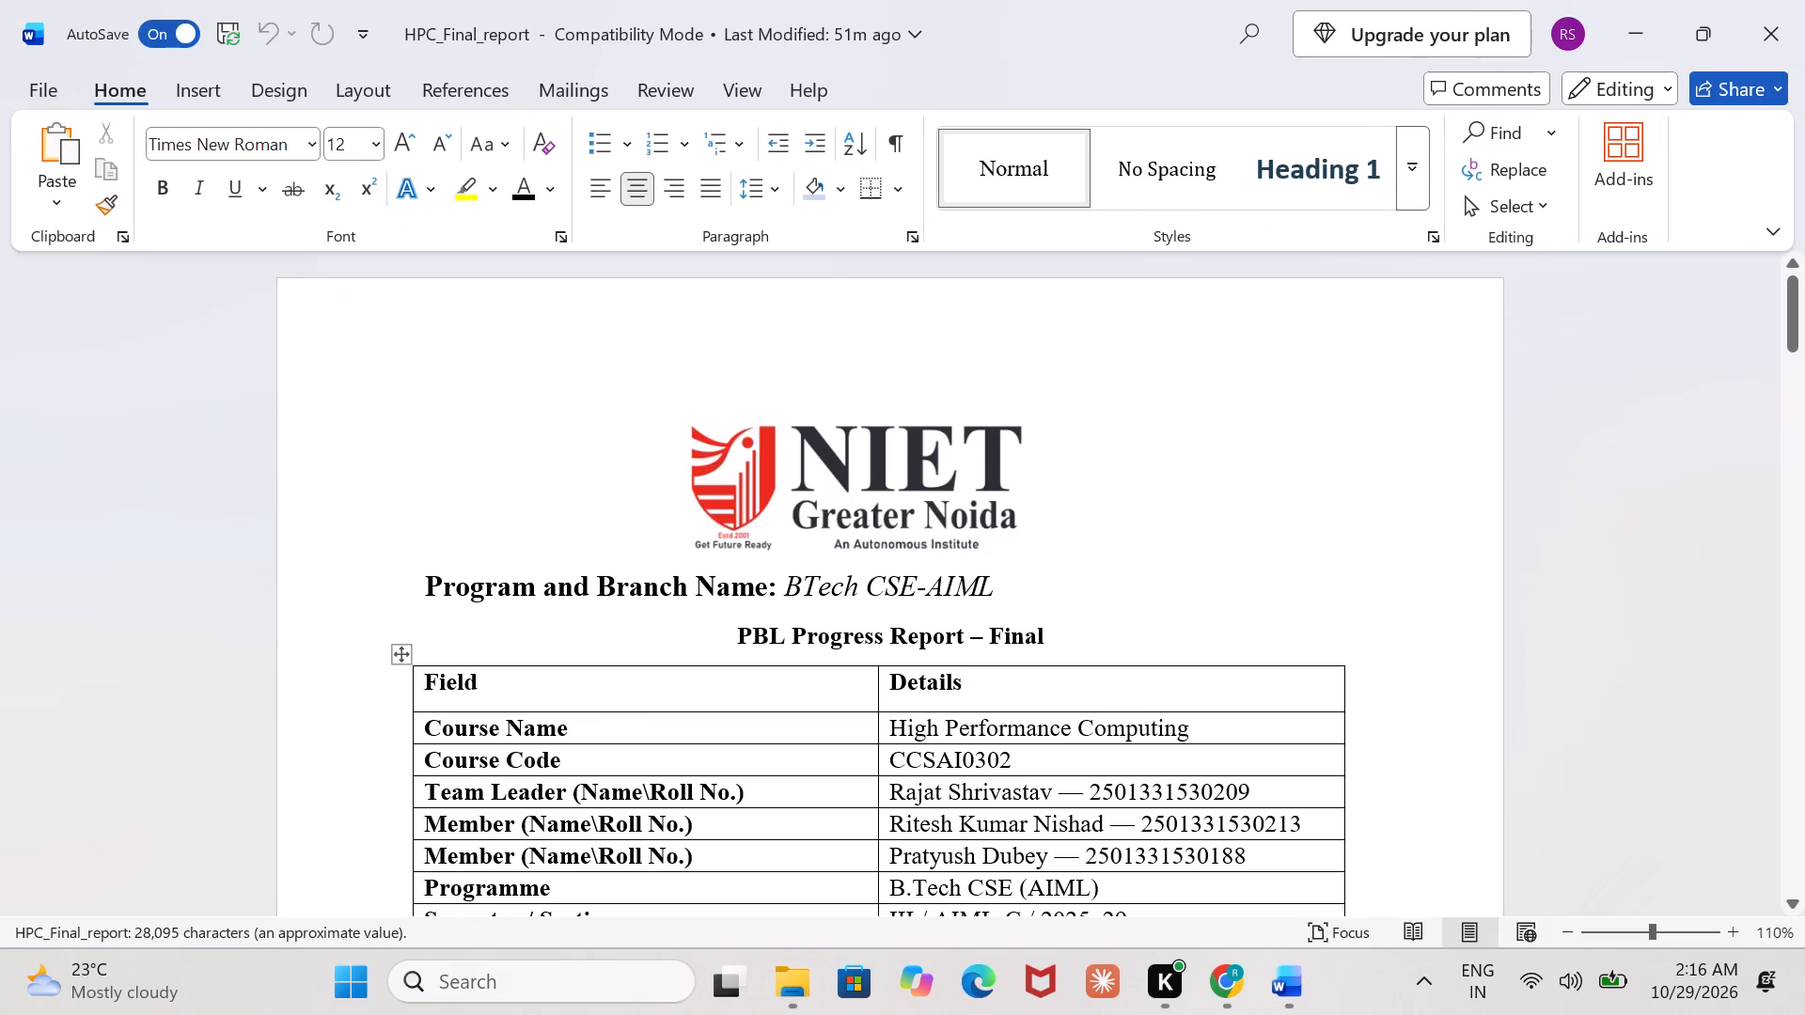
scroll(642, 681, down, 3)
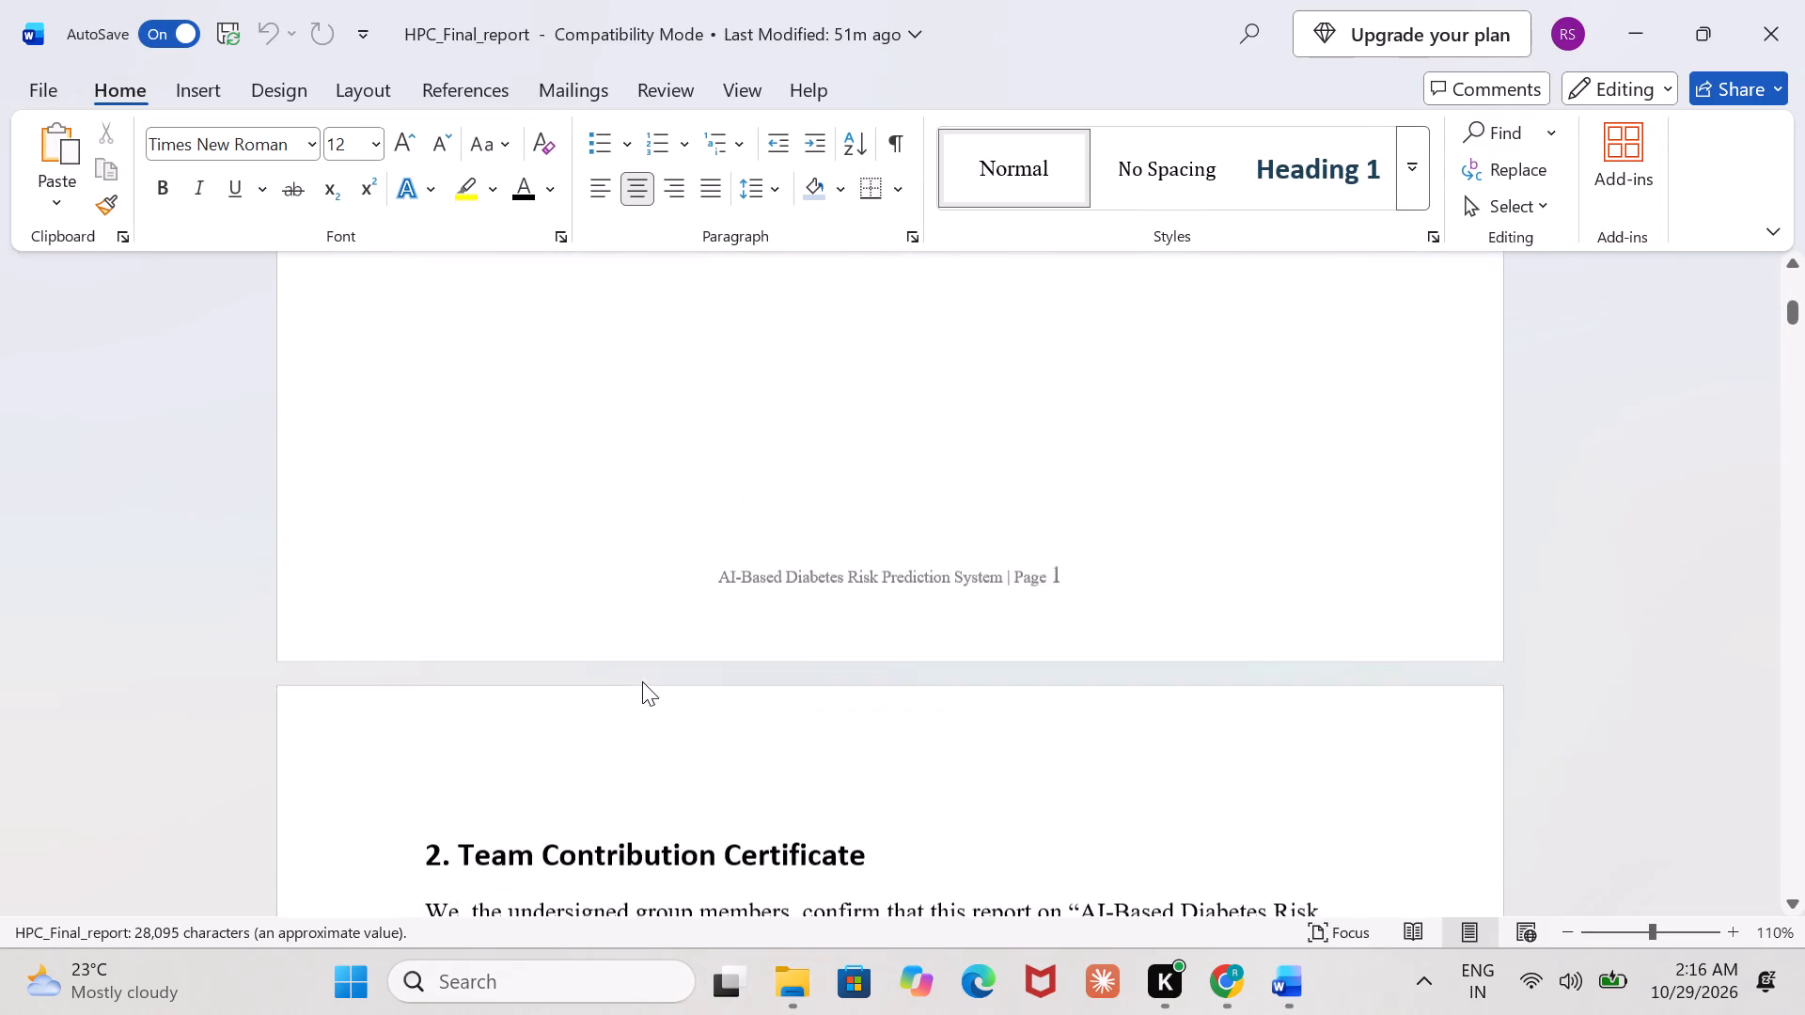
scroll(642, 681, down, 10)
scroll(642, 681, left, 1)
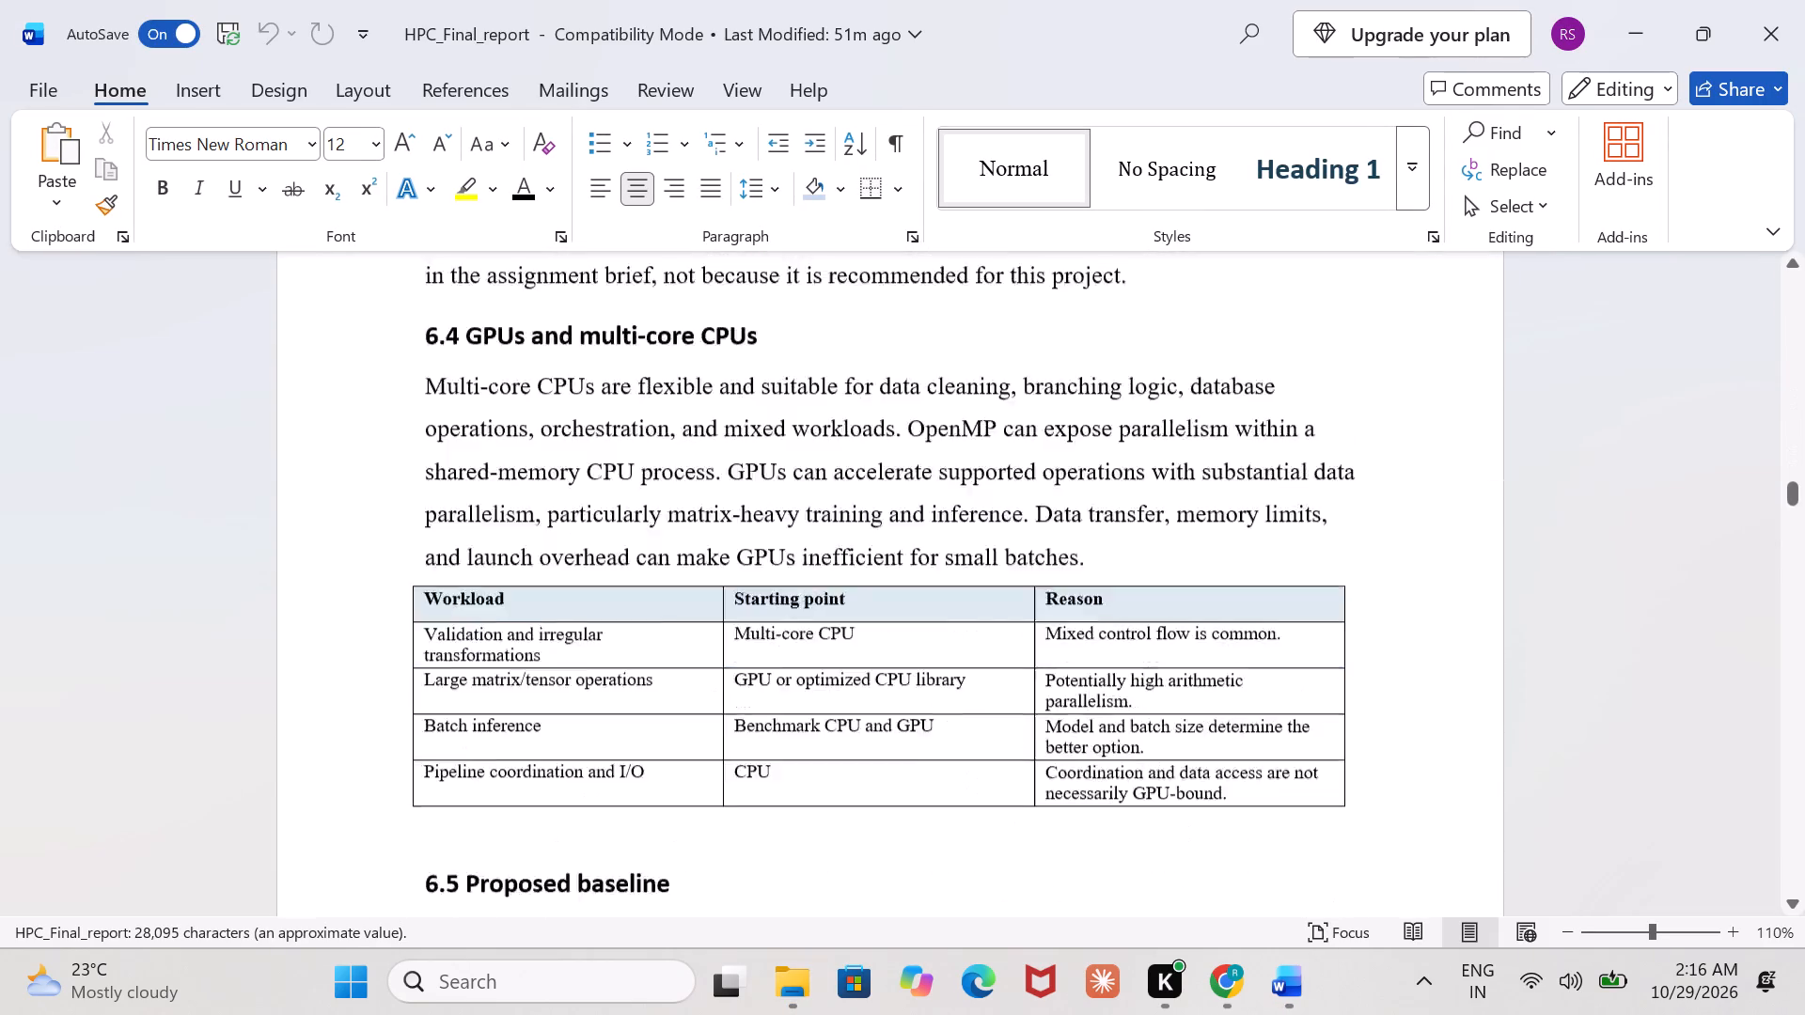
scroll(642, 681, down, 10)
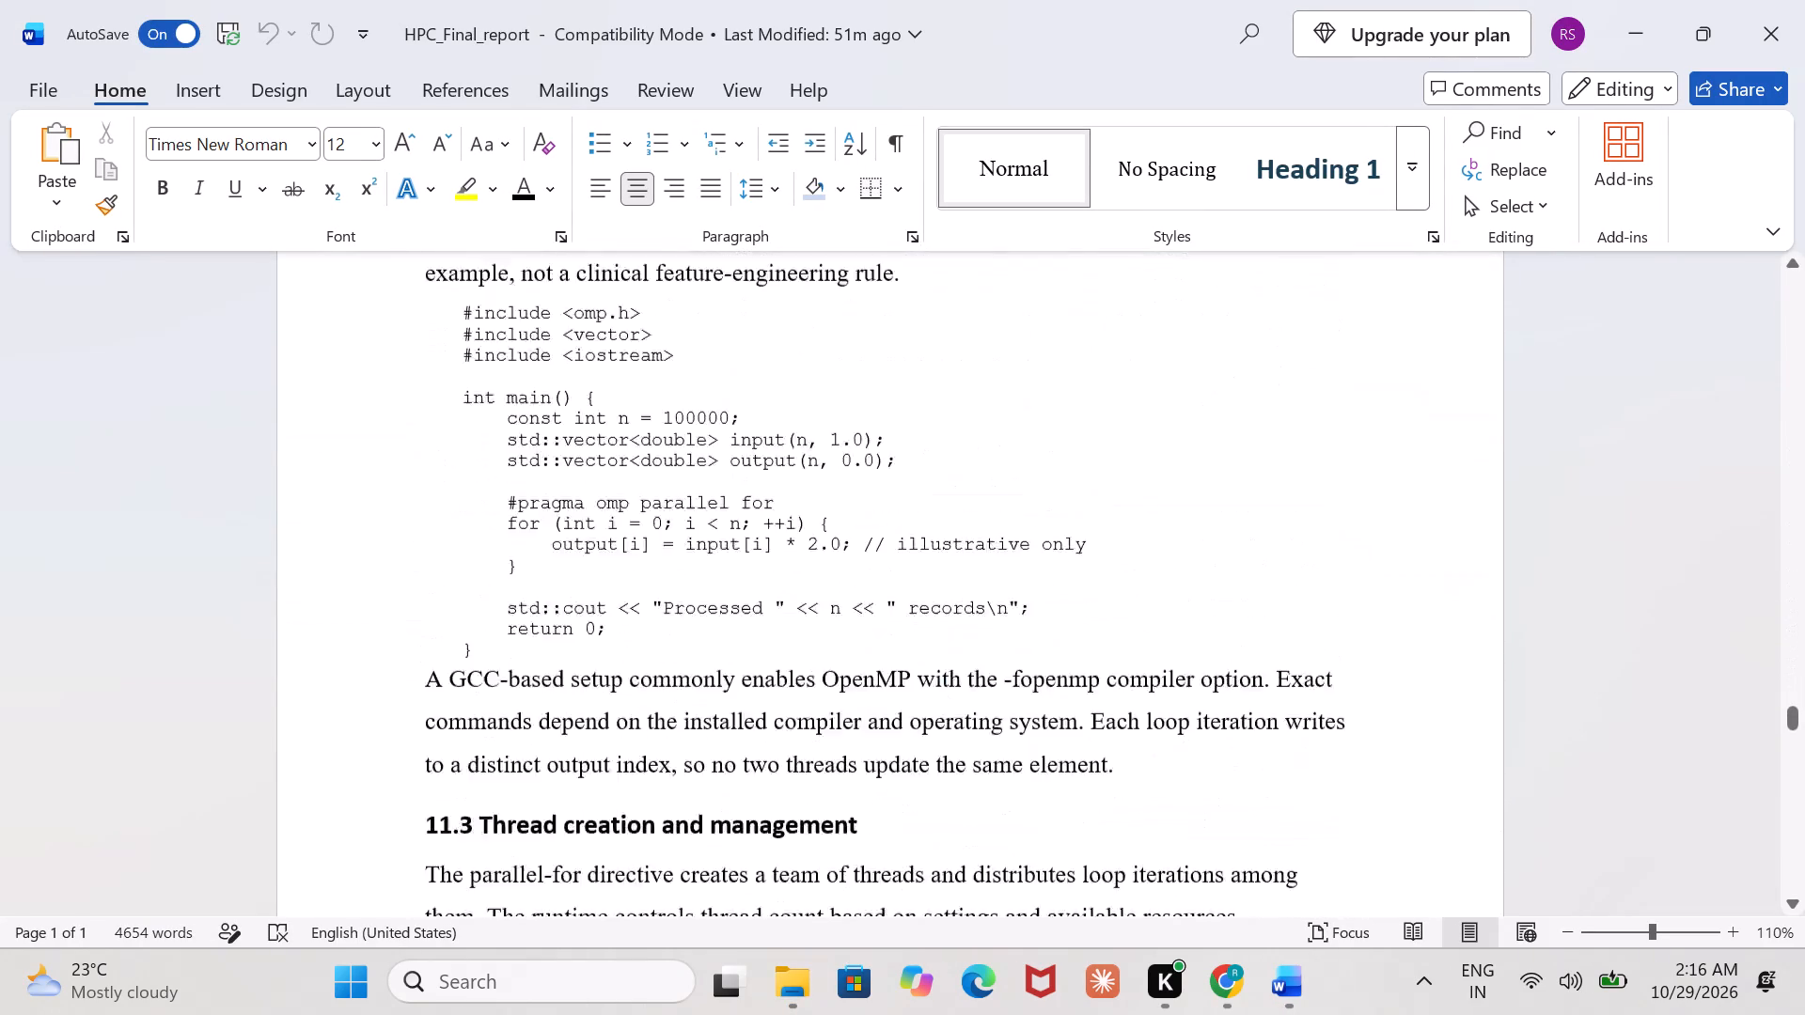
scroll(642, 681, down, 2)
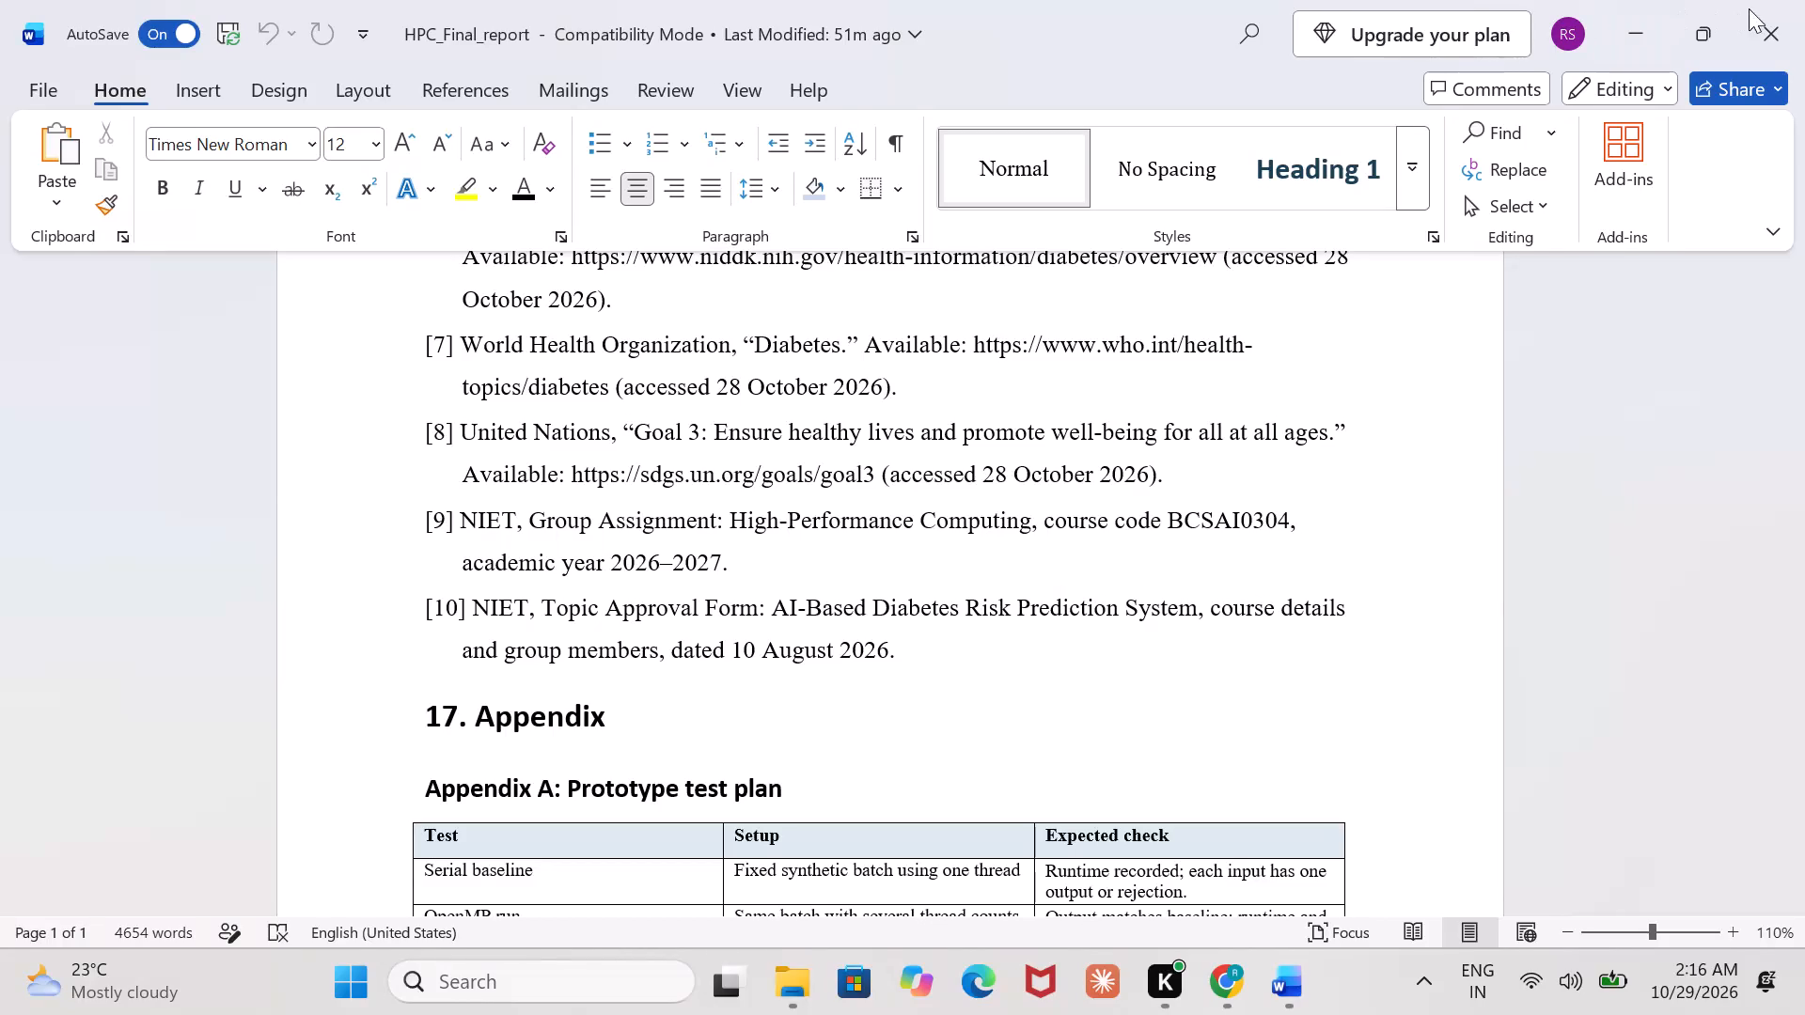
click(1758, 8)
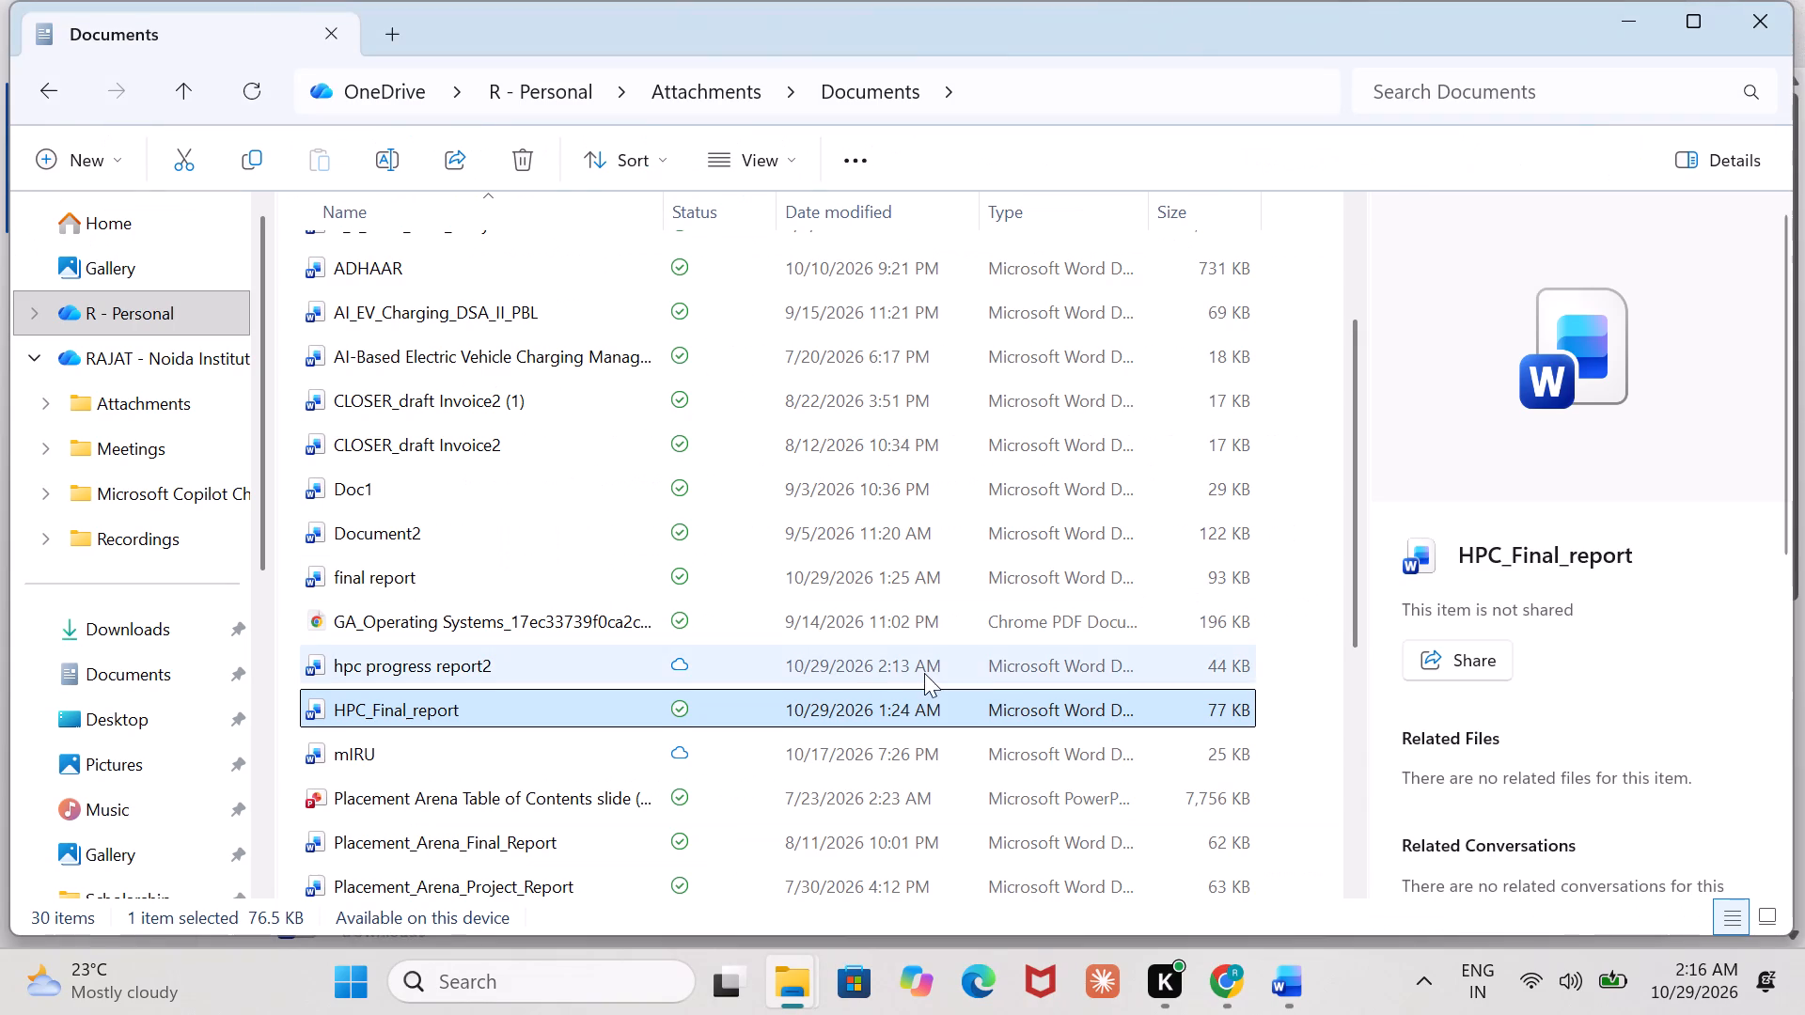
Find and select hpc progress report2 in the Documents folder and bring up its file actions.
scroll(924, 673, down, 3)
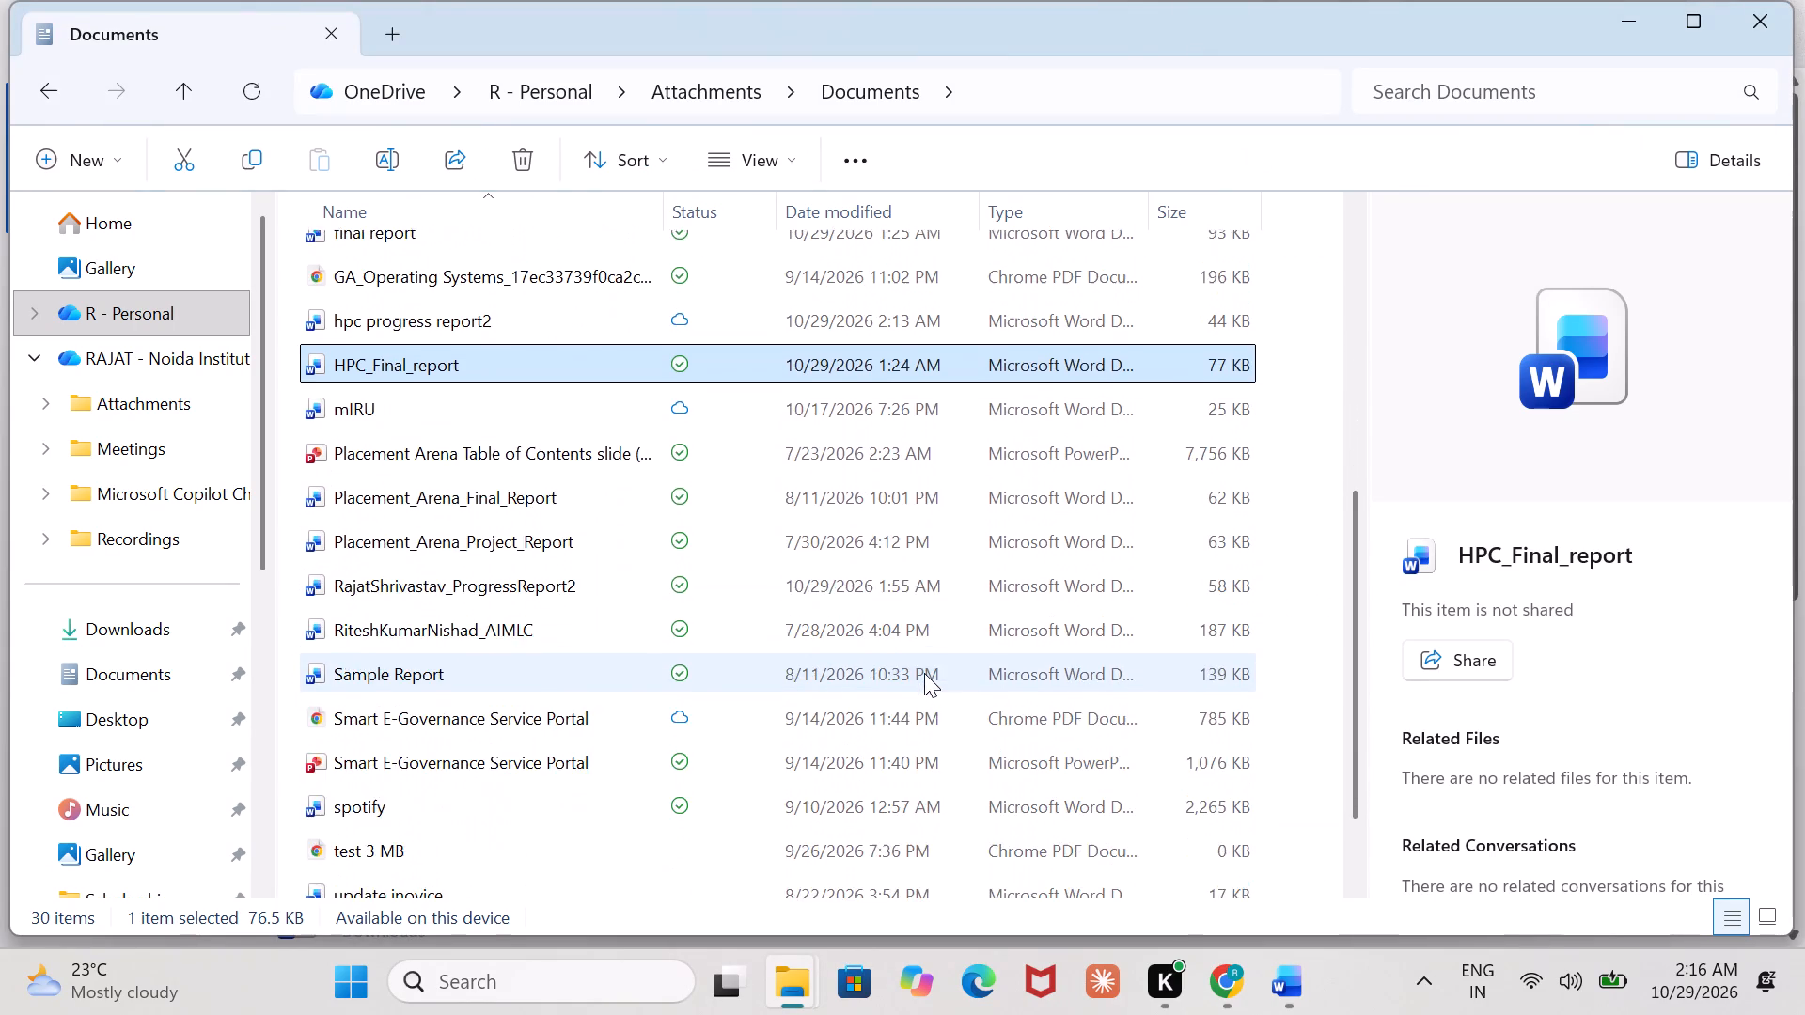
scroll(924, 673, down, 1)
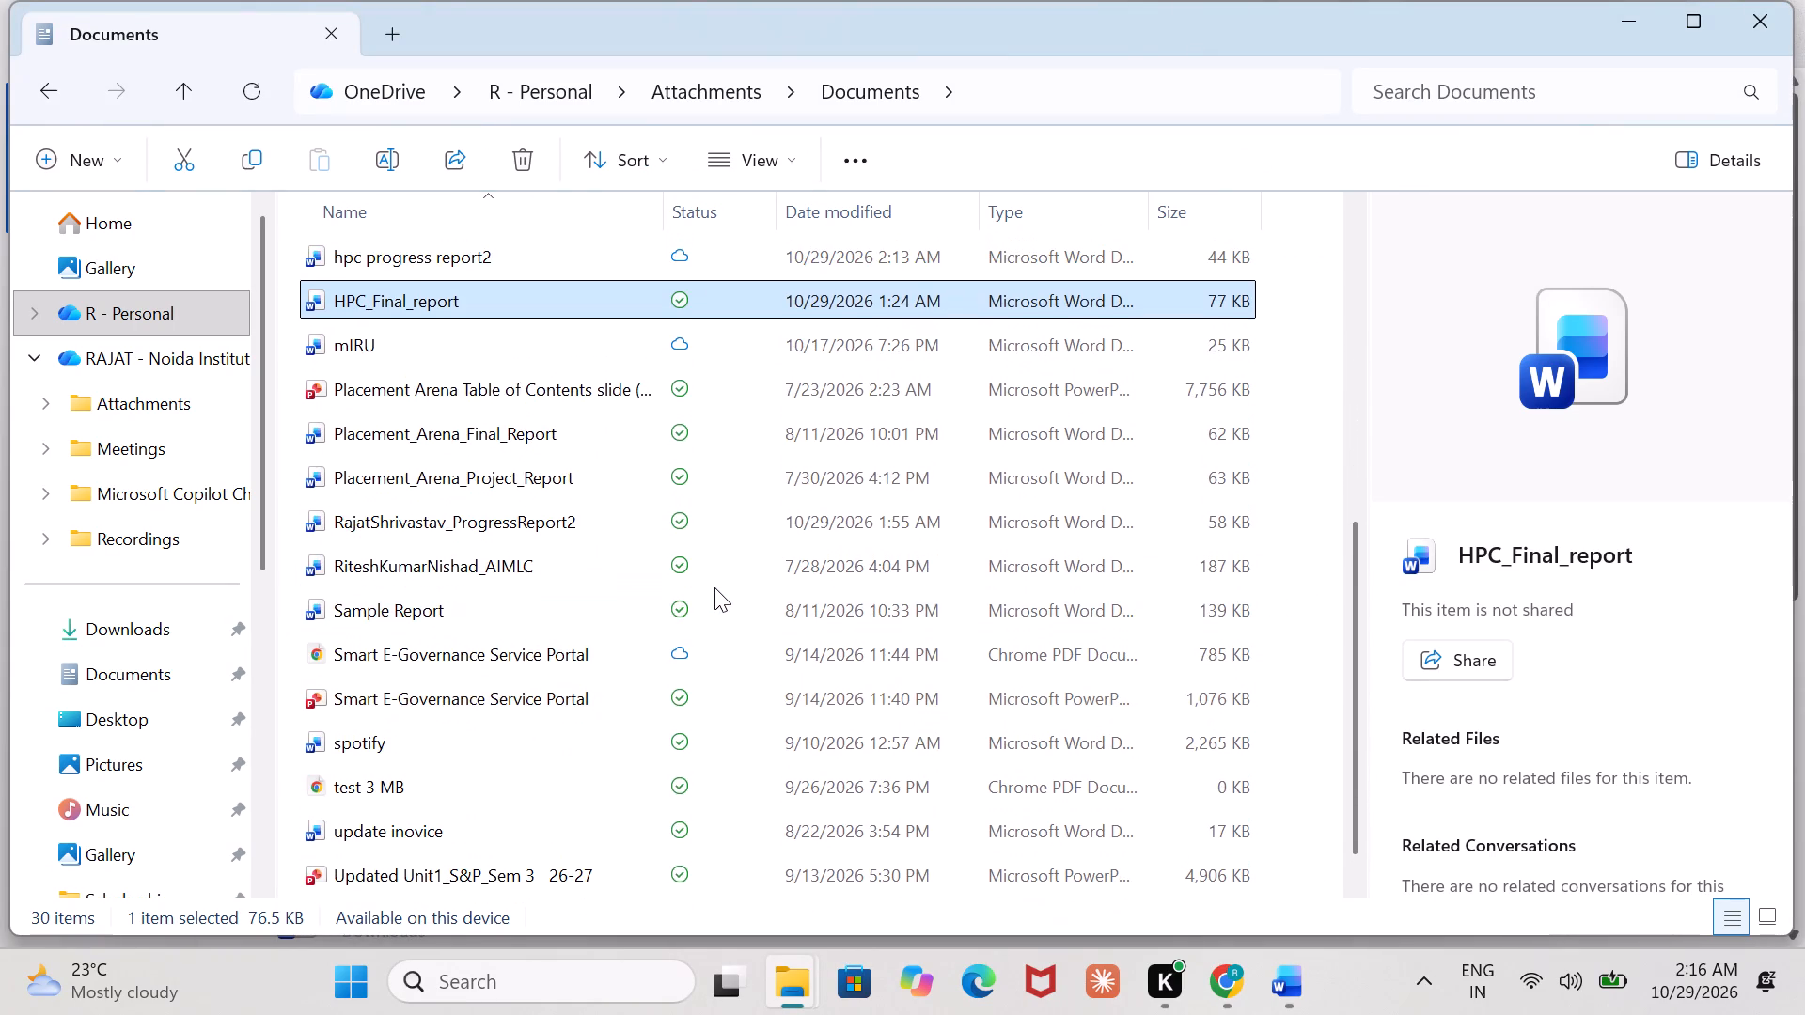
scroll(714, 587, up, 2)
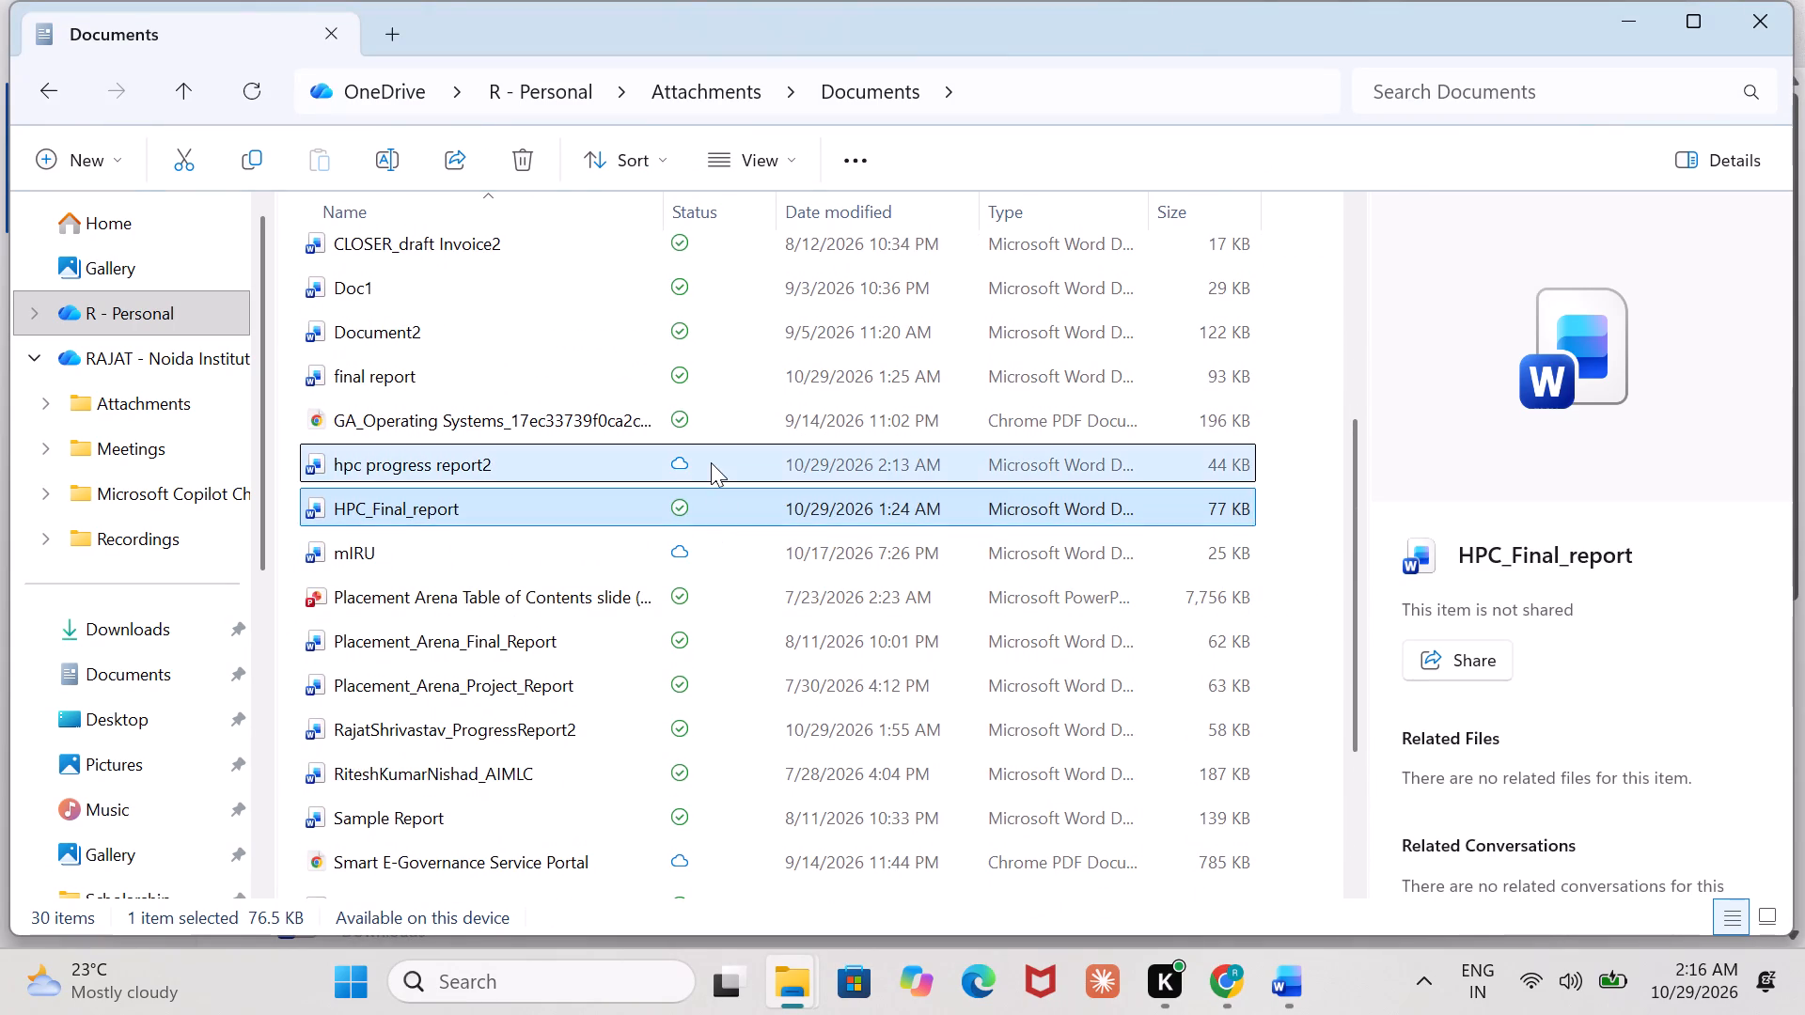
click(711, 462)
right_click(711, 462)
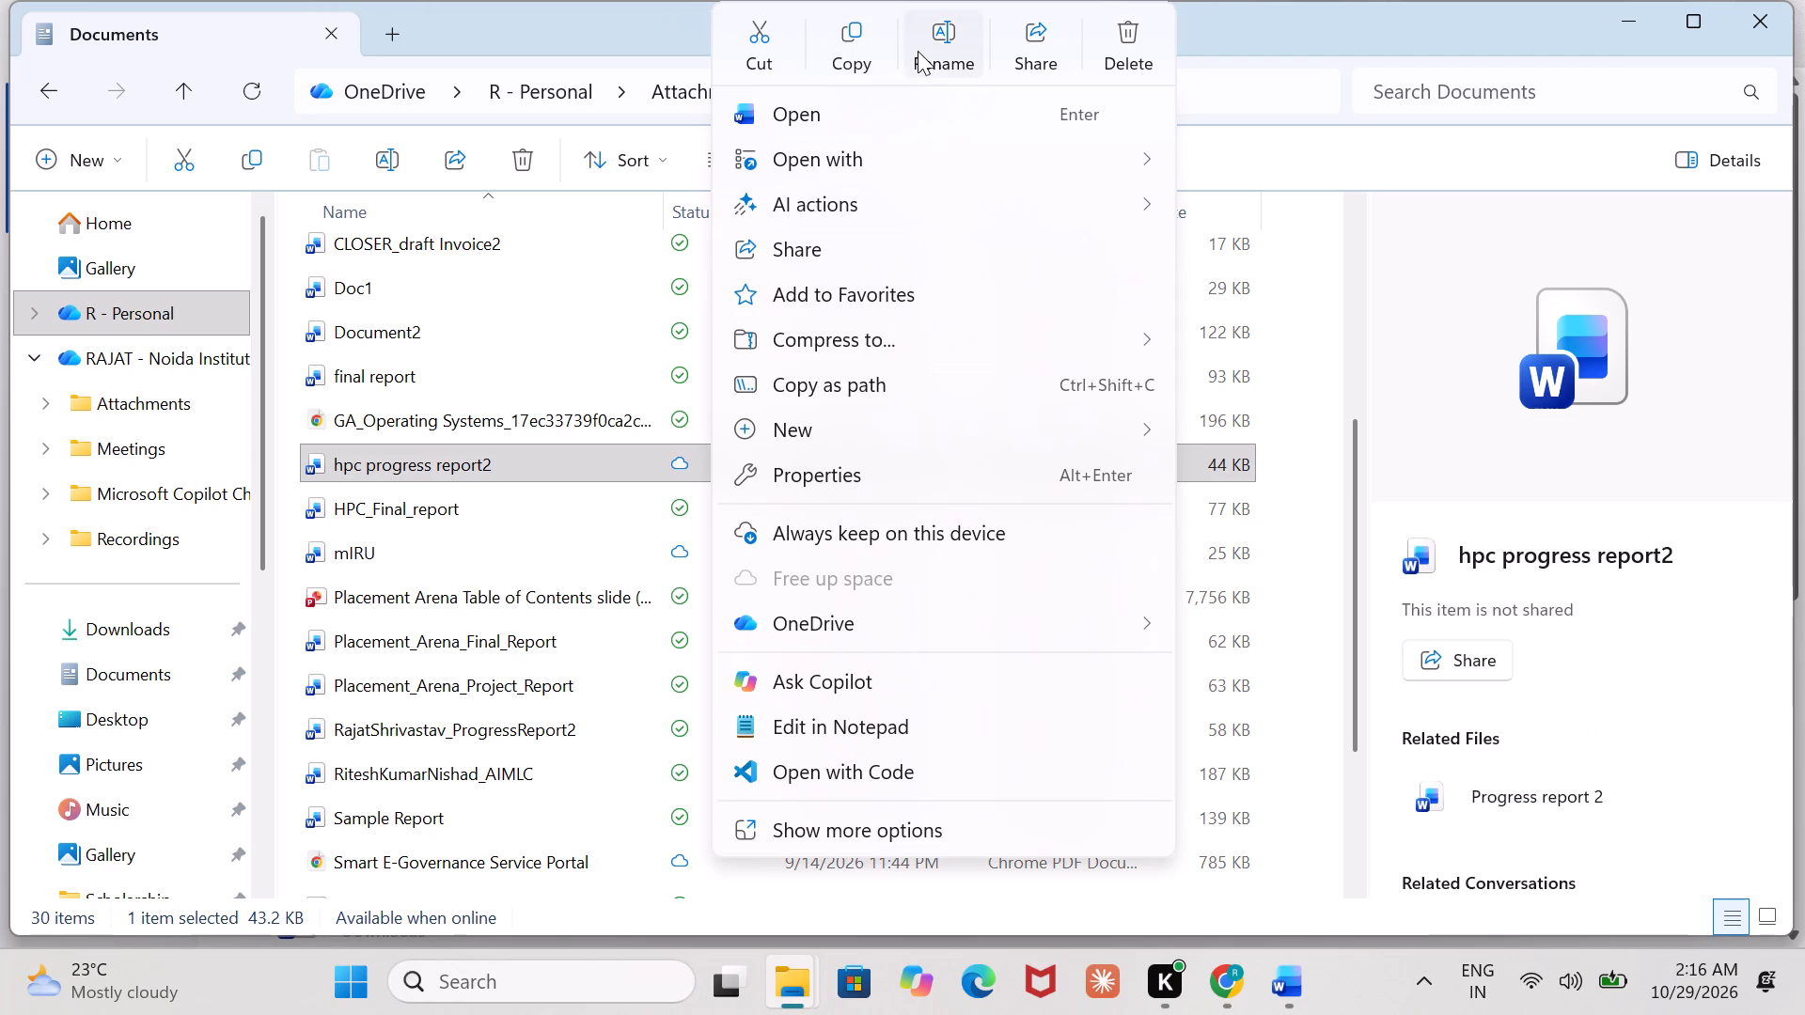
Rename the hpc progress report2 file as Group40_ProgressReport2.
click(918, 51)
key(BackSpace)
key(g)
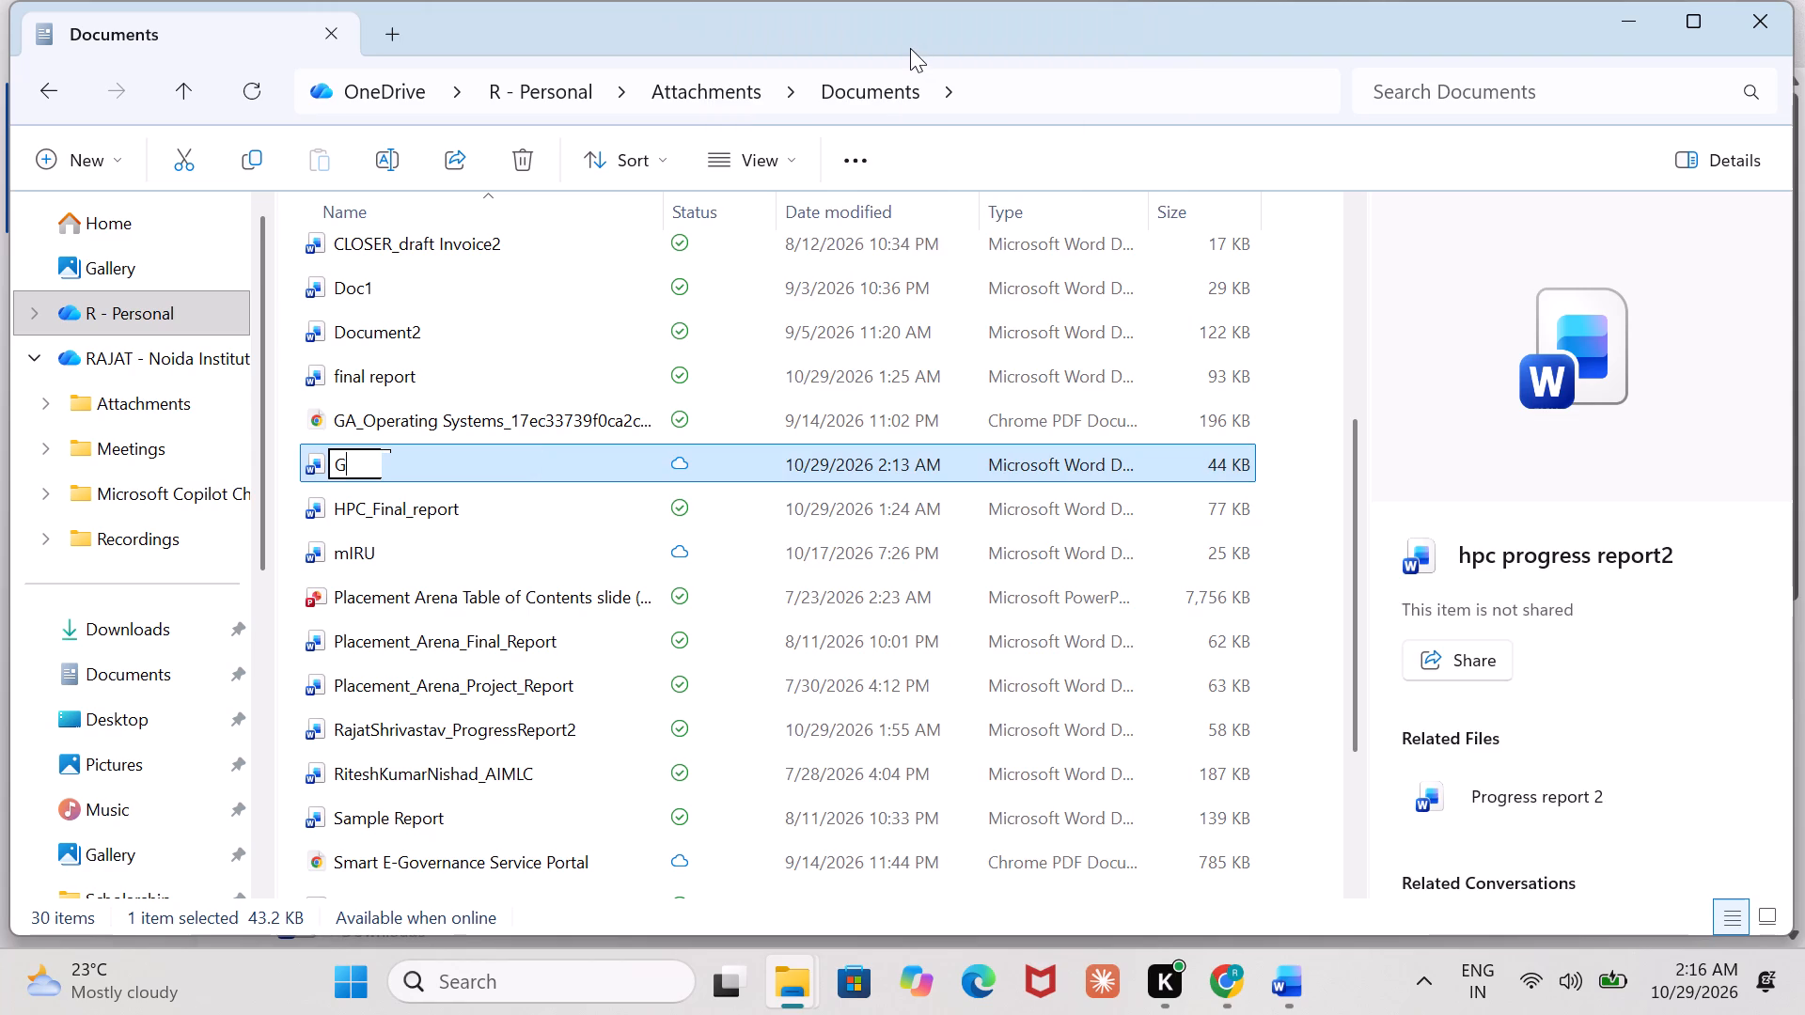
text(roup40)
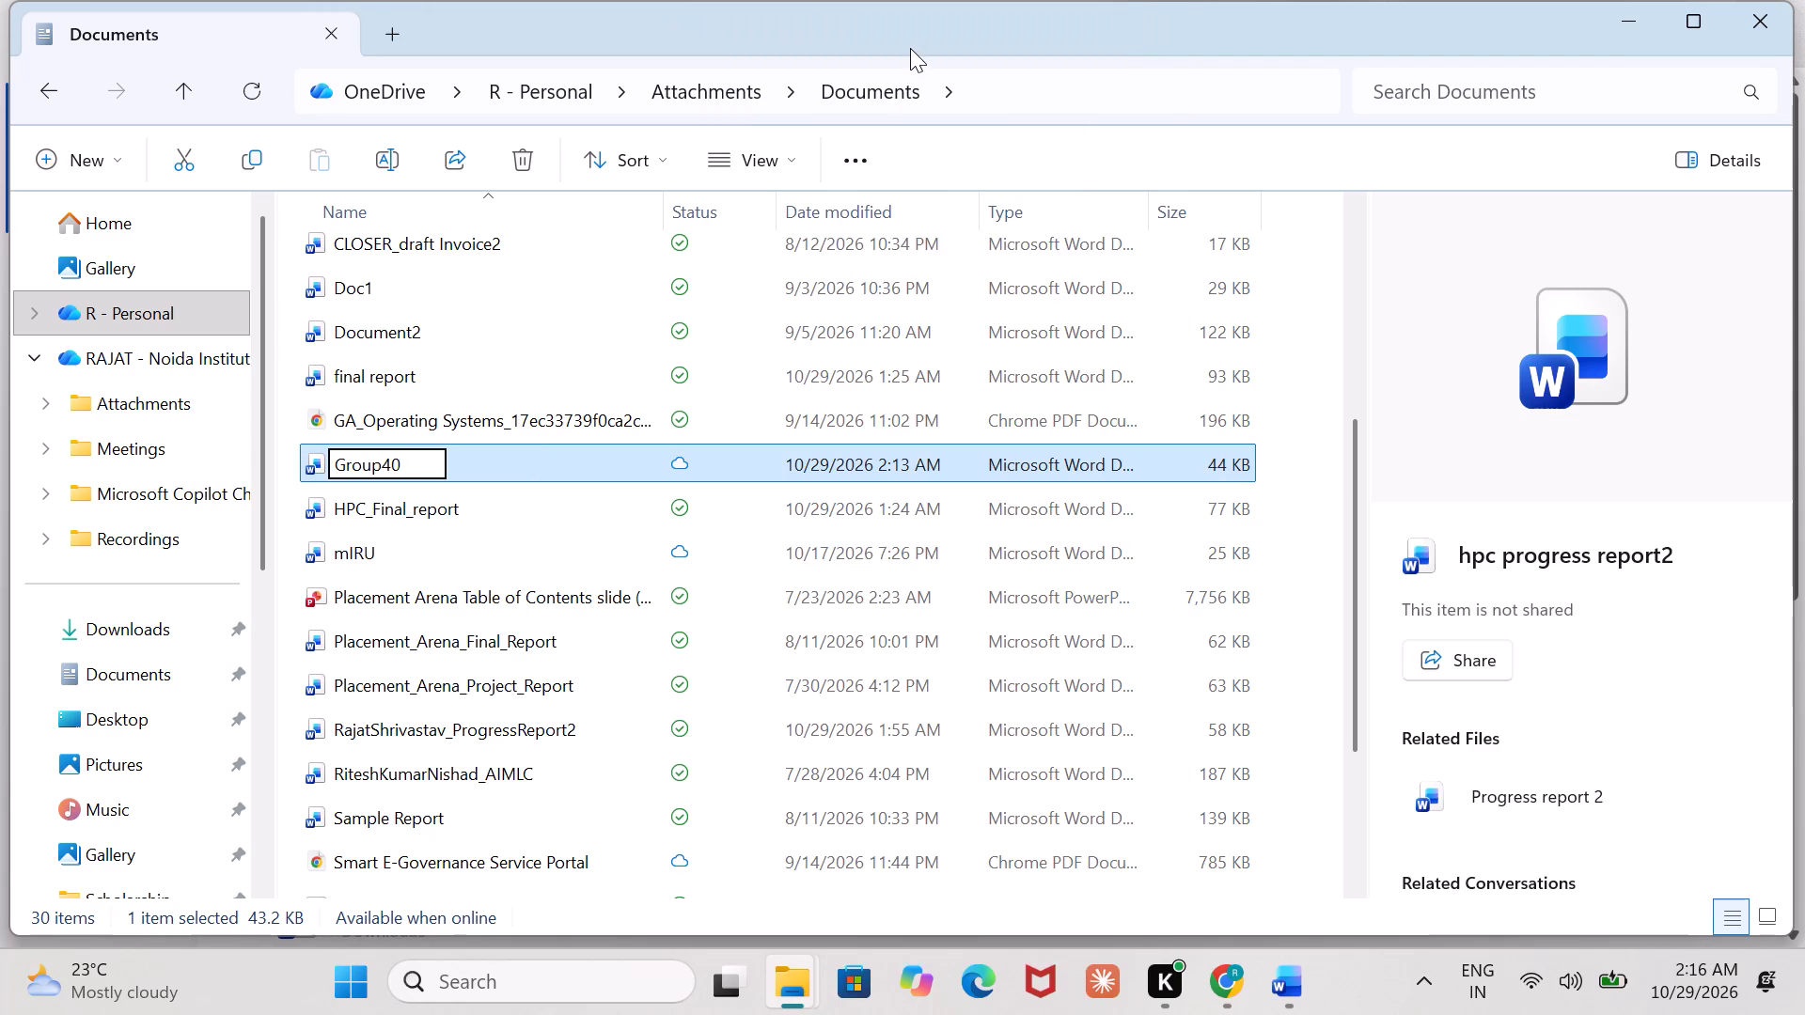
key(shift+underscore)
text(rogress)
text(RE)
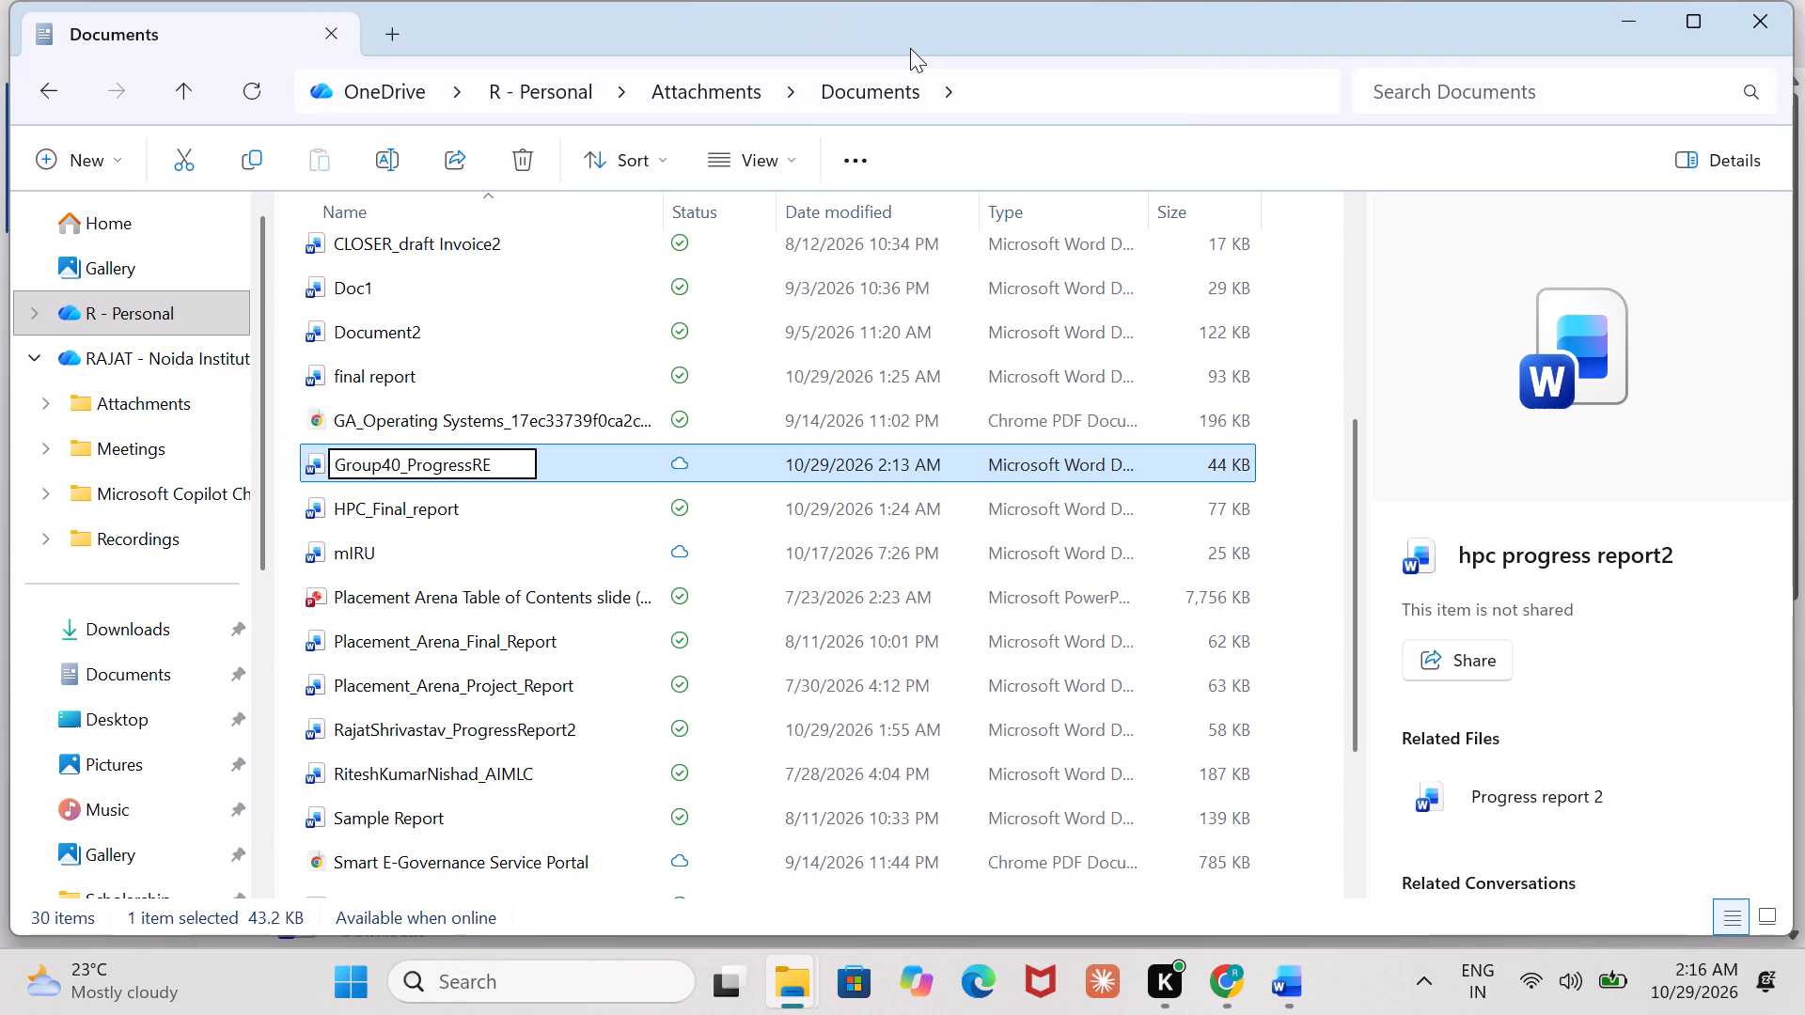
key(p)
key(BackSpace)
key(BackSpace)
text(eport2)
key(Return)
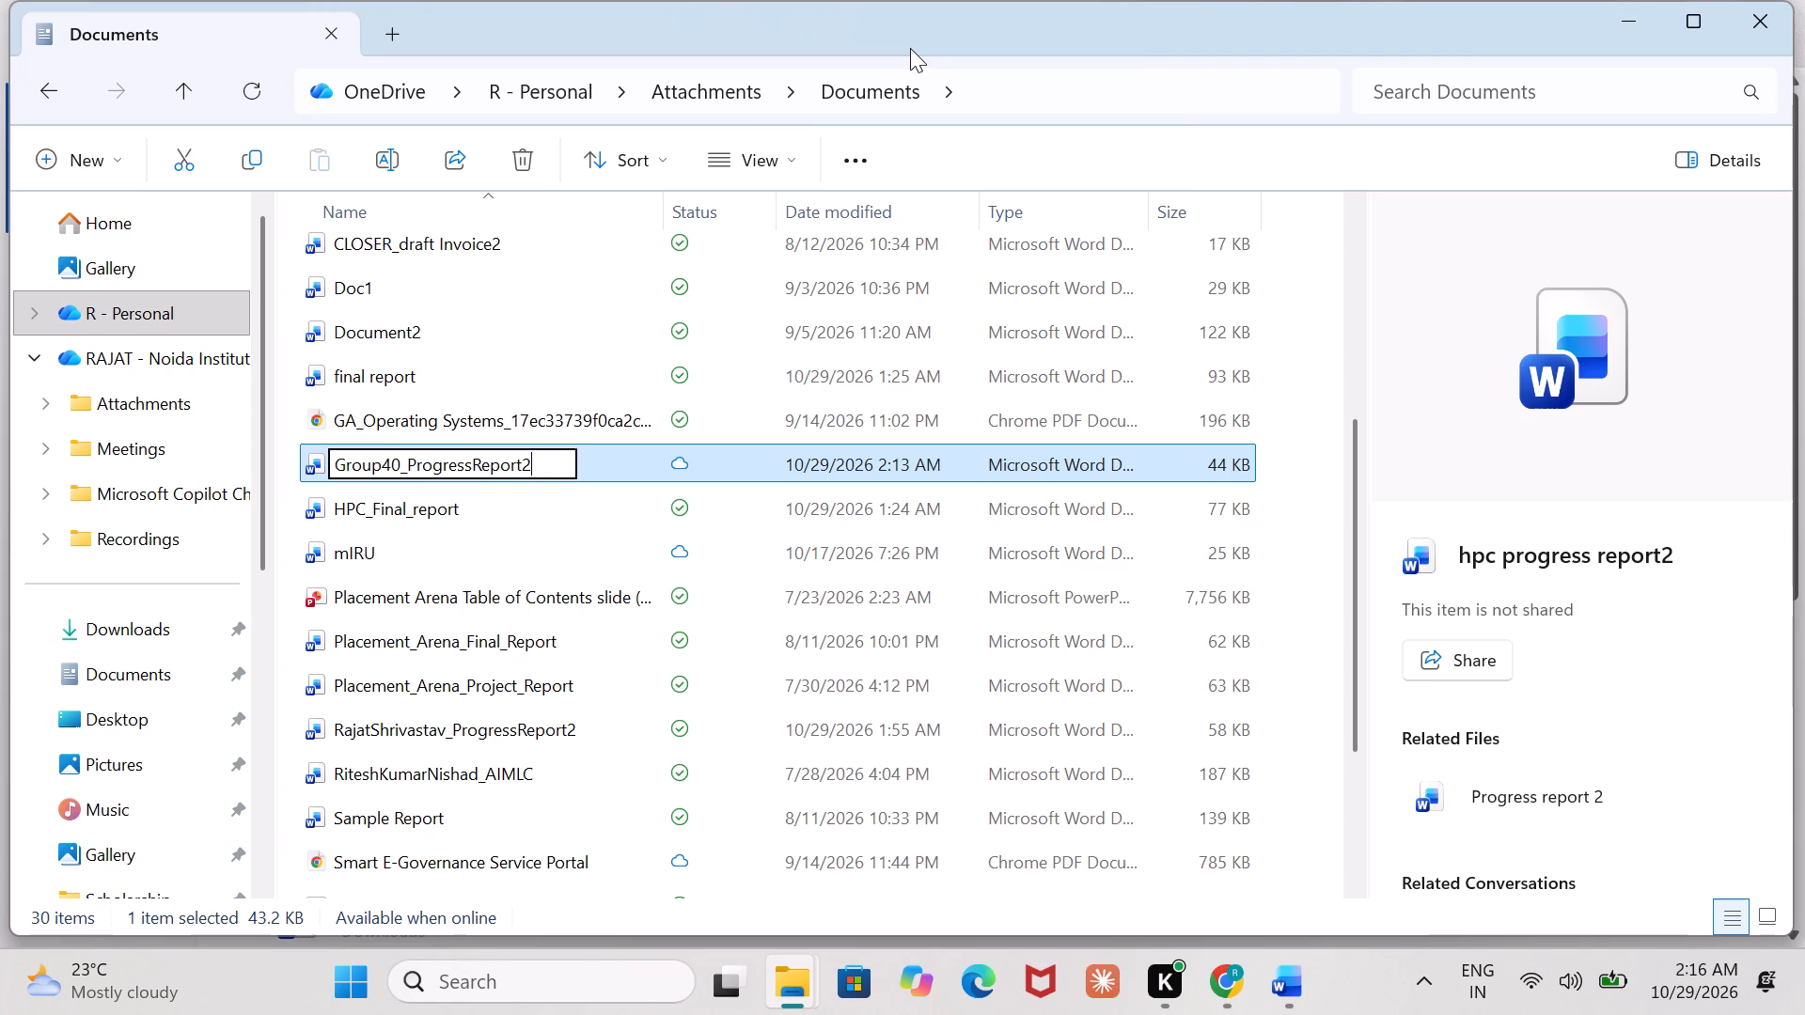
Switch to the WhatsApp file chooser in Chrome and select both Group40_ProgressReport2 and HPC_Final_report to attach to the chat.
click(1232, 963)
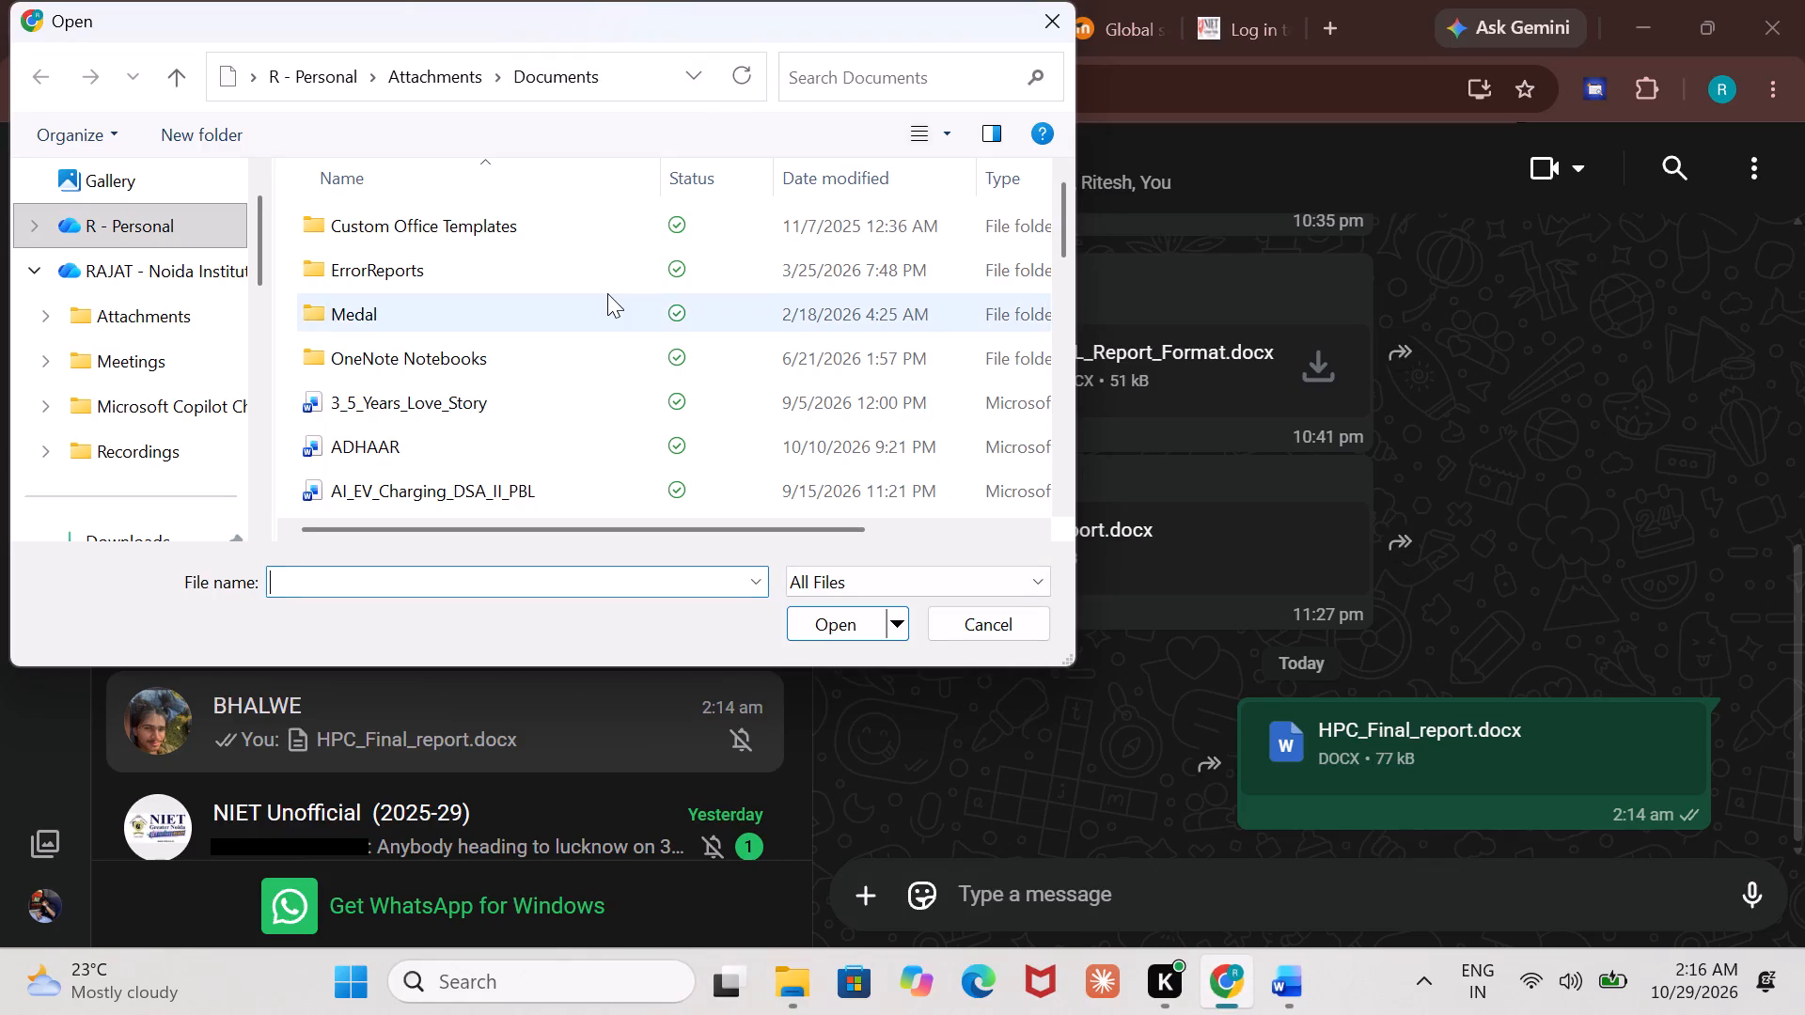
scroll(607, 293, down, 1)
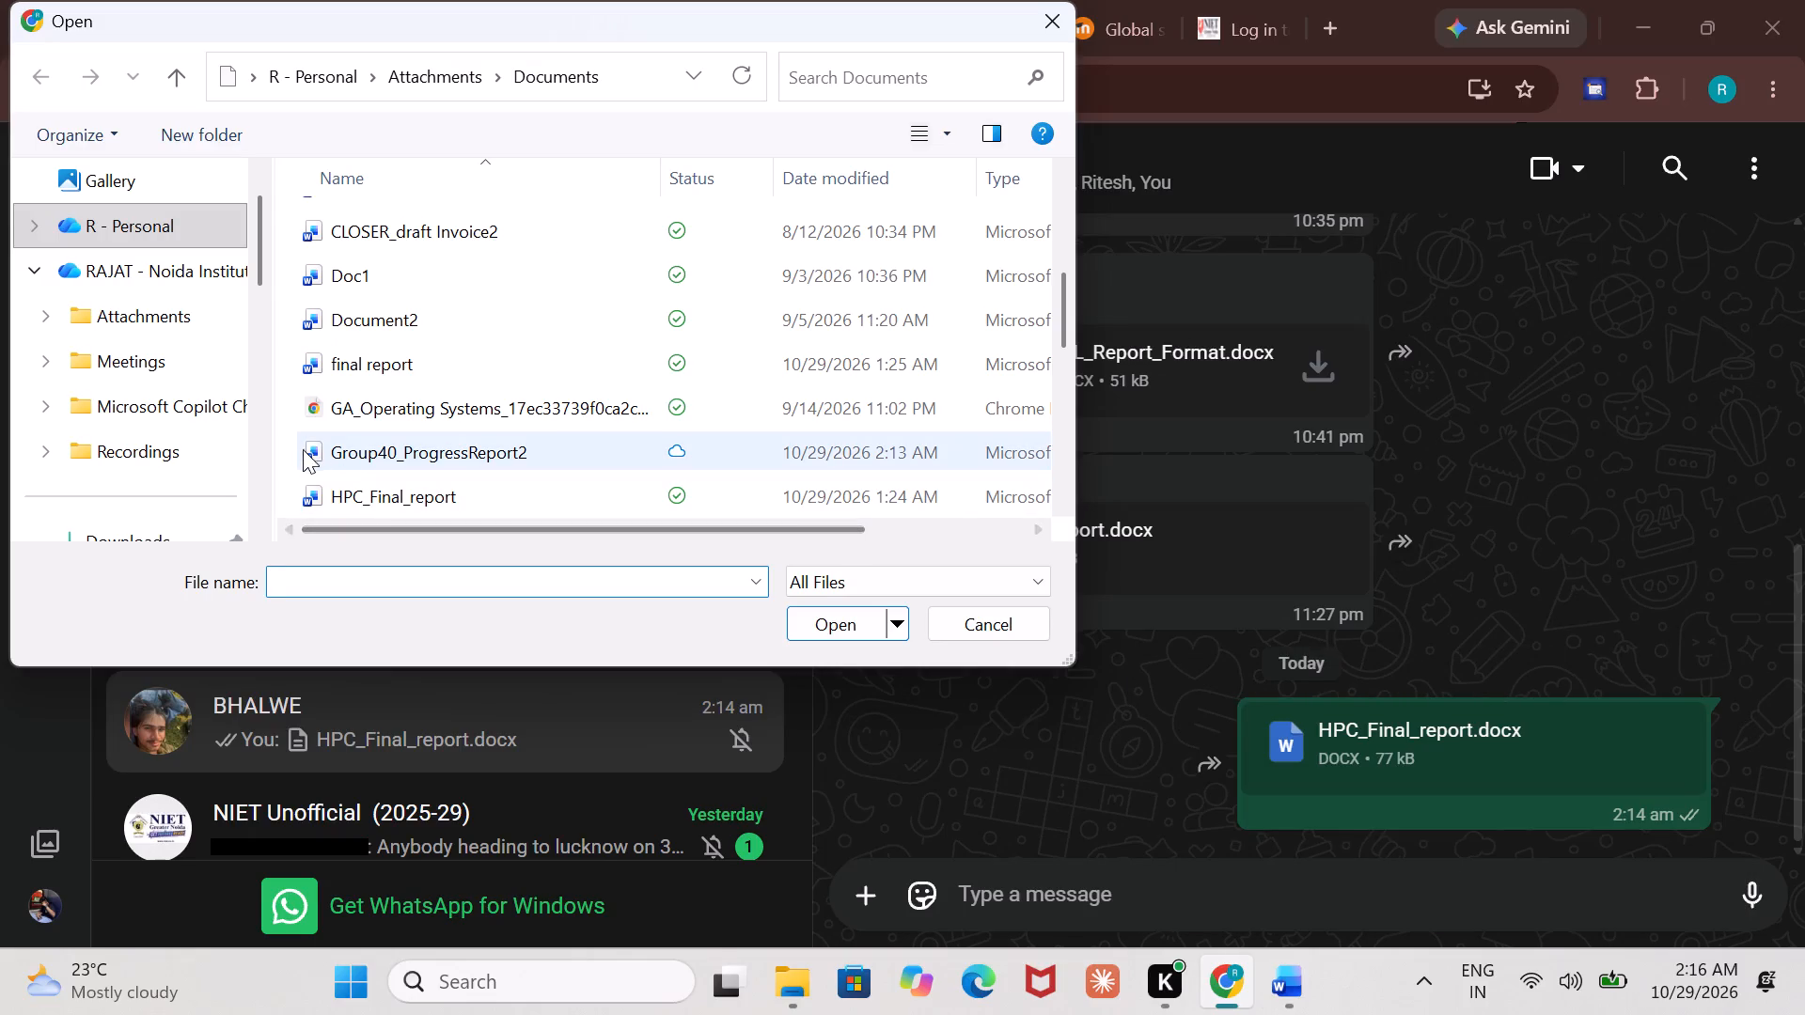
drag(301, 447, 384, 526)
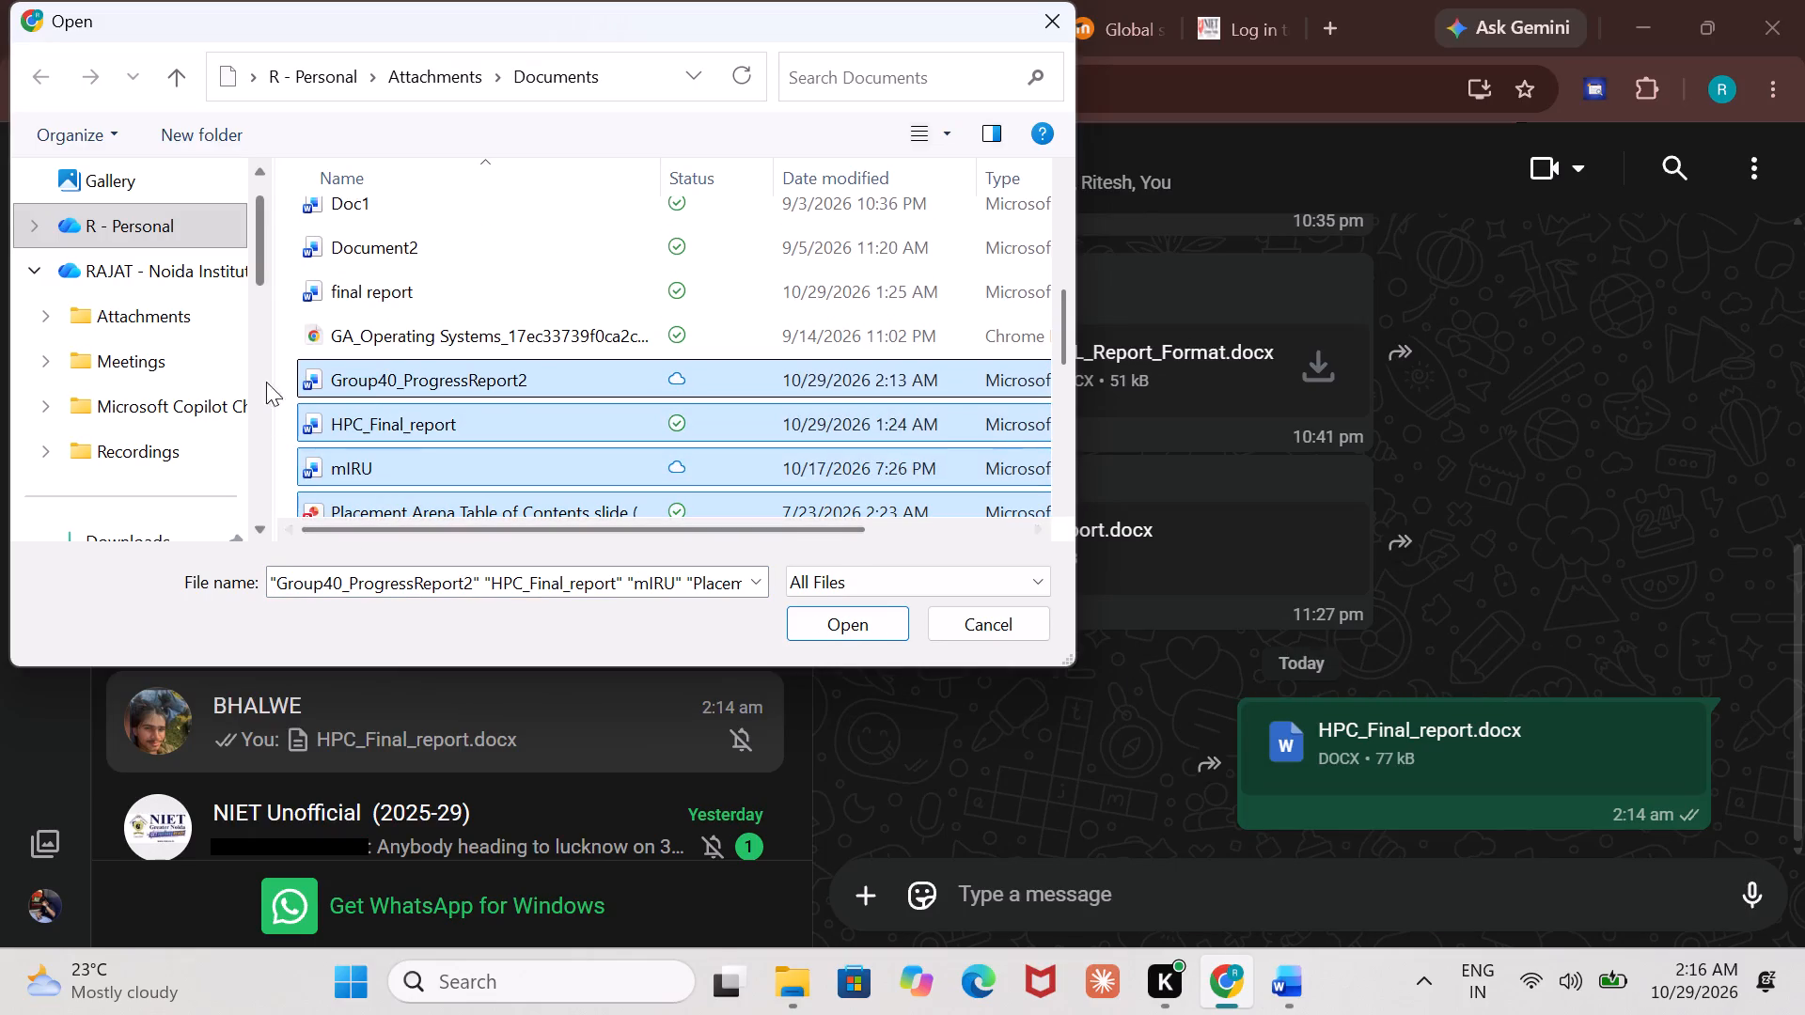
click(287, 384)
drag(288, 381, 365, 423)
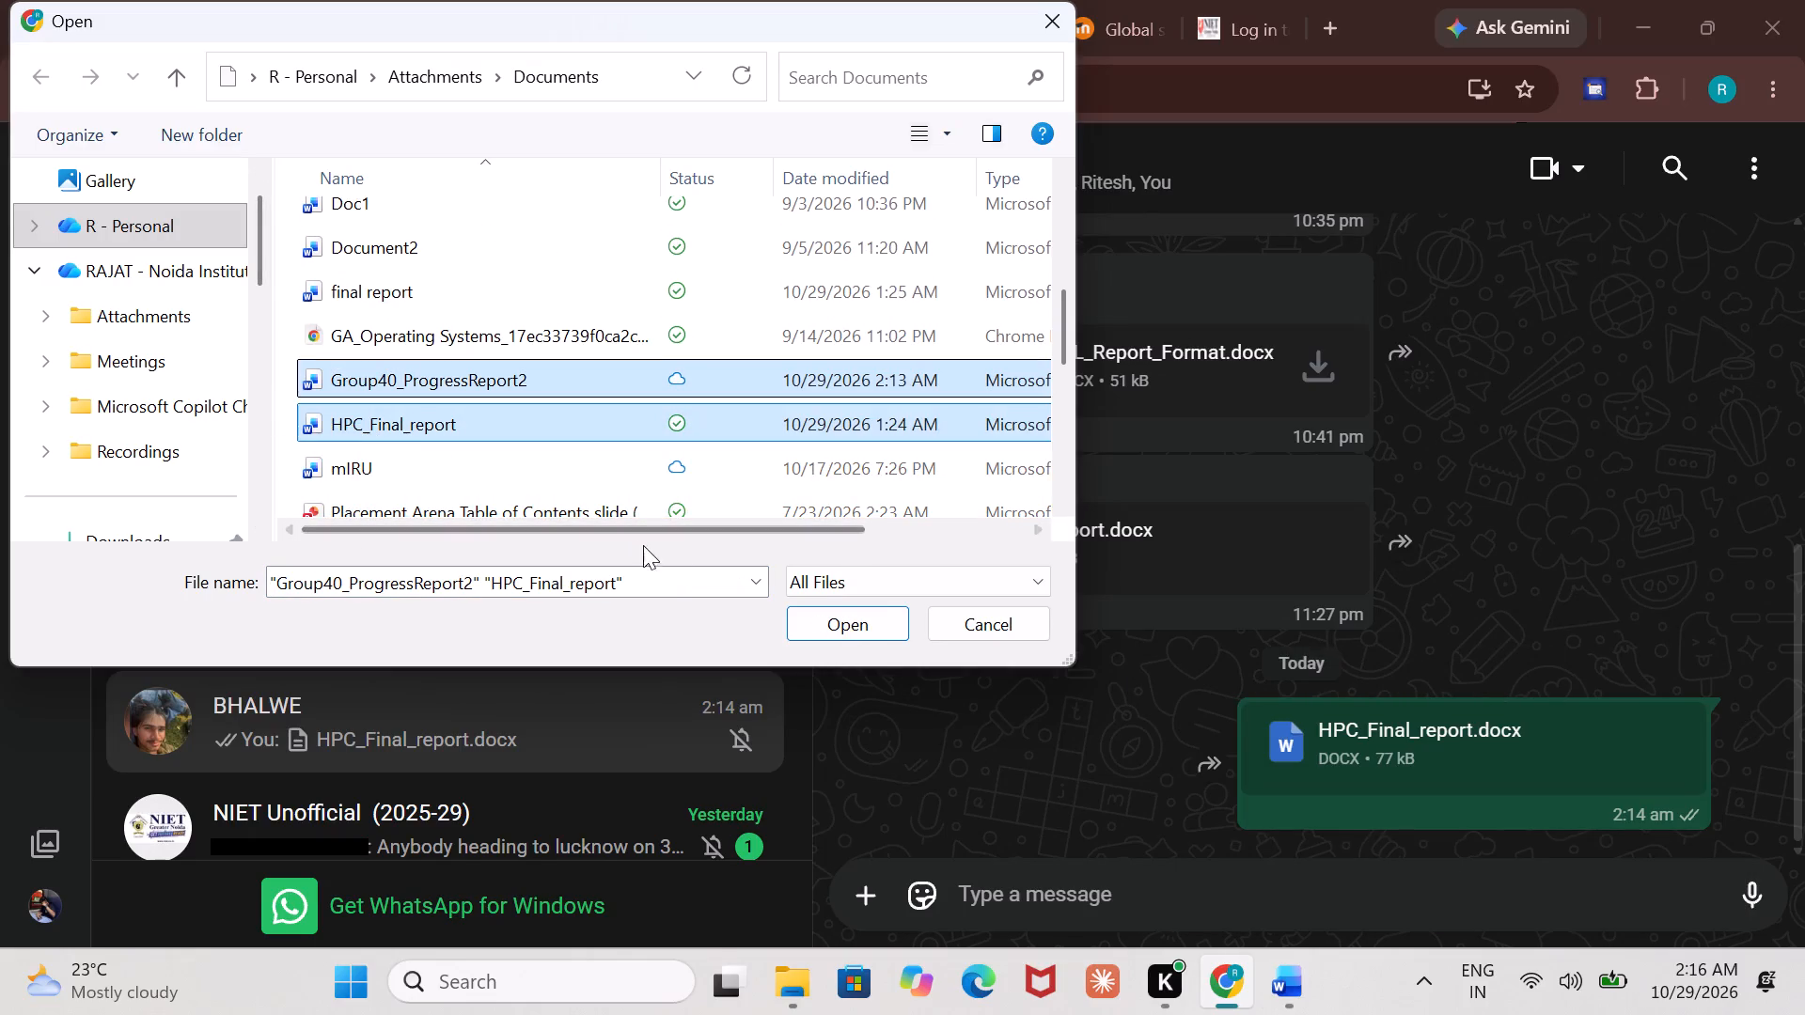
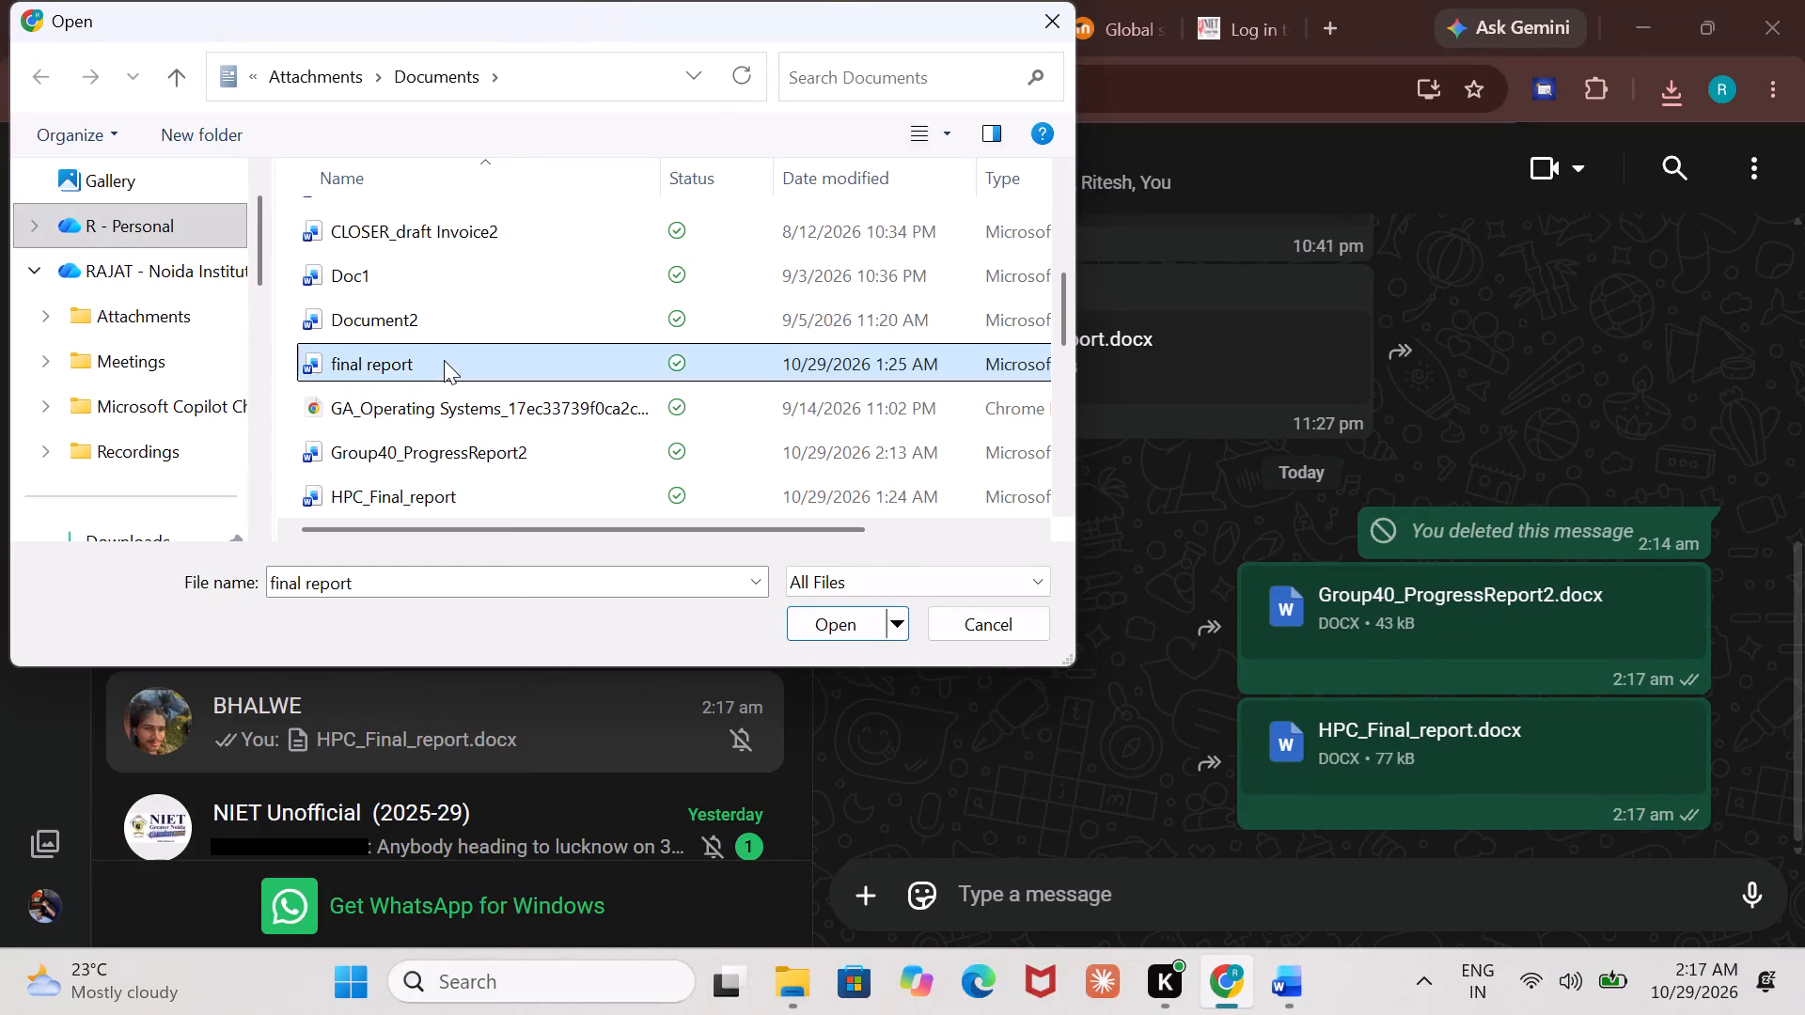
Bring up the file actions for the final report document in the Documents folder.
right_click(444, 360)
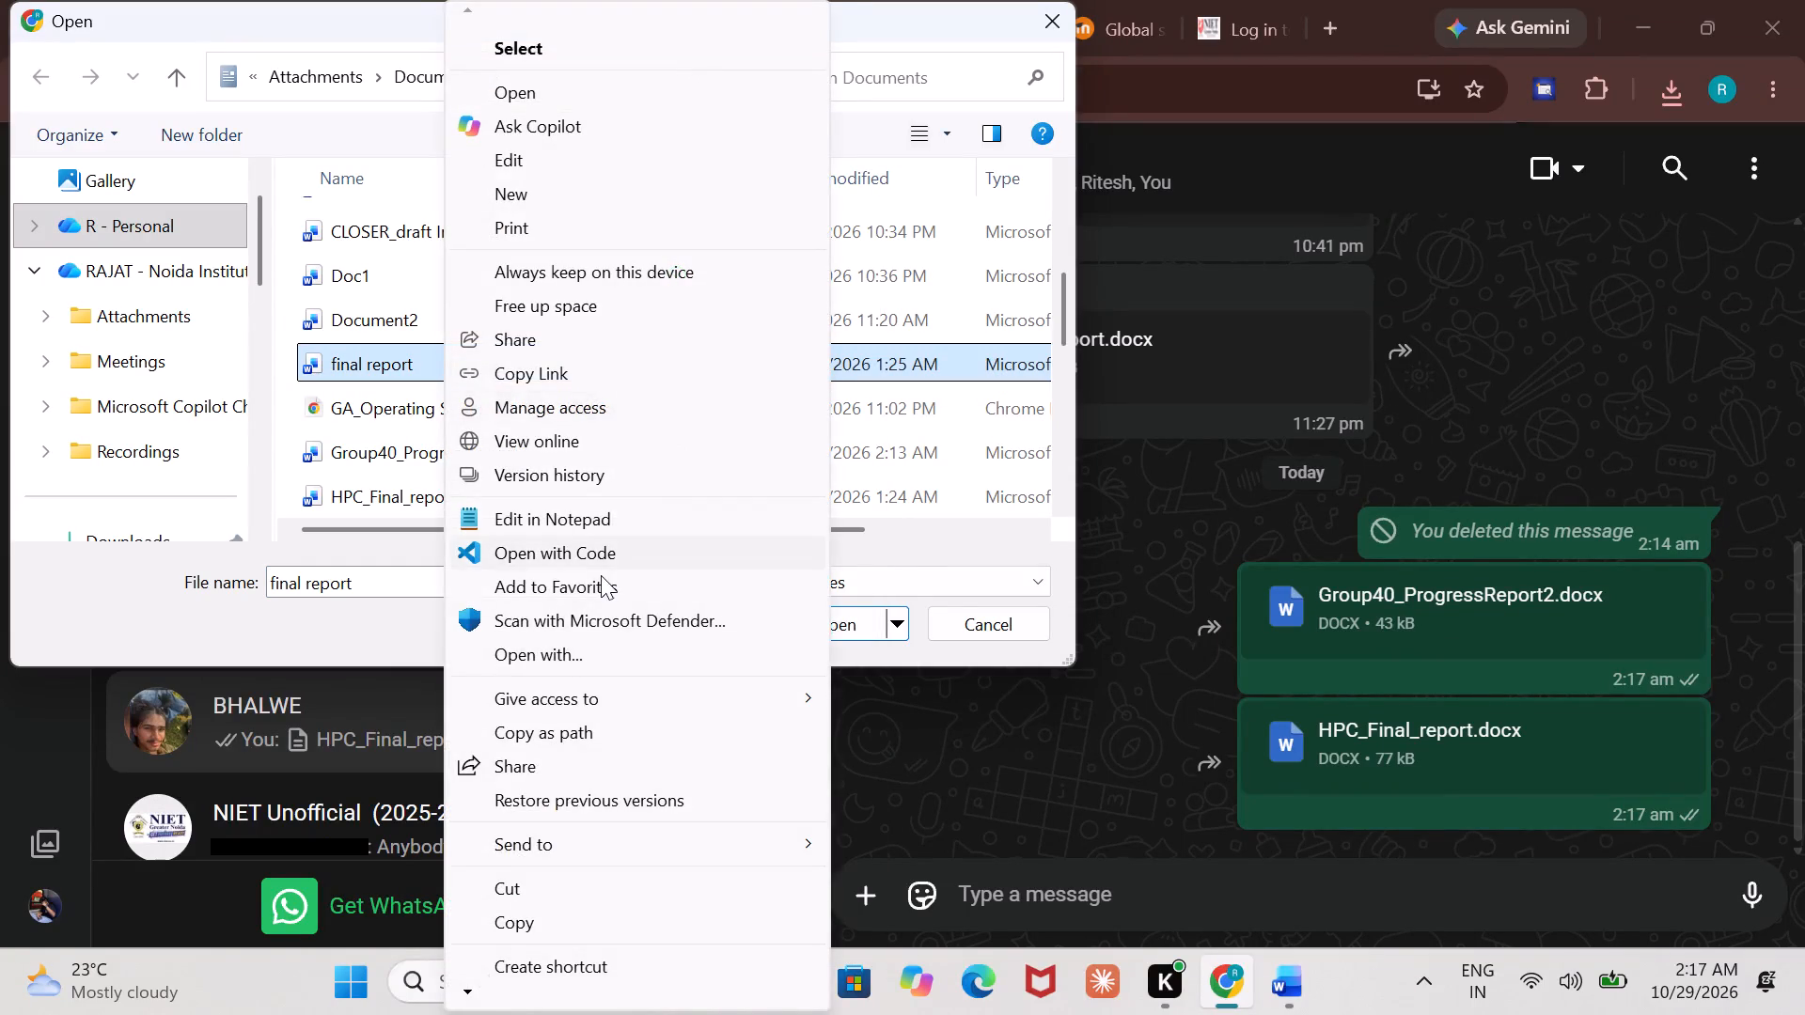
scroll(601, 575, down, 1)
scroll(601, 575, up, 1)
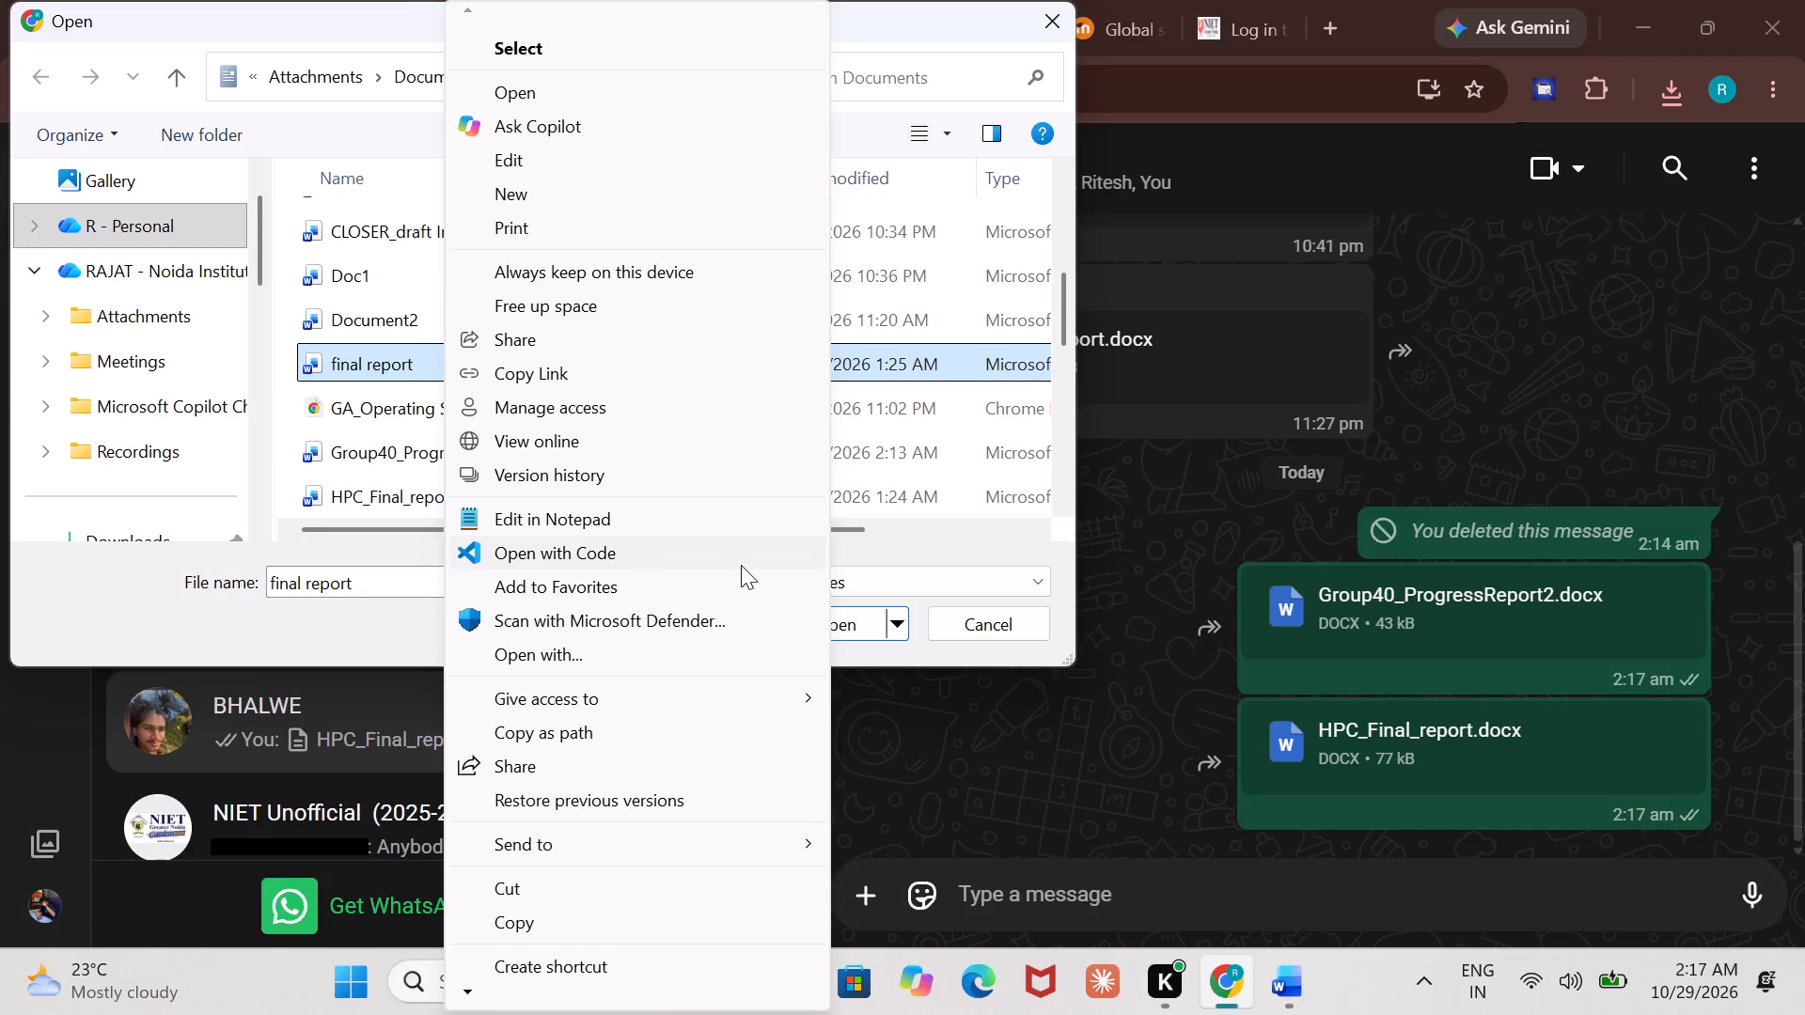
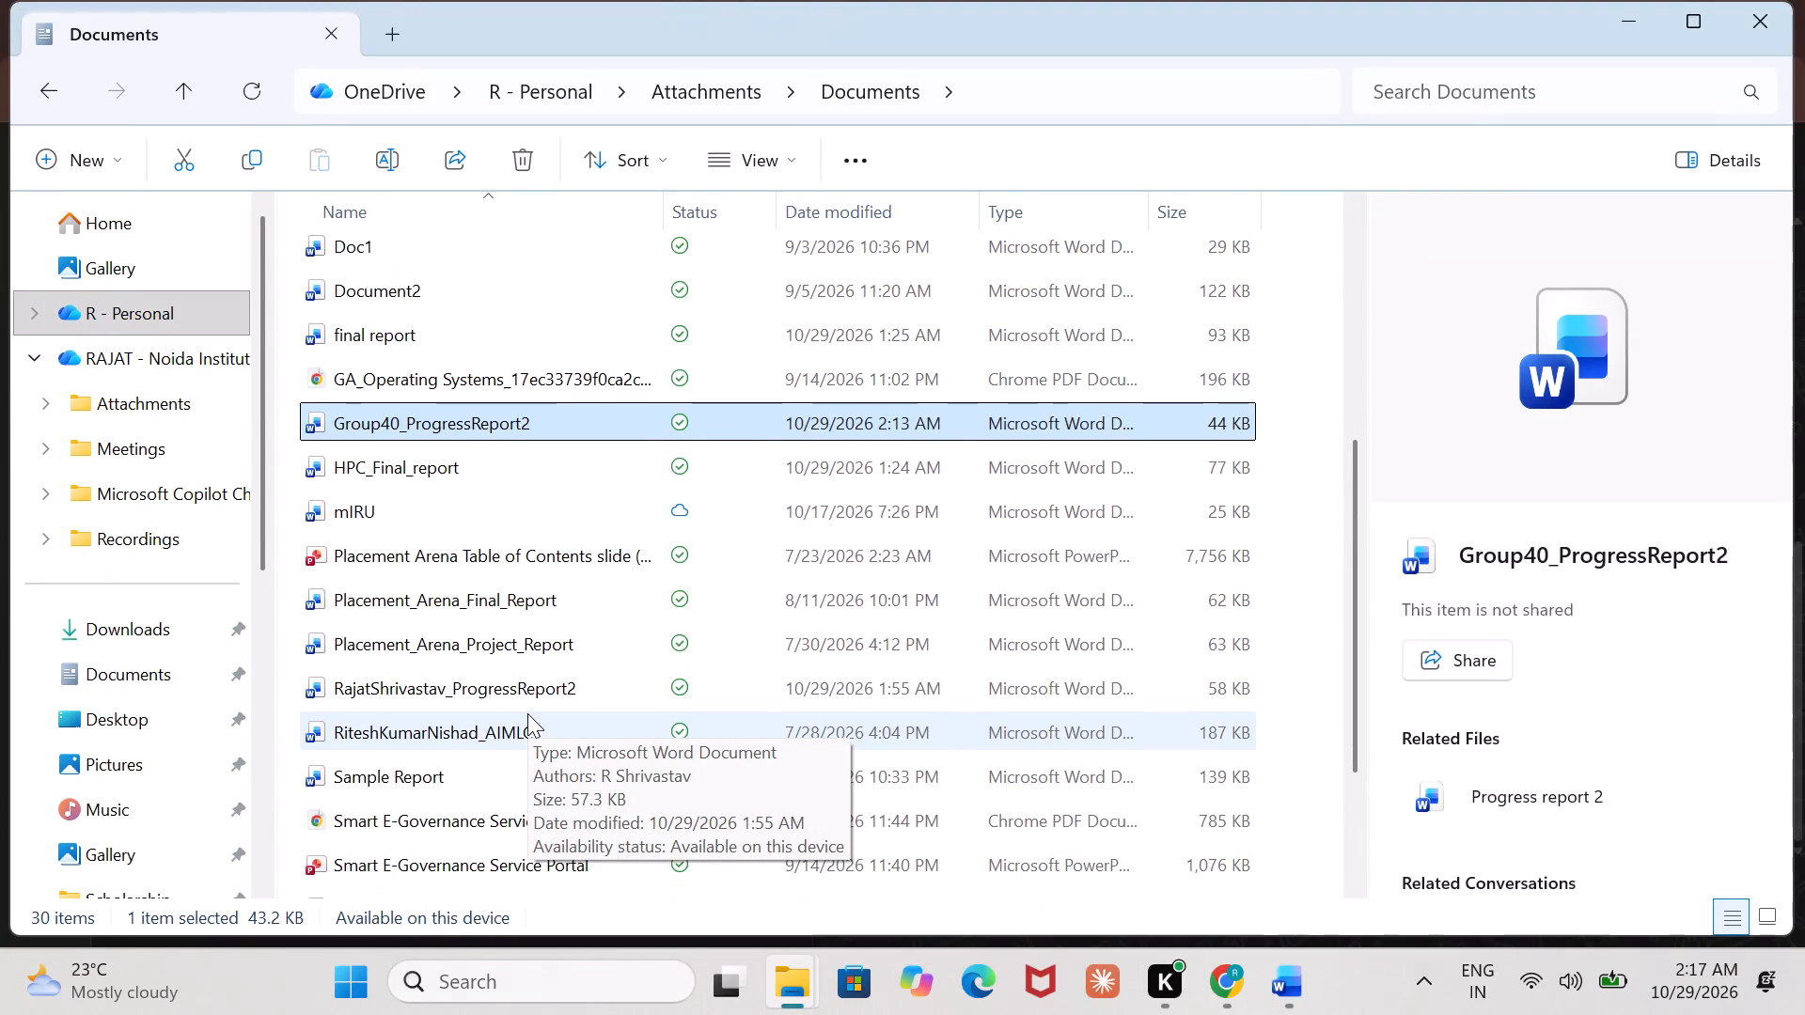
Rename the final report document in the Documents folder to the student's full name without spaces, followed by _ProgressReportfinaldsa.
scroll(593, 665, down, 1)
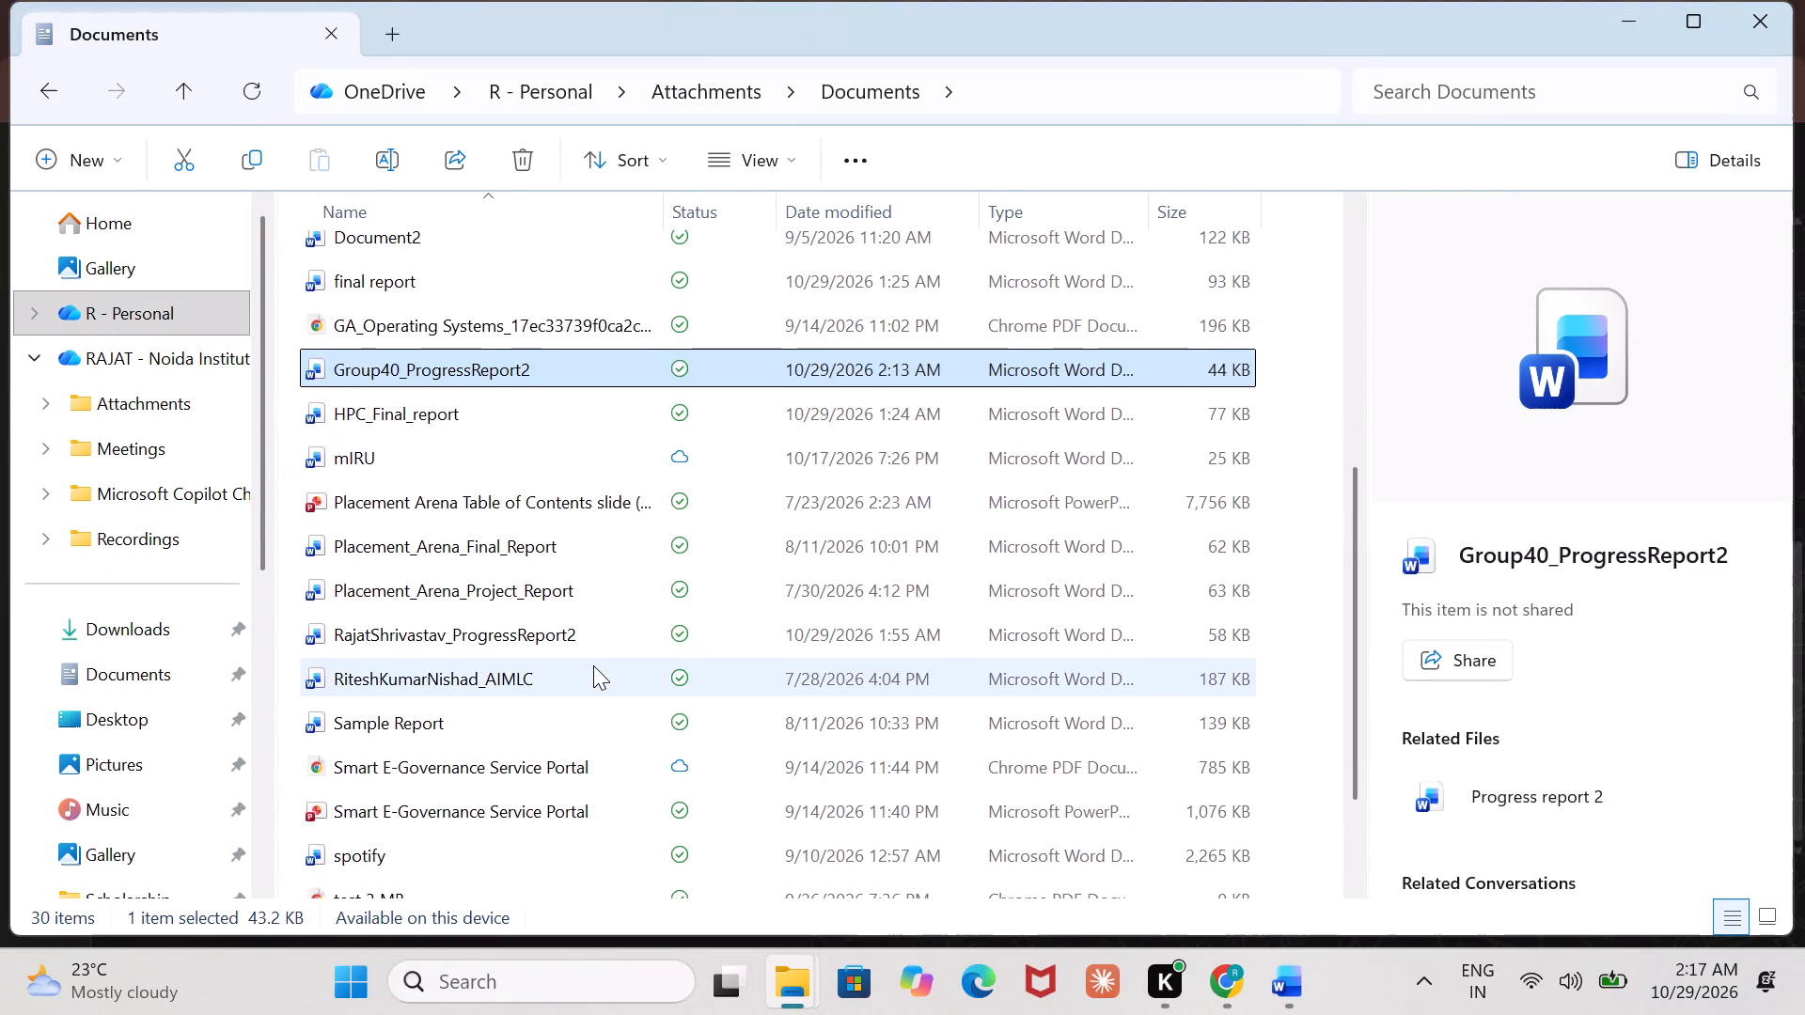
scroll(593, 665, down, 3)
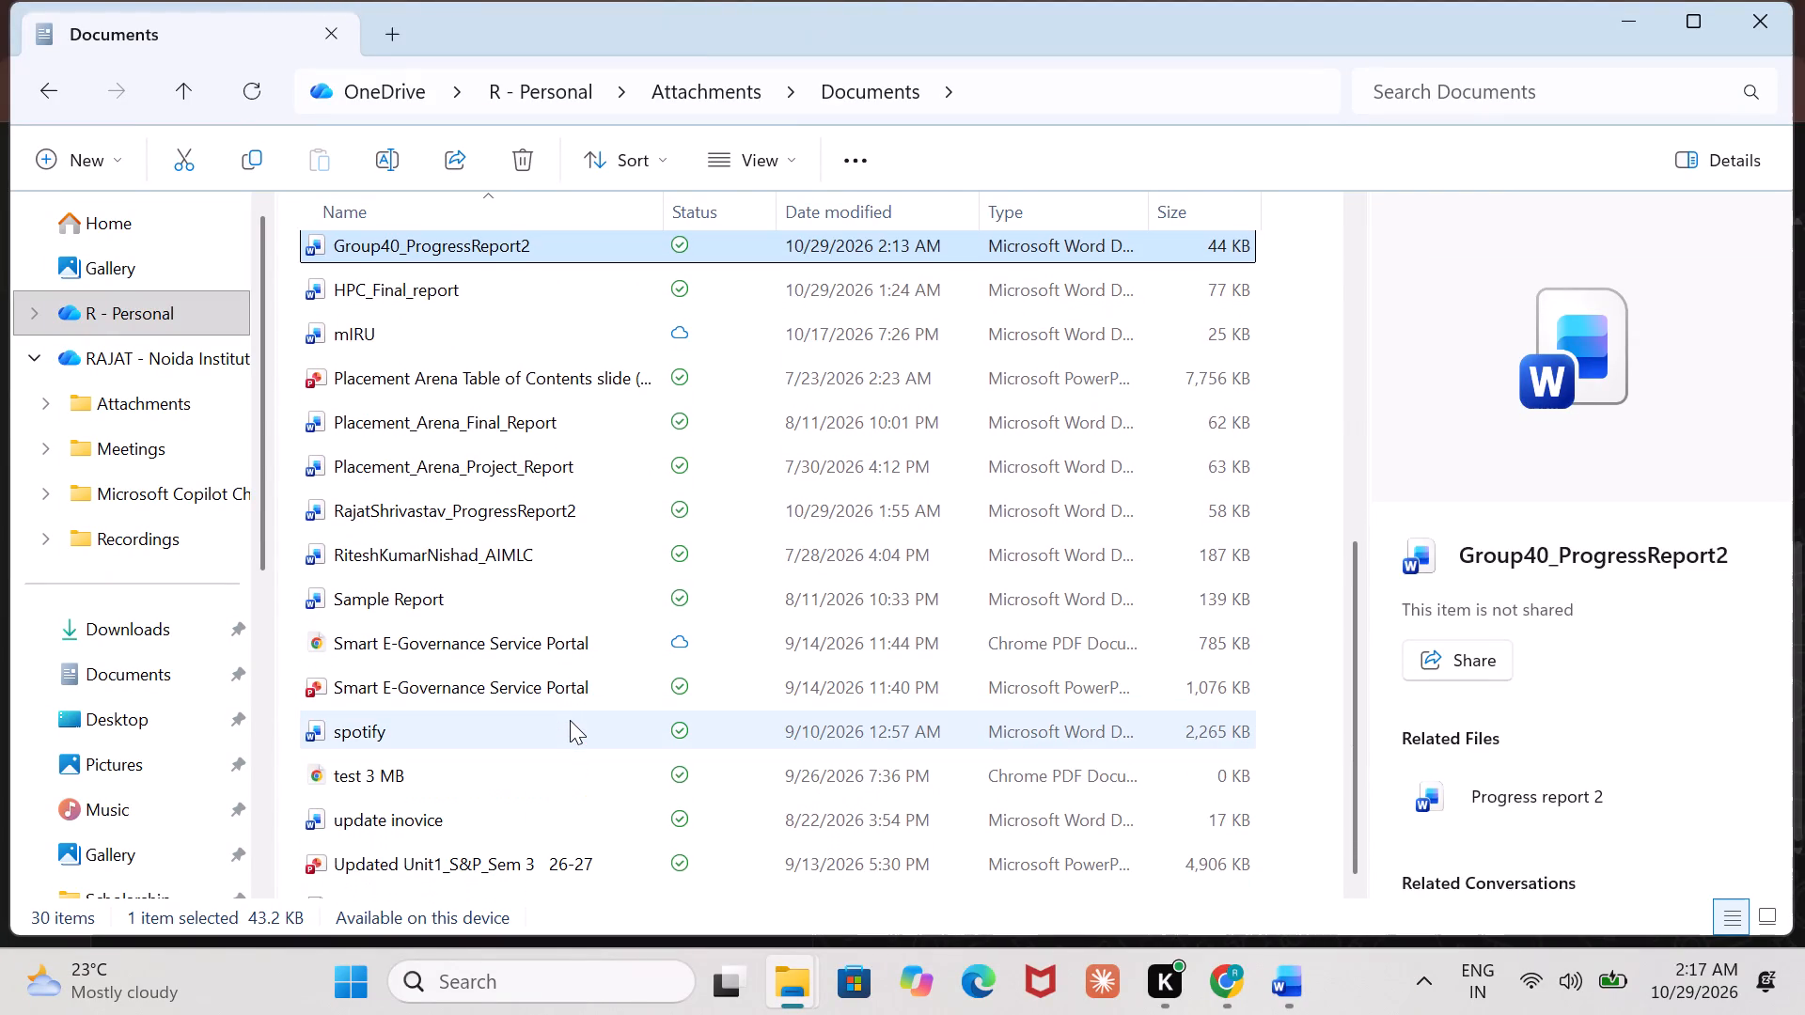
scroll(570, 720, down, 1)
scroll(570, 720, up, 2)
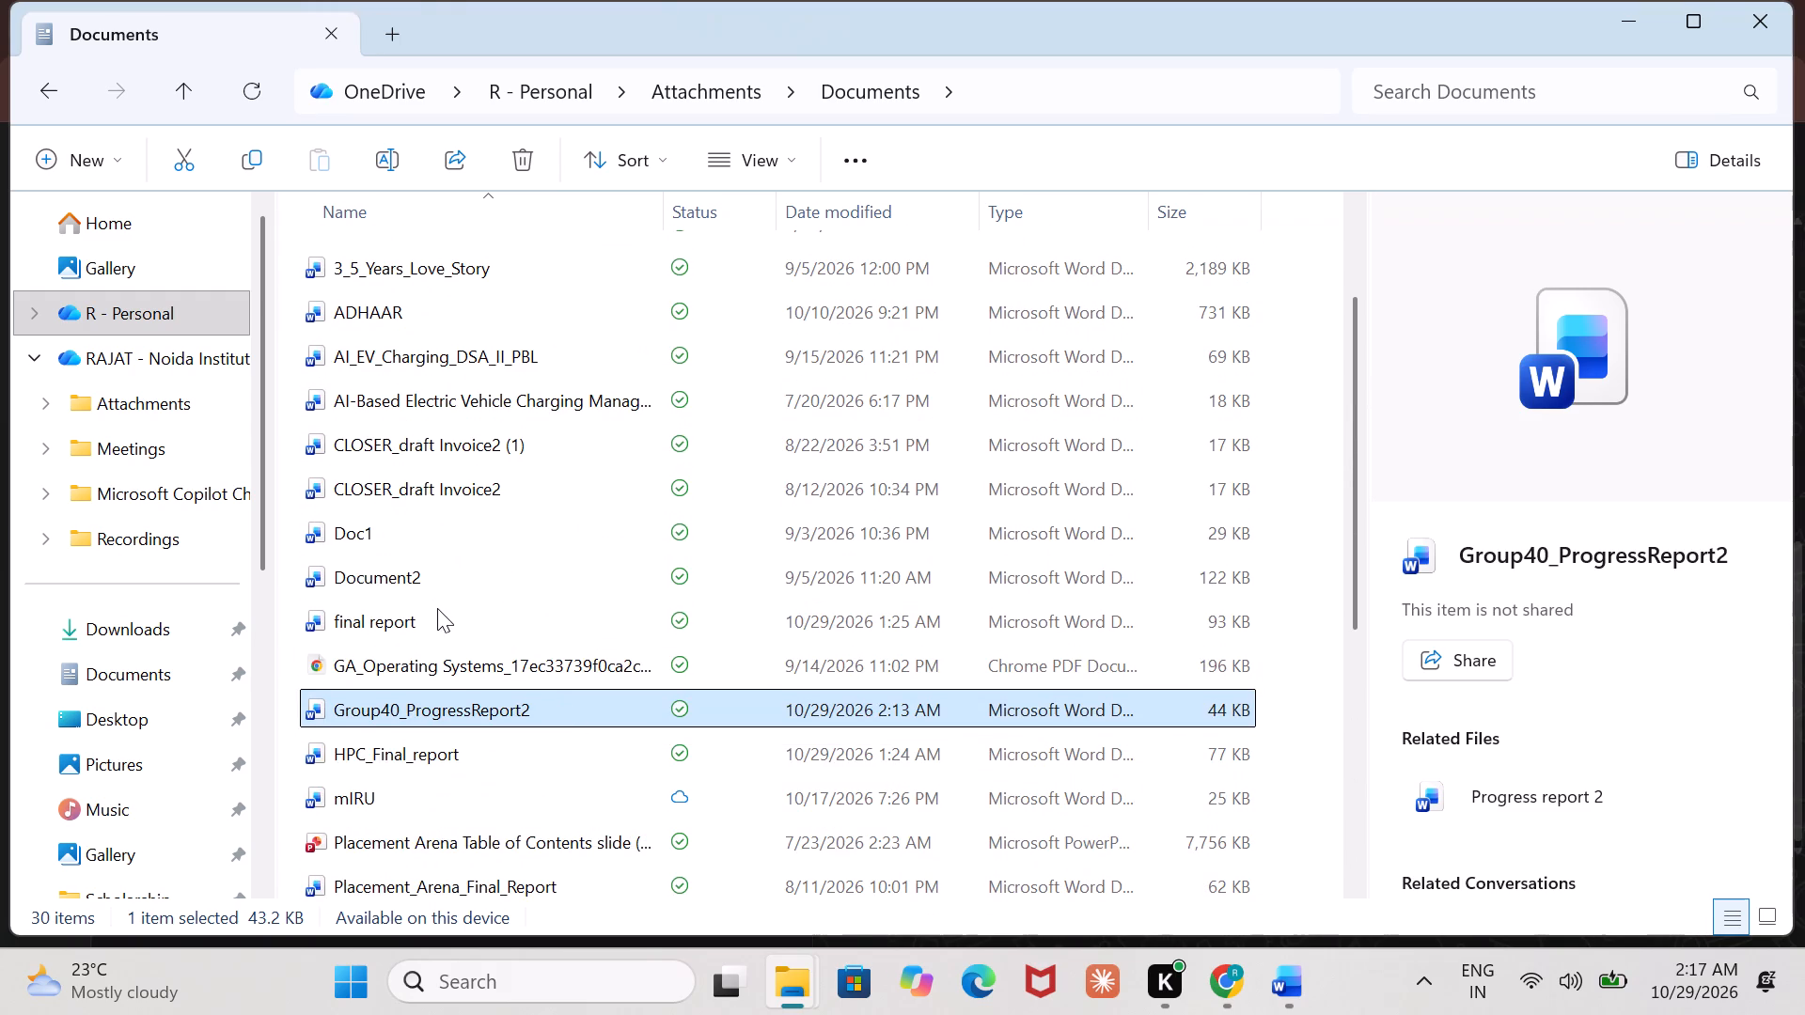
click(438, 615)
right_click(438, 615)
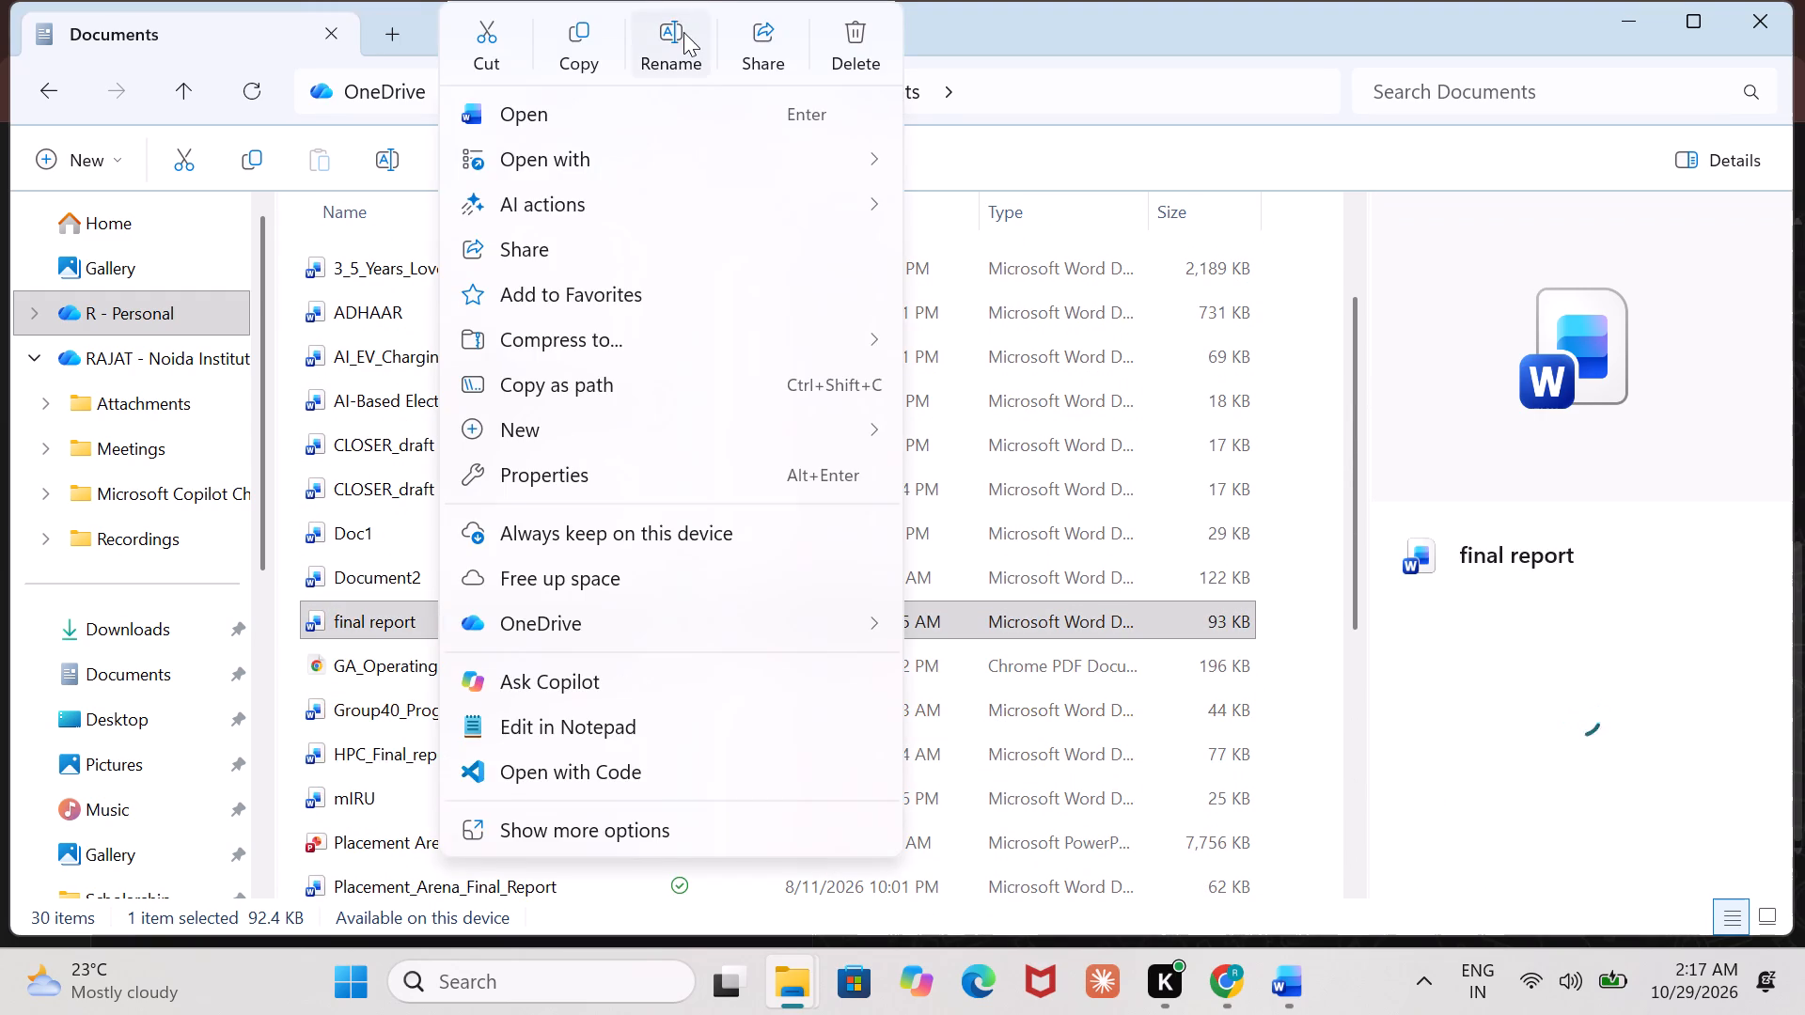
click(683, 32)
key(BackSpace)
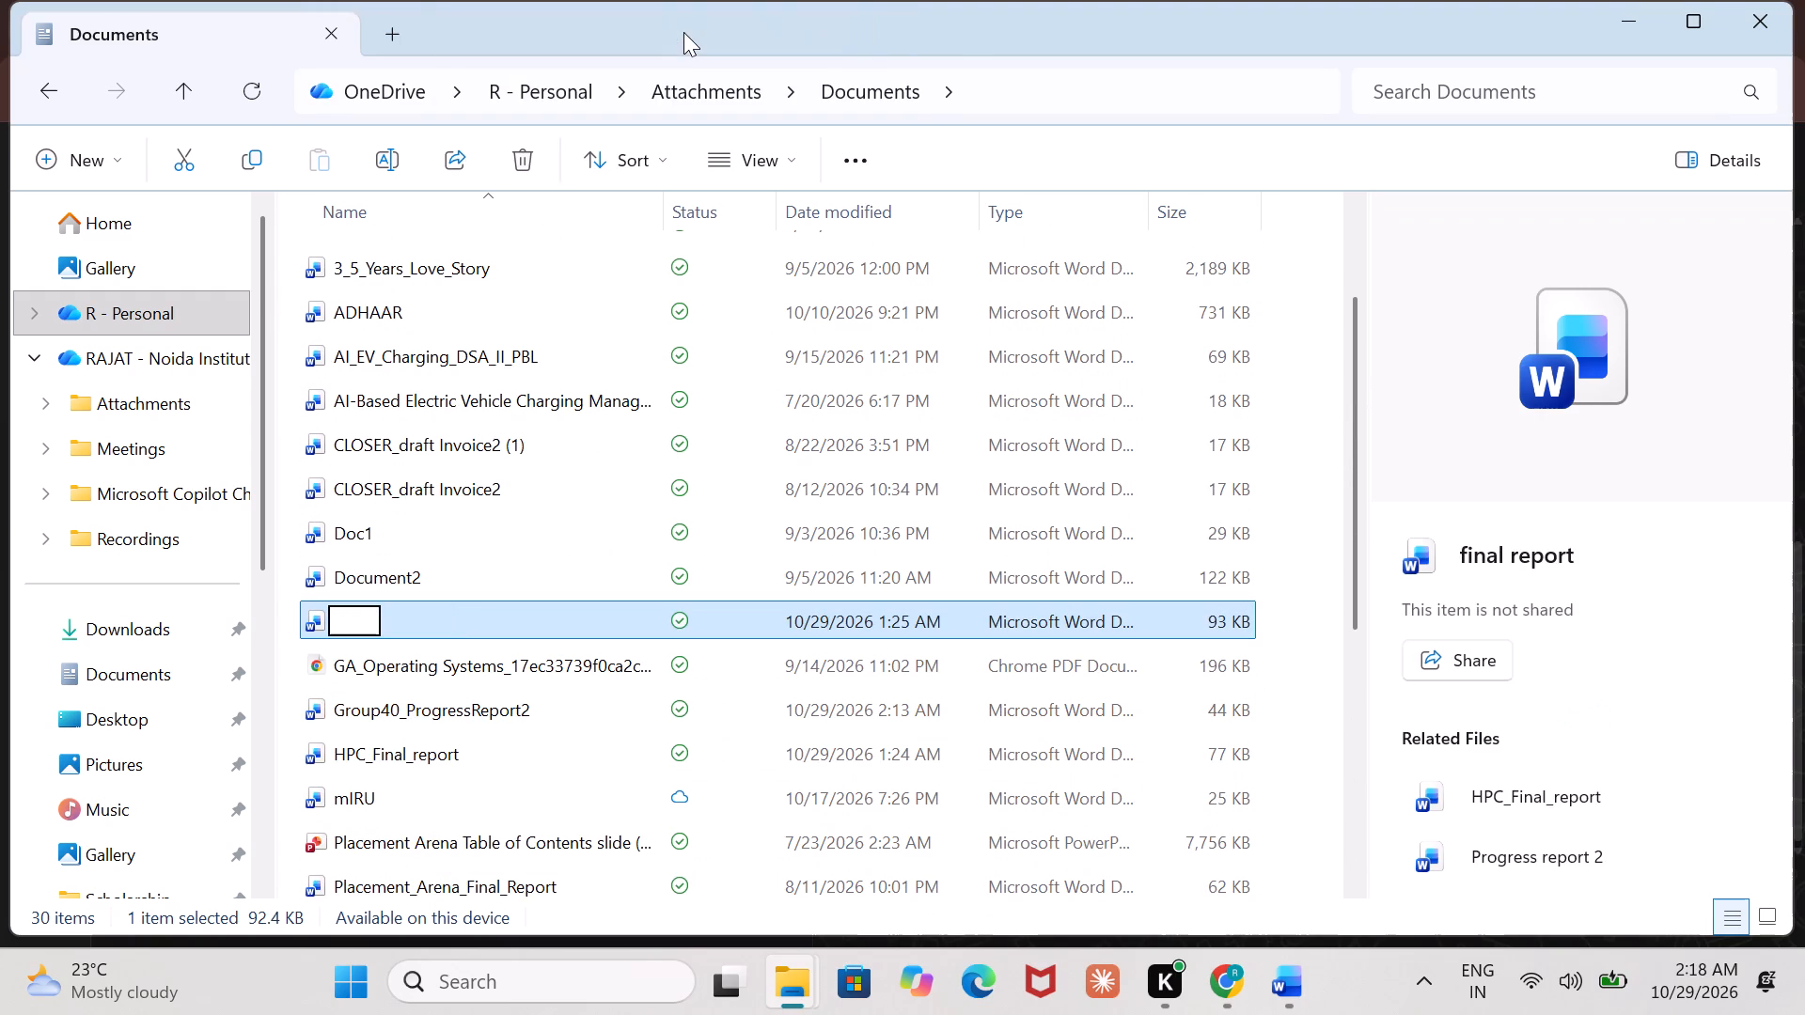
key(r)
text(ajat)
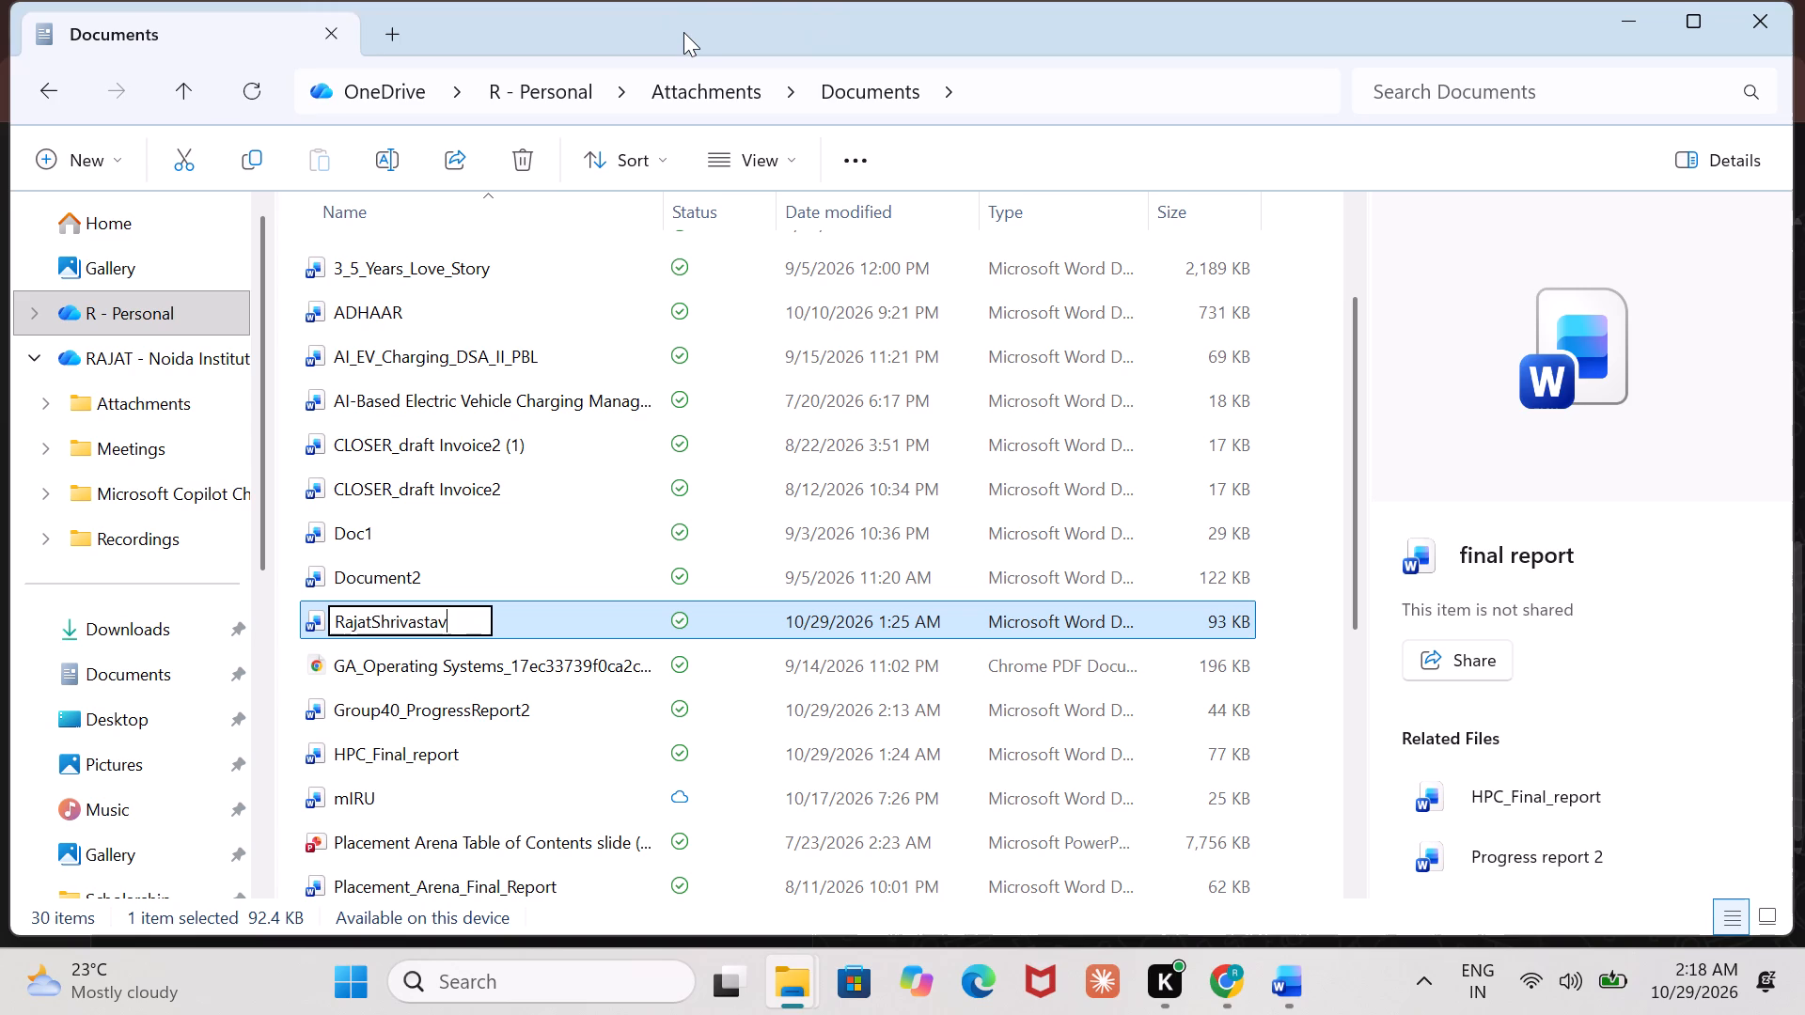
key(shift+underscore)
key(p)
text(rogress)
text(eportfinaldsa)
key(Return)
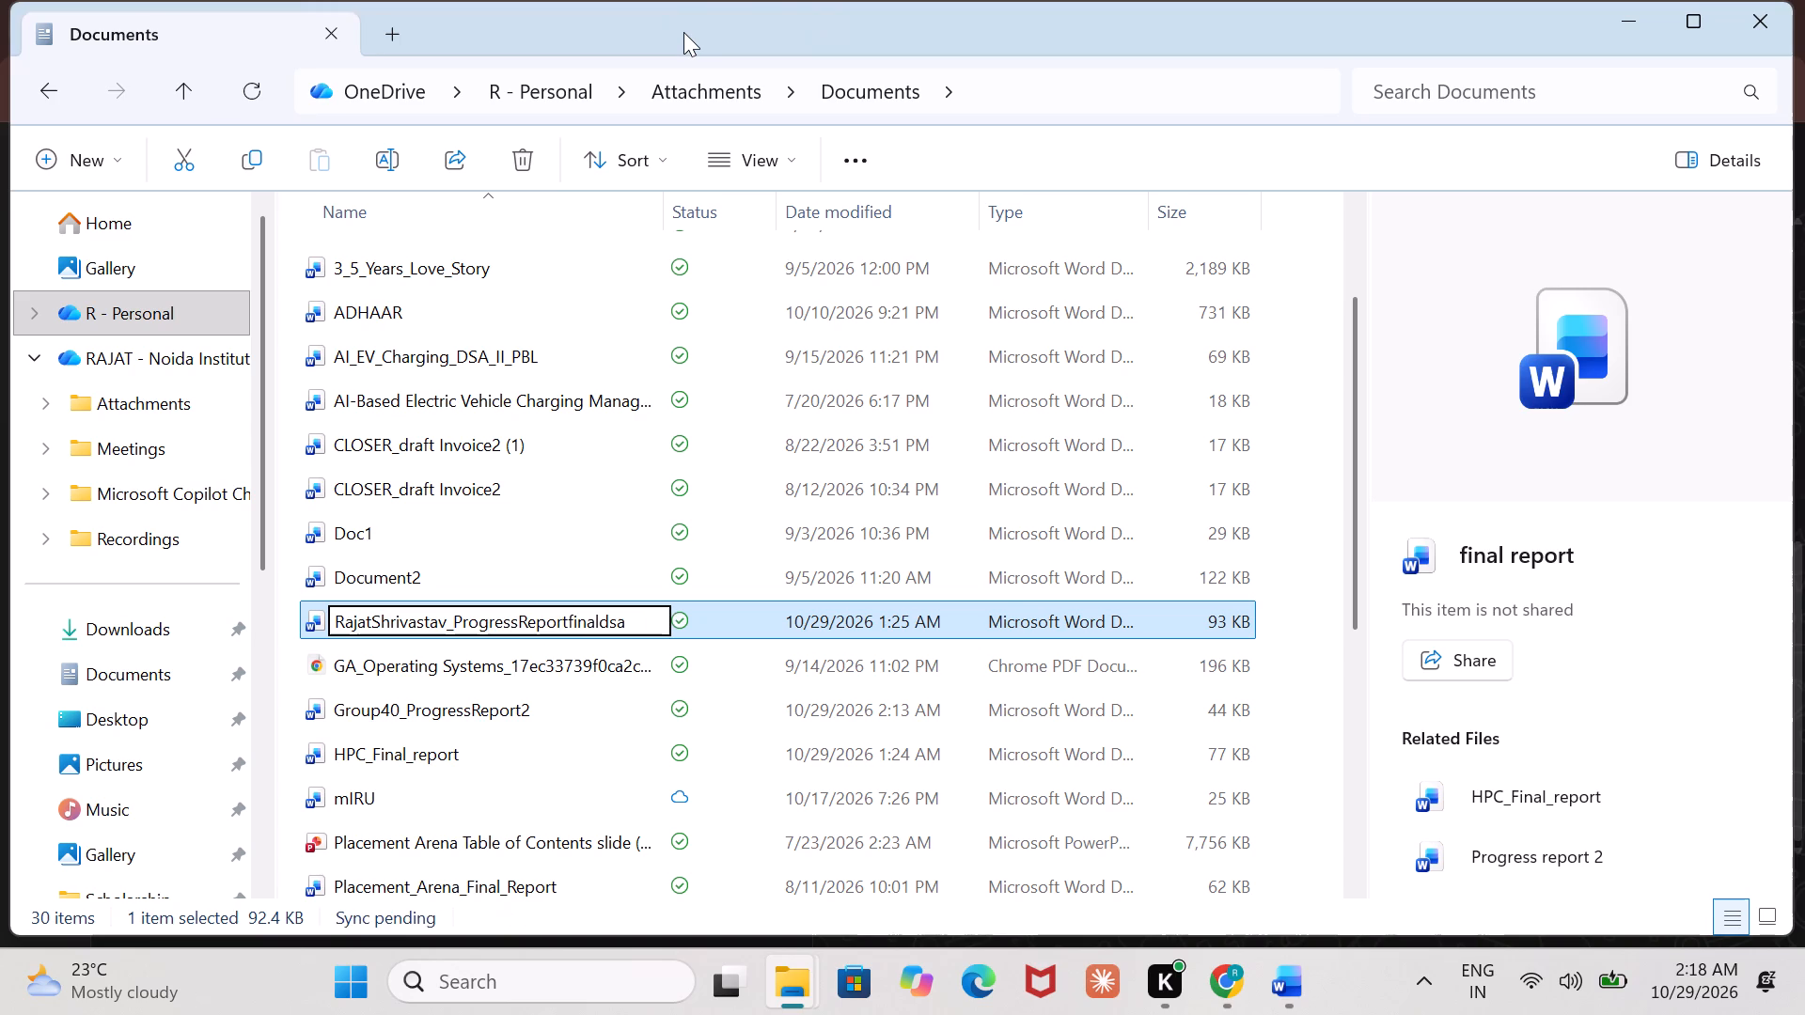
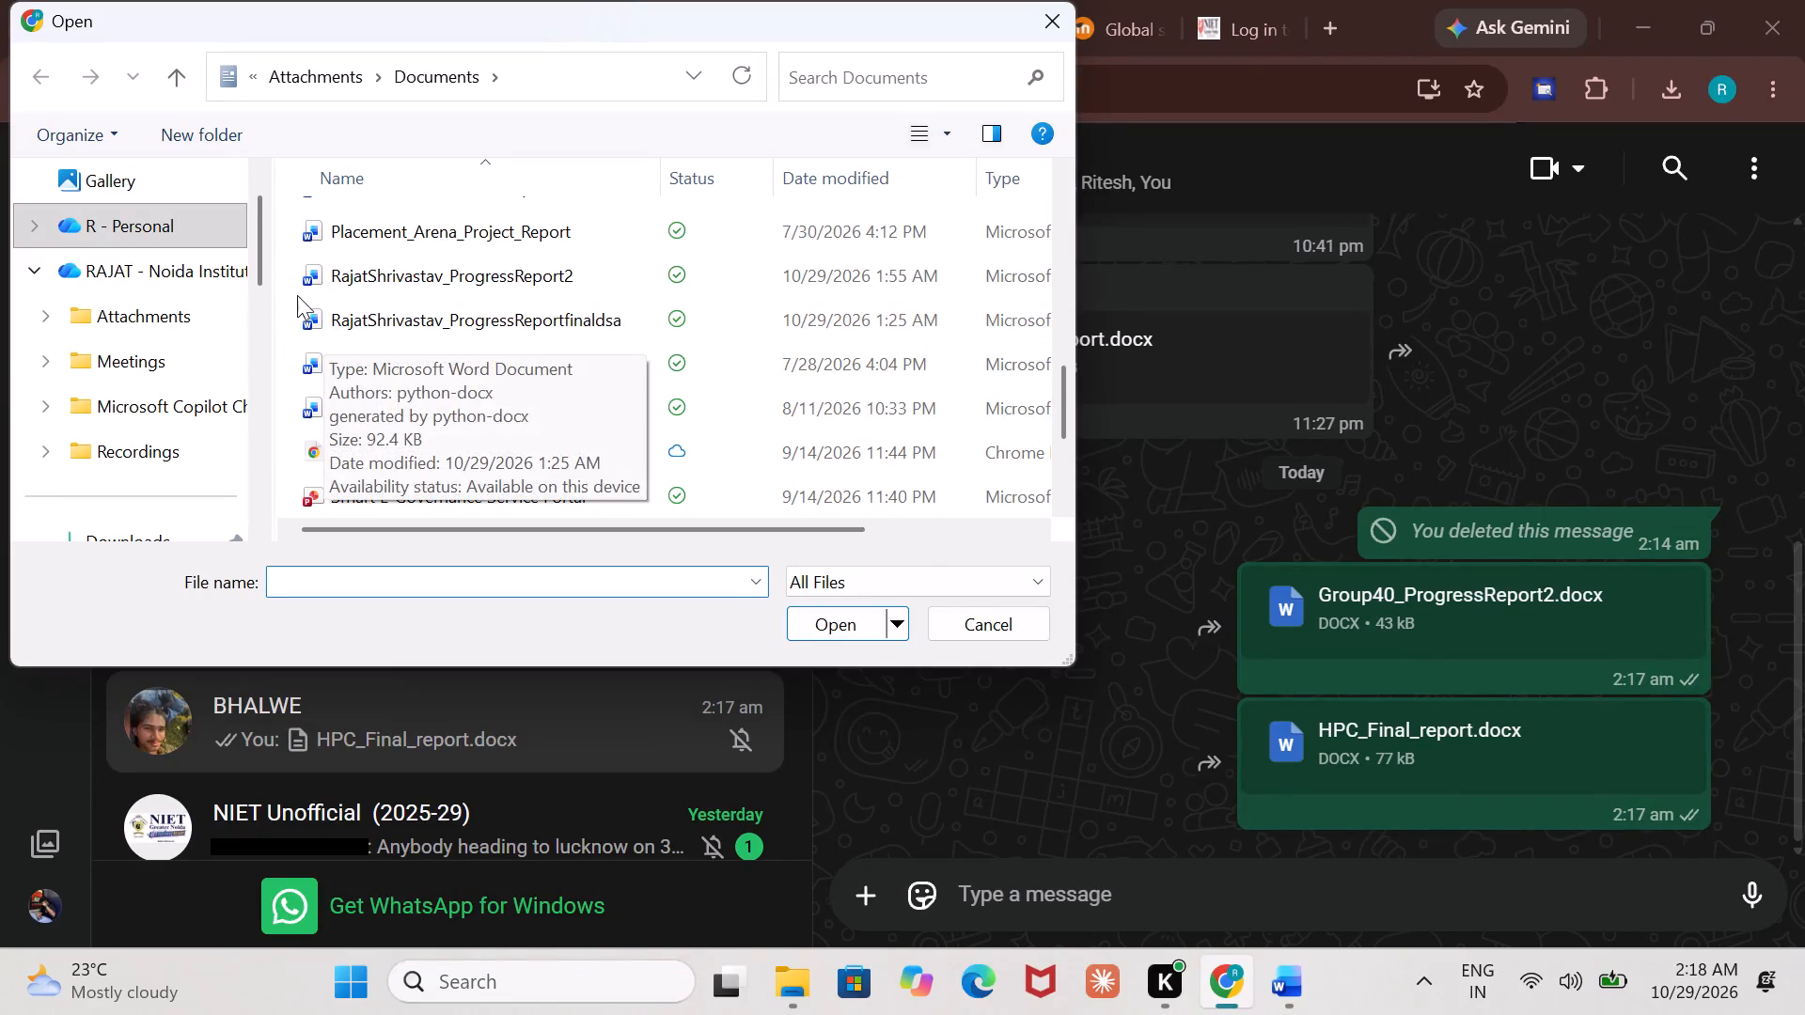
Select the student's _ProgressReport2 and _ProgressReportfinaldsa documents together in the Documents folder for attaching to the WhatsApp group chat.
drag(286, 273, 364, 319)
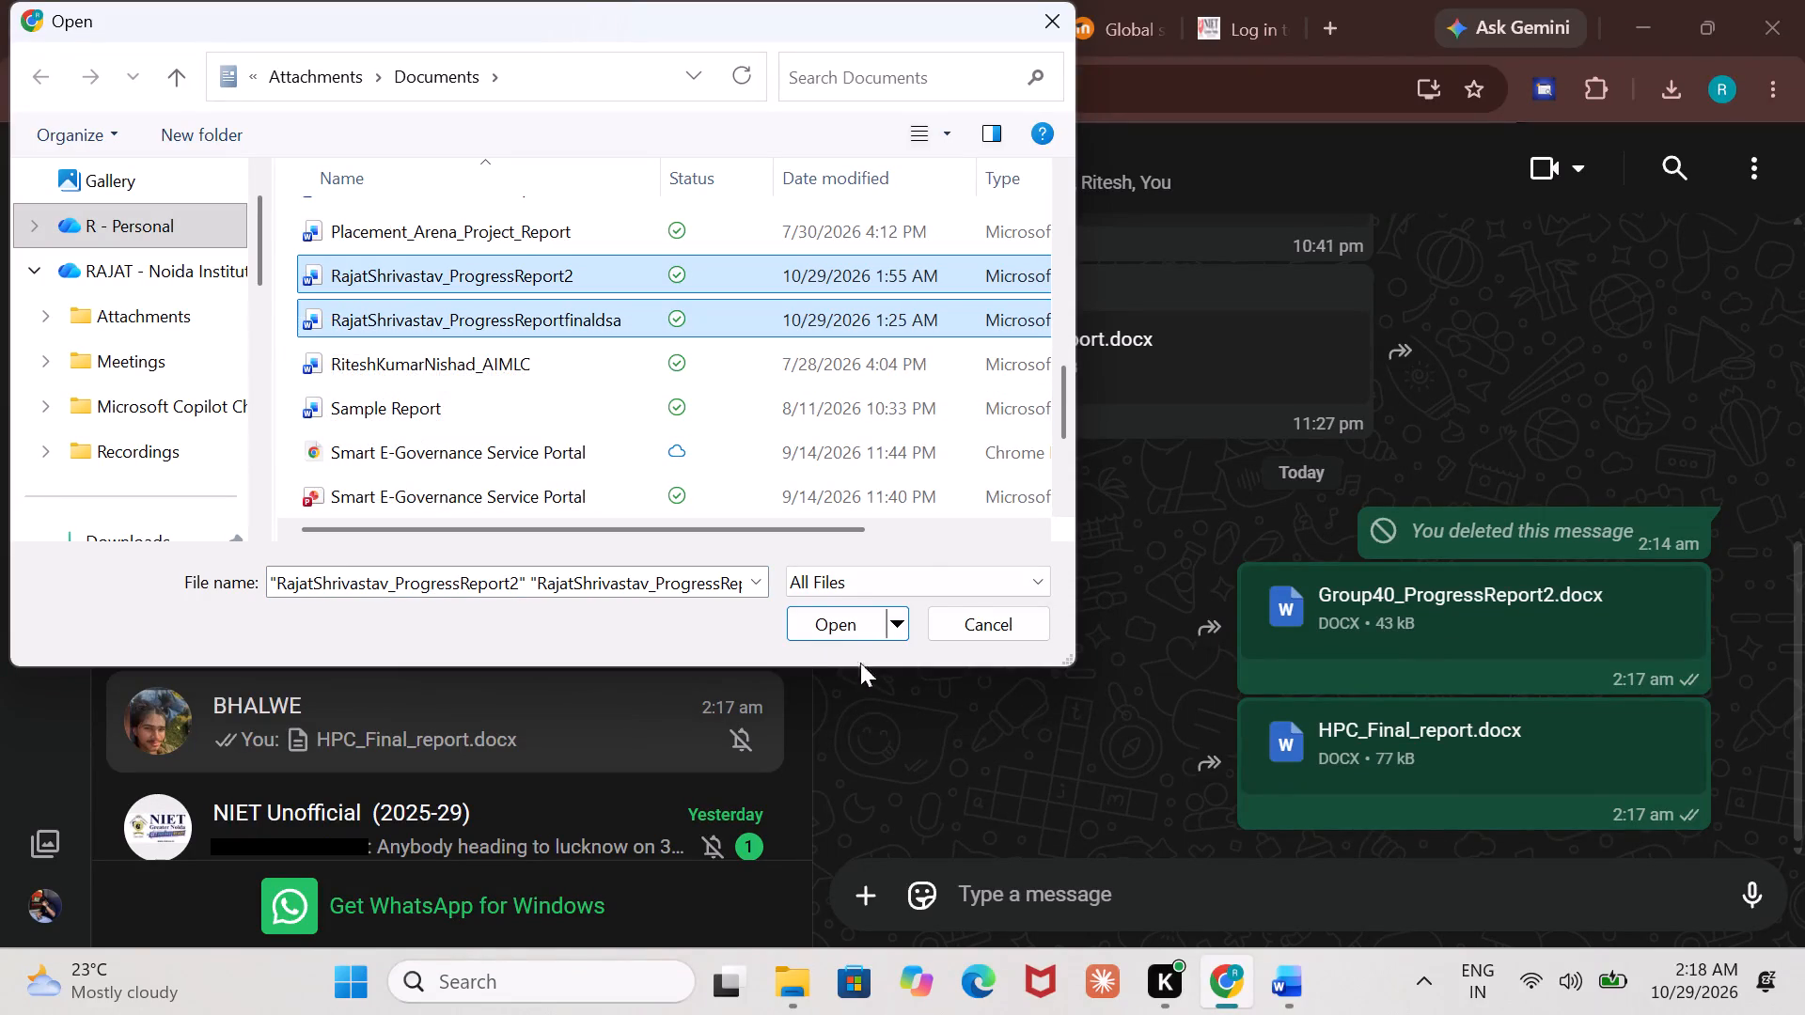